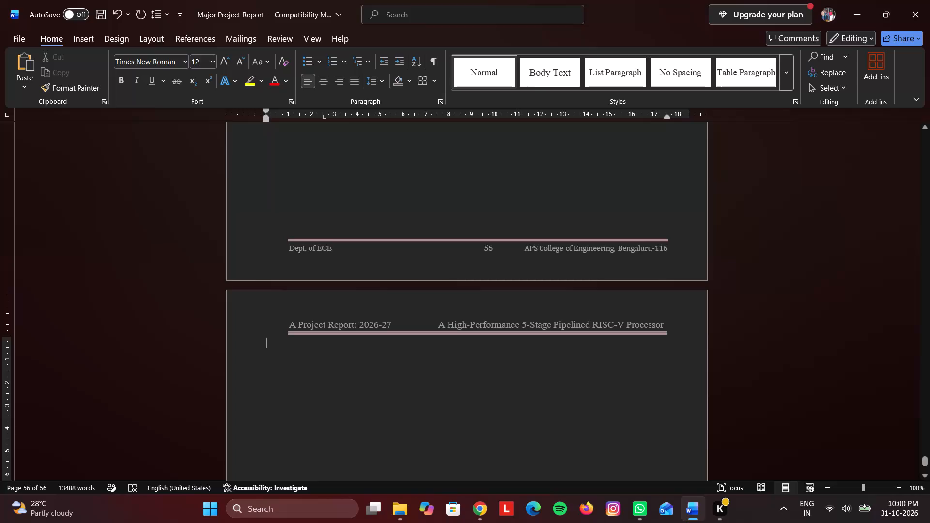
# Increase the left indent of the empty paragraph on the last page to about 0.8 cm.
pyautogui.moveTo(264, 119); pyautogui.dragTo(278, 124)
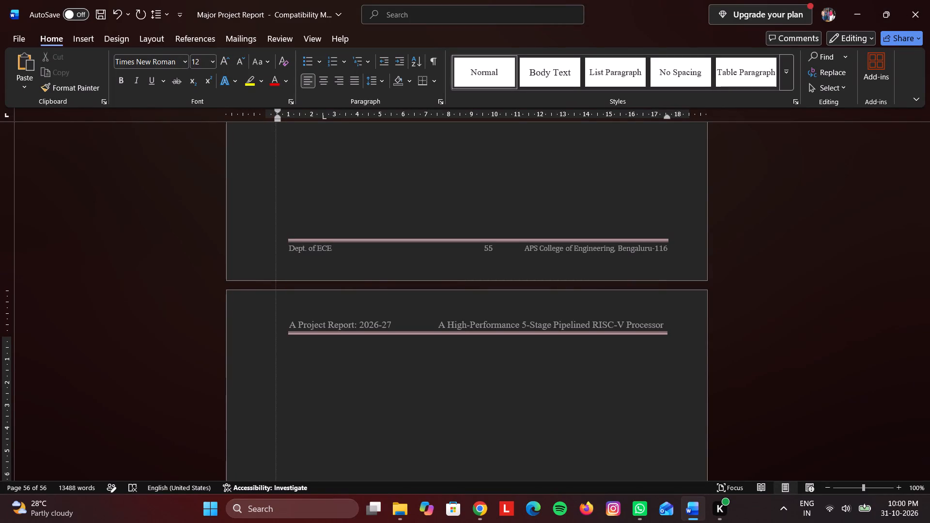
pyautogui.moveTo(278, 124); pyautogui.dragTo(280, 125)
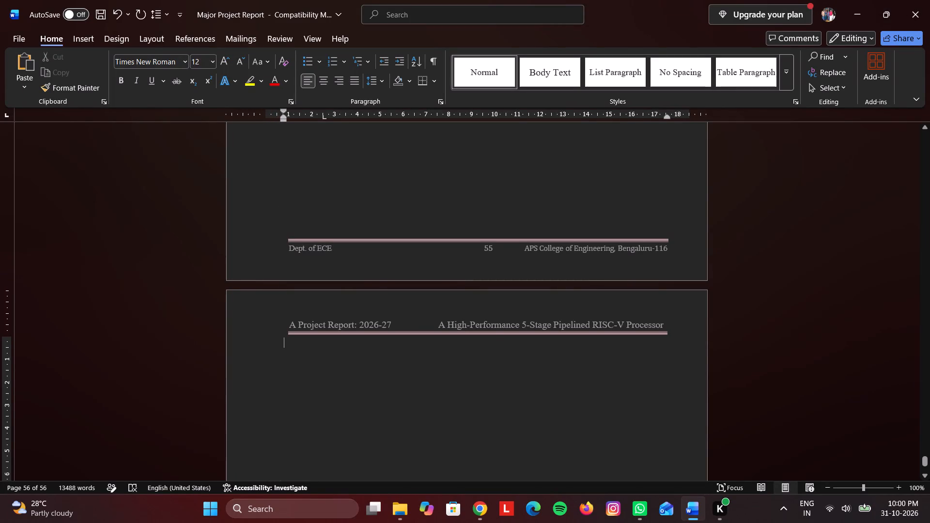
# Paste the copied REFERENCES text onto the blank last page and place the insertion point before entry [1].
pyautogui.hotkey('ctrl', 'v')
pyautogui.scroll(4, 577, 255)
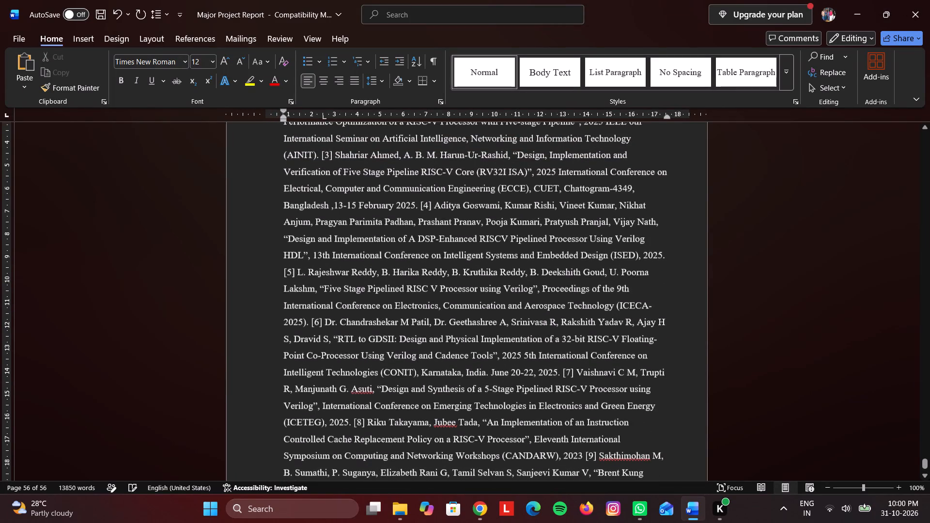
pyautogui.scroll(5, 575, 255)
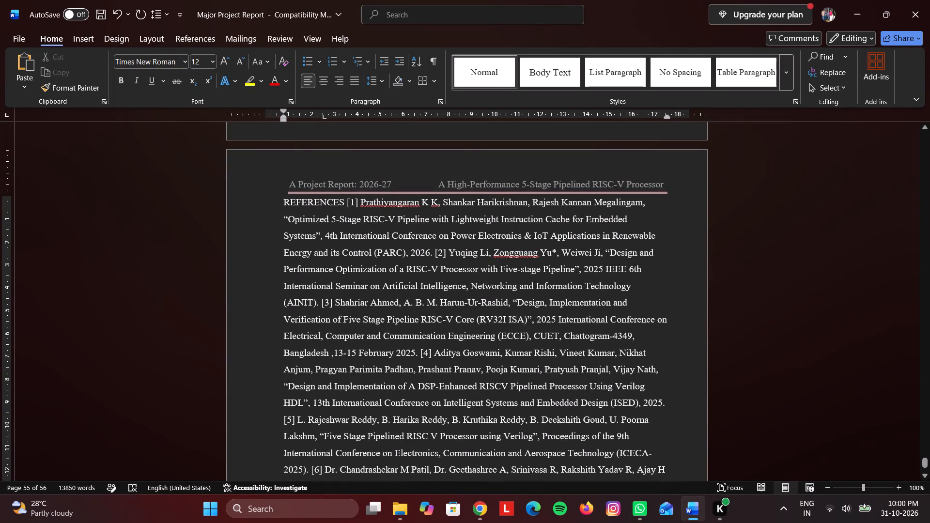
pyautogui.click(347, 200)
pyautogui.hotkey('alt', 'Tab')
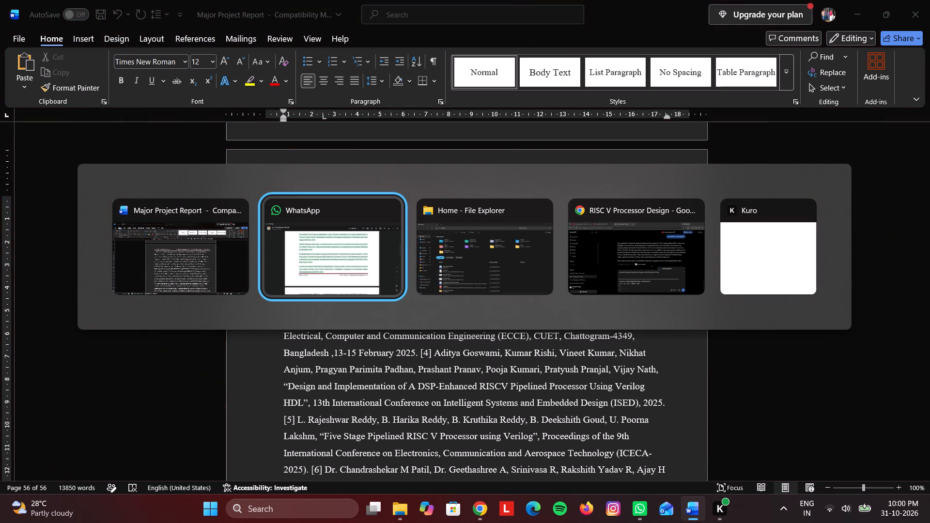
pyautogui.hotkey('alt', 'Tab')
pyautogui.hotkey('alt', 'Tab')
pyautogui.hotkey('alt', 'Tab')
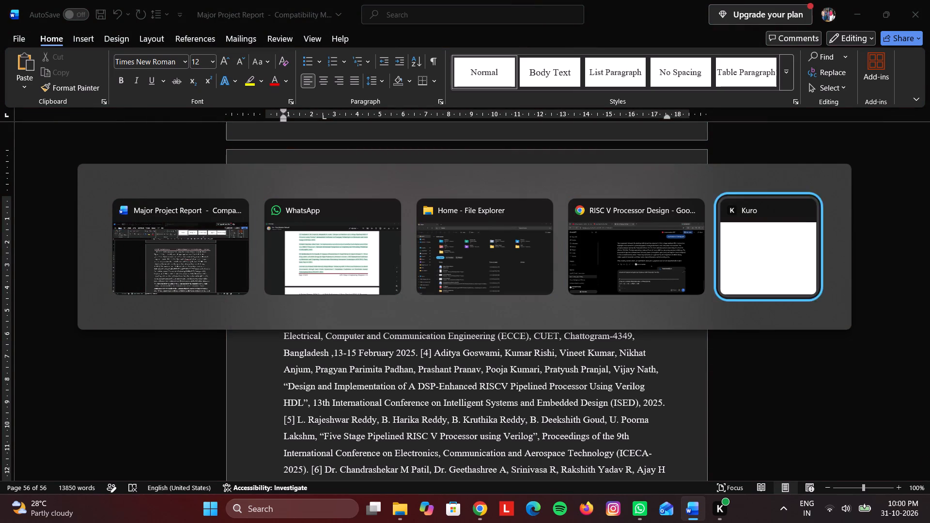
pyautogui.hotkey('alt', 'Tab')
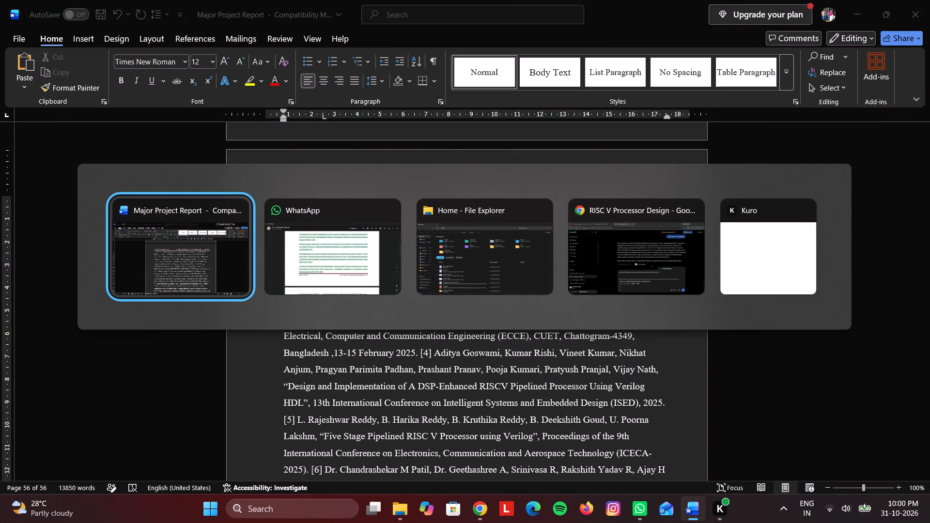
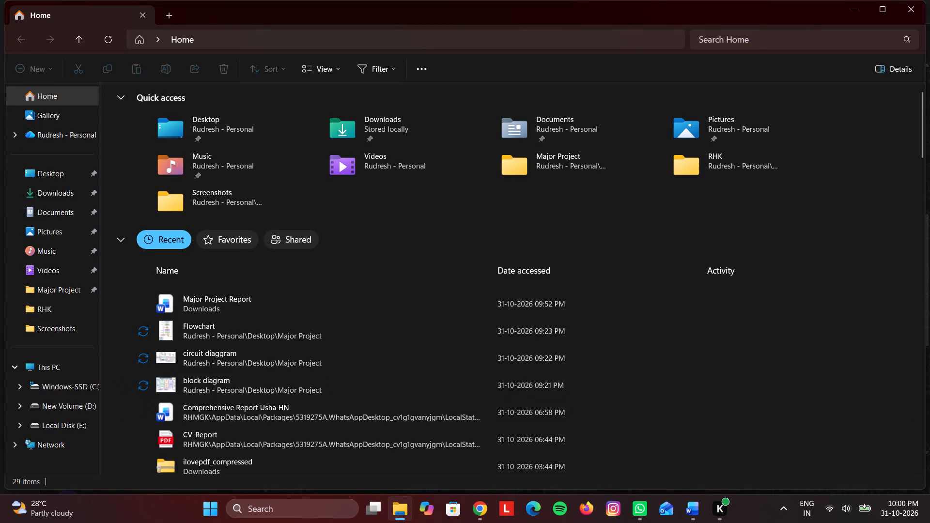
# Open the Time Utilization Table Word document from the Major Project folder, look through it for the references, and close it.
pyautogui.click(62, 294)
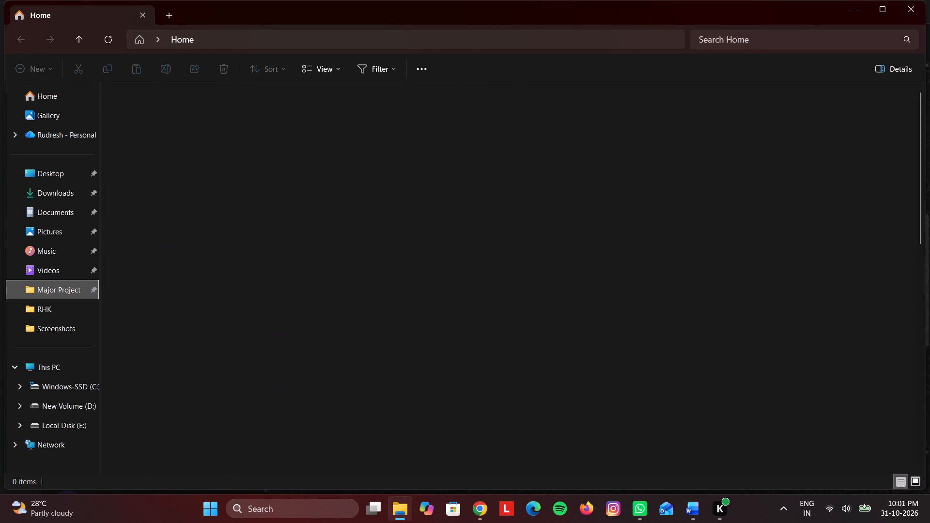
pyautogui.scroll(-3, 209, 307)
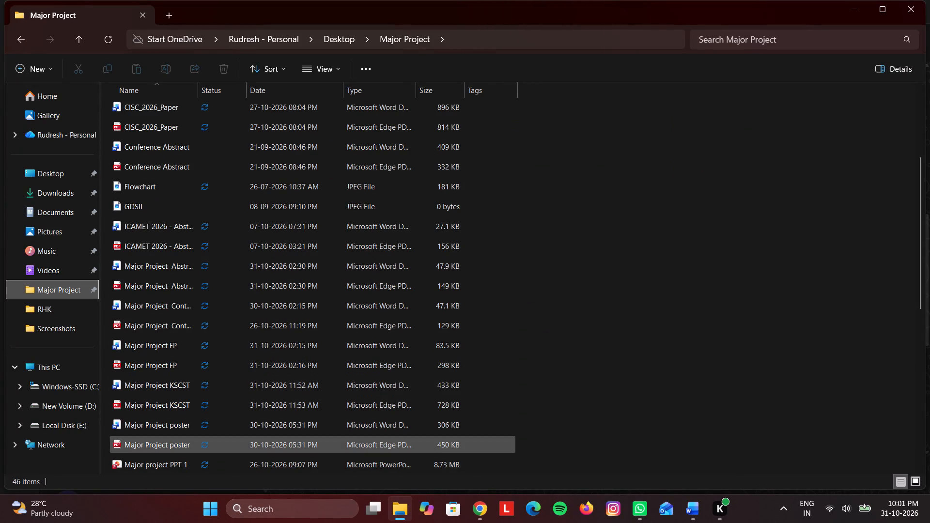
pyautogui.scroll(-1, 174, 416)
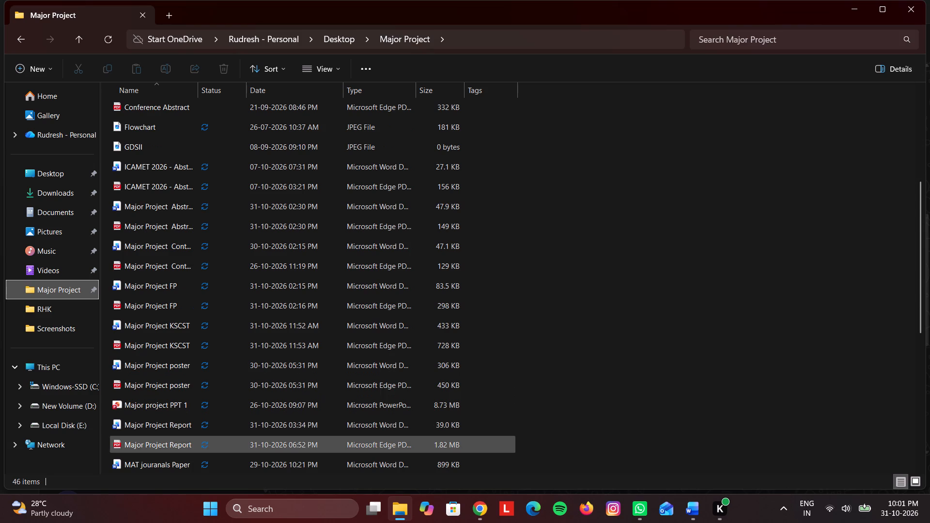
pyautogui.scroll(-1, 172, 442)
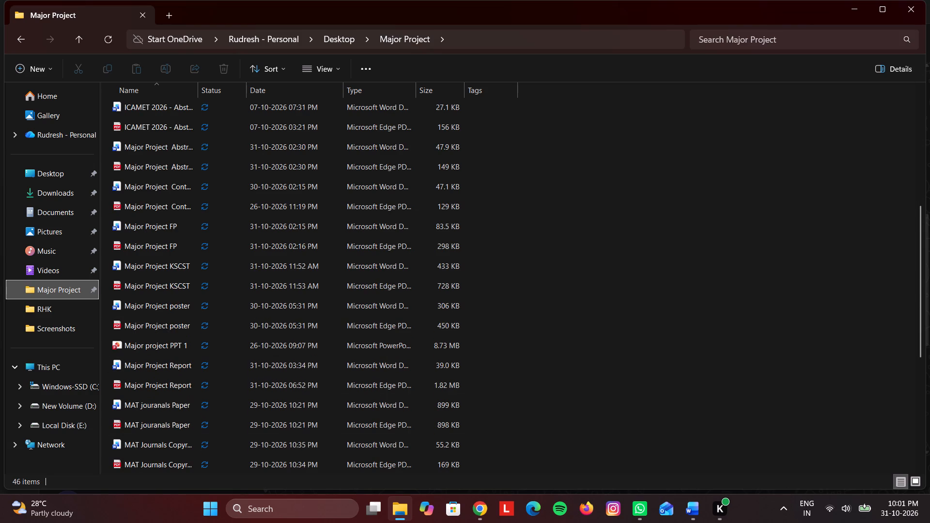
pyautogui.scroll(-6, 161, 458)
pyautogui.click(158, 449)
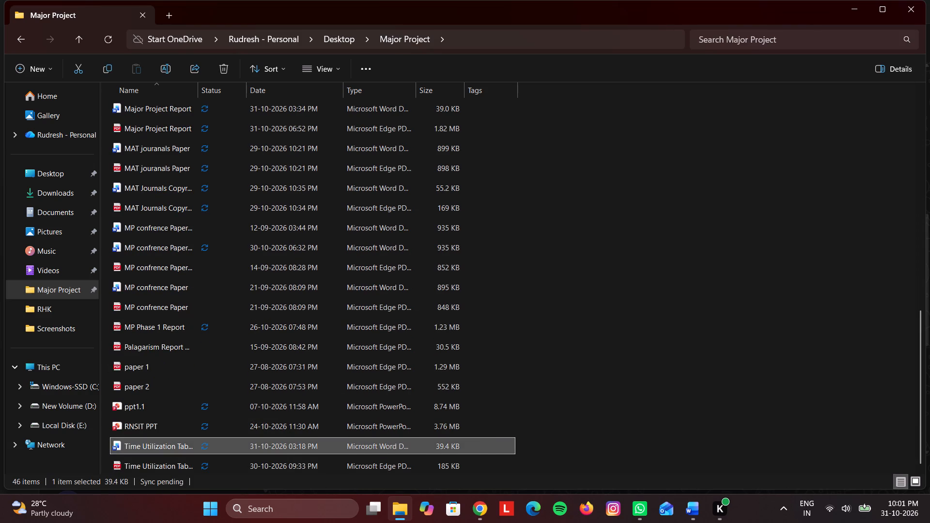
pyautogui.click(158, 449)
pyautogui.scroll(7, 460, 334)
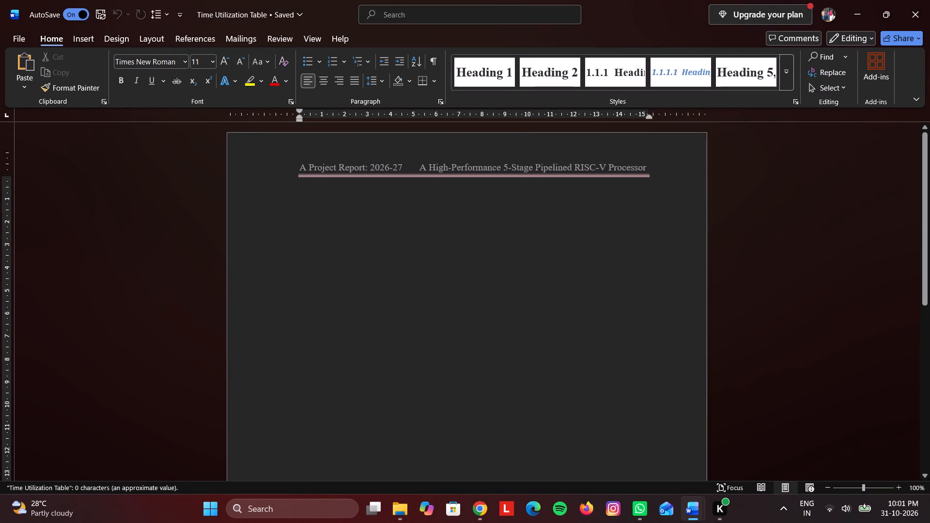
pyautogui.scroll(3, 460, 333)
pyautogui.scroll(-20, 460, 333)
pyautogui.scroll(-4, 460, 333)
pyautogui.scroll(14, 460, 333)
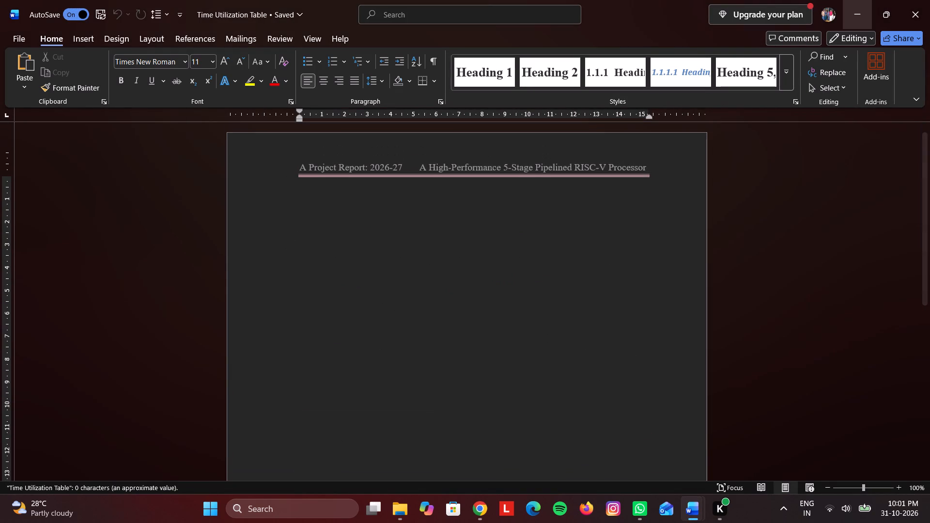
pyautogui.click(922, 12)
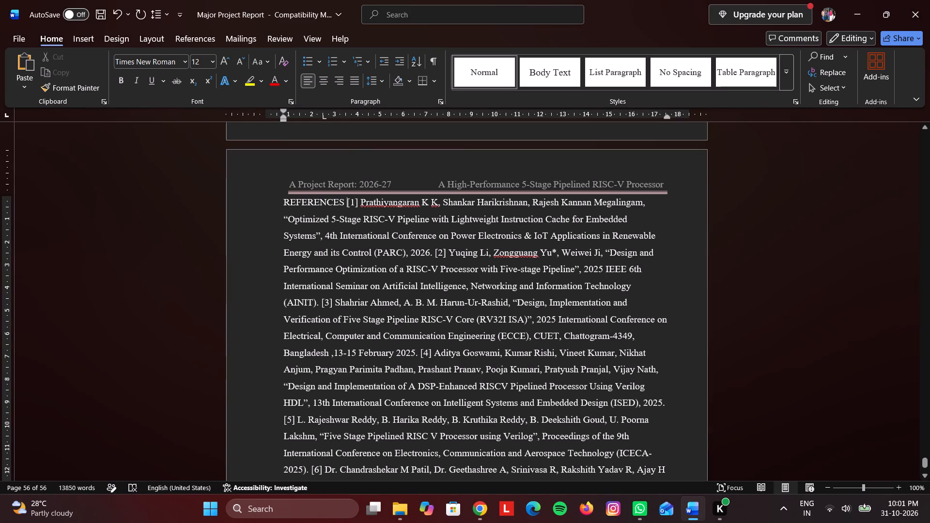
# Open the Time Utilization Table PDF from the Major Project folder.
pyautogui.hotkey('alt', 'Tab')
pyautogui.doubleClick(271, 468)
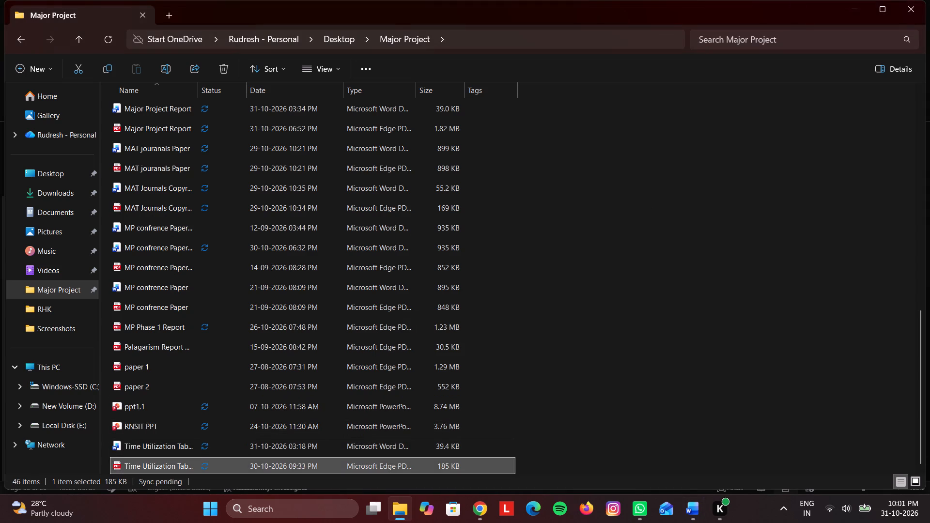
# Copy the REFERENCES heading and entries [1] to [10] from the first page of the PDF.
pyautogui.scroll(-7, 455, 362)
pyautogui.scroll(8, 456, 362)
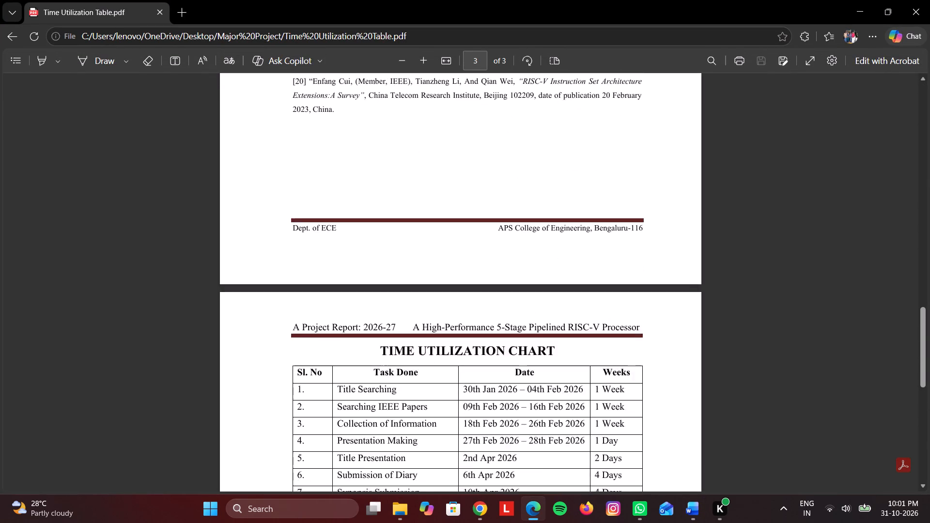
pyautogui.scroll(6, 456, 362)
pyautogui.scroll(17, 457, 361)
pyautogui.scroll(6, 457, 361)
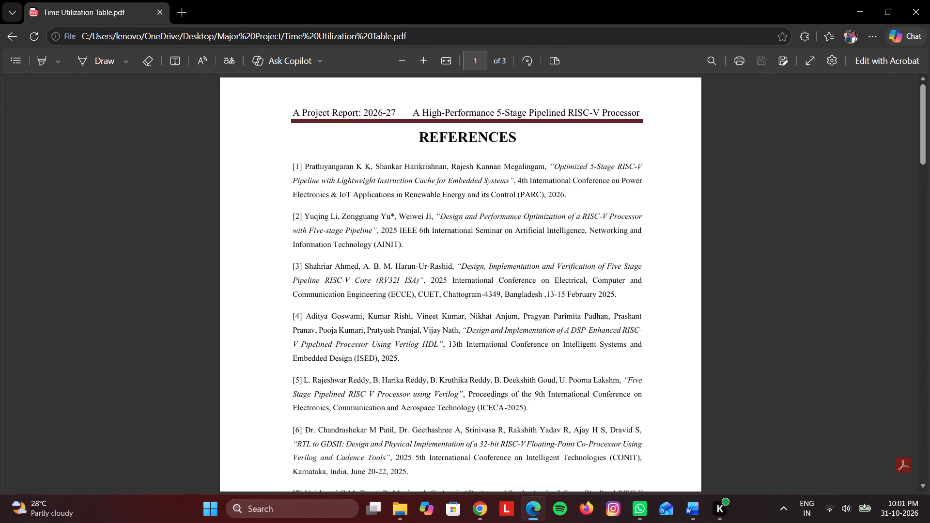
pyautogui.moveTo(290, 163); pyautogui.dragTo(427, 328)
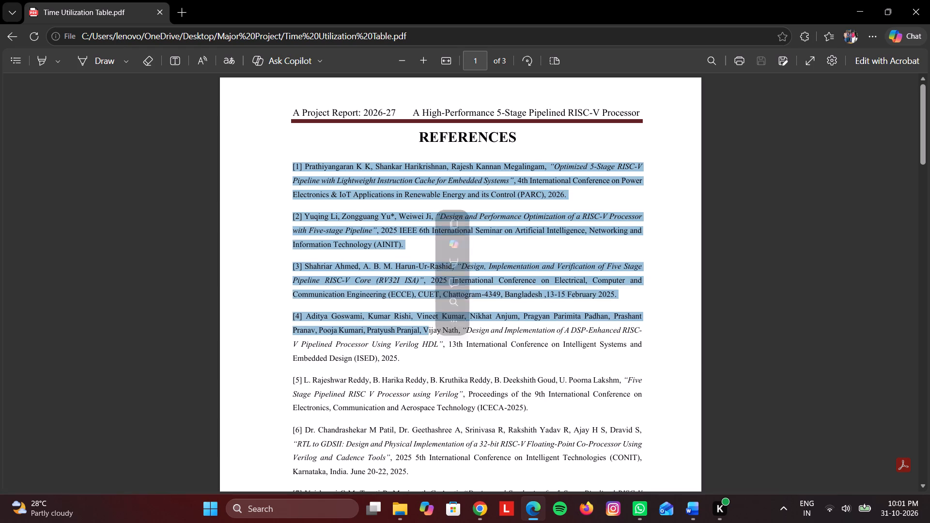
pyautogui.click(427, 328)
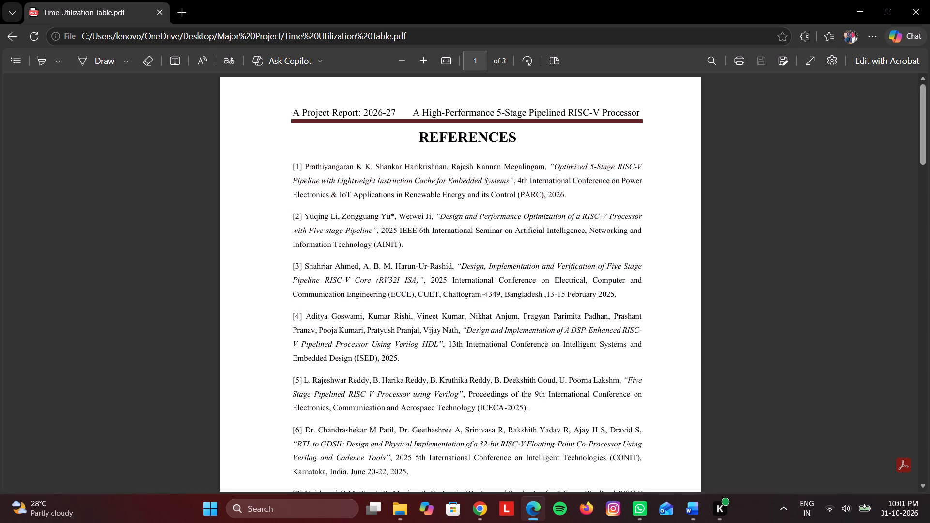
pyautogui.moveTo(418, 137); pyautogui.dragTo(504, 310)
pyautogui.scroll(-7, 482, 286)
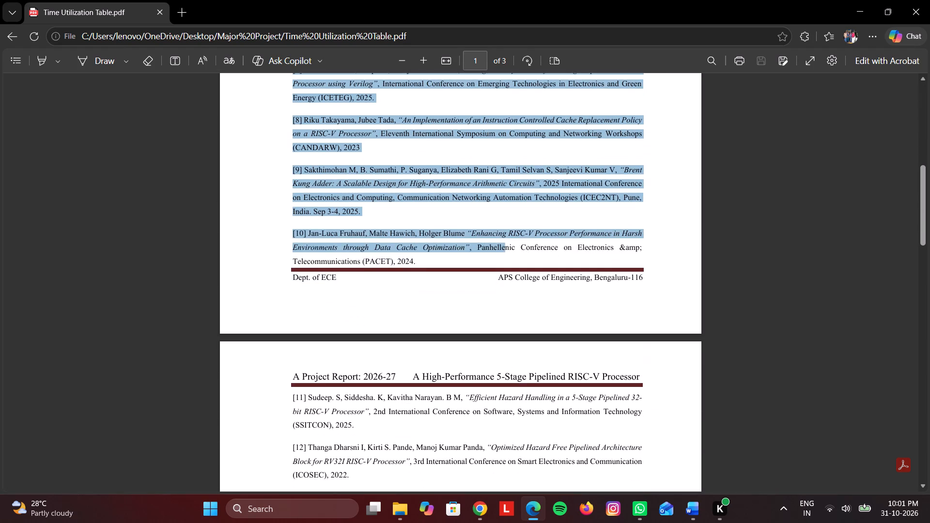
pyautogui.moveTo(504, 310); pyautogui.dragTo(431, 262)
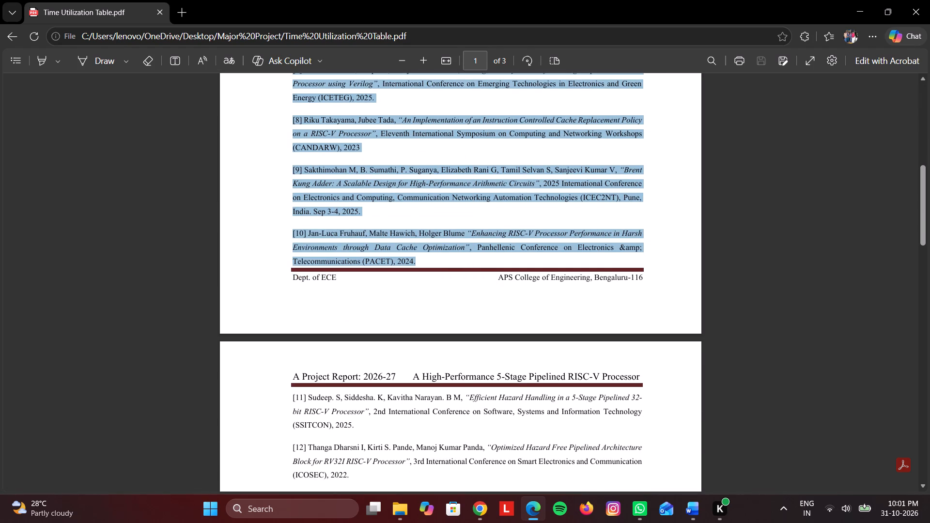
pyautogui.hotkey('ctrl', 'c')
# Switch to the Major Project Report in Word and replace all the references text on the last page with the copied text.
pyautogui.hotkey('alt', 'Tab')
pyautogui.hotkey('alt', 'Tab')
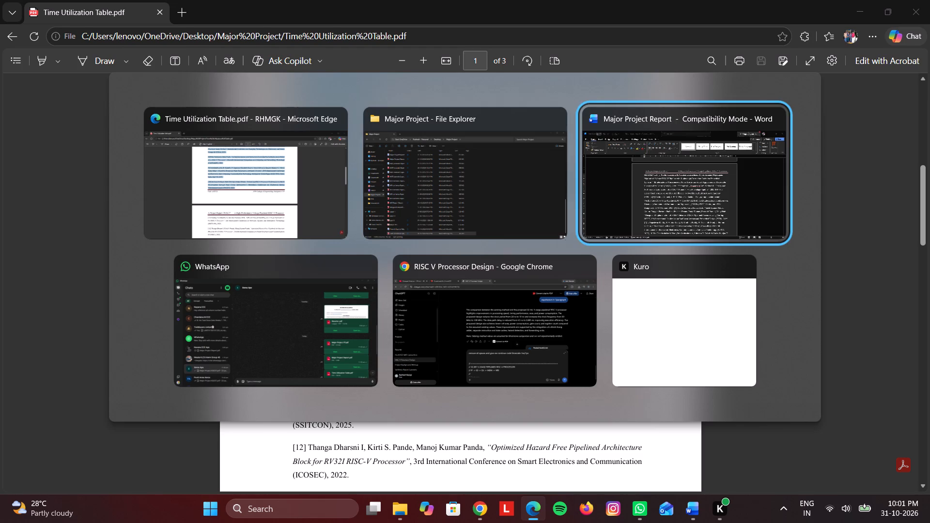
pyautogui.moveTo(279, 202); pyautogui.dragTo(280, 204)
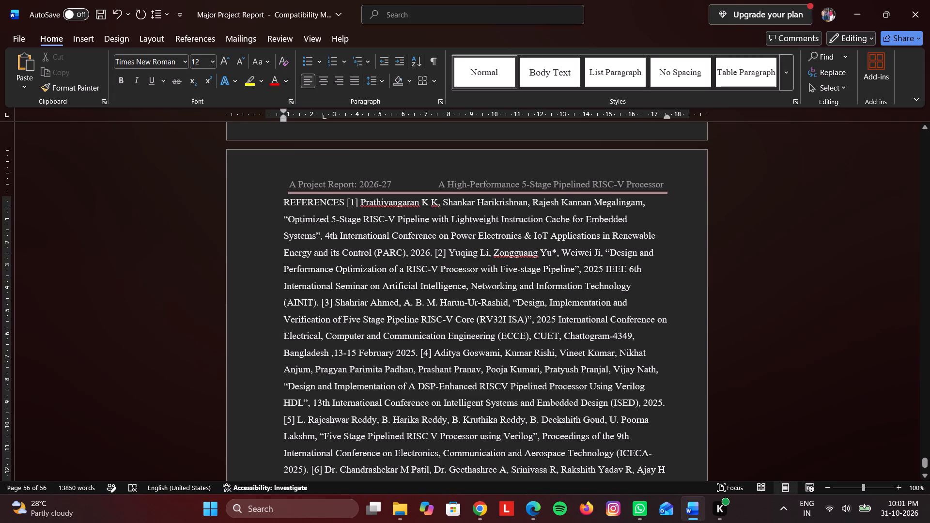
pyautogui.moveTo(280, 204); pyautogui.dragTo(505, 362)
pyautogui.scroll(-6, 396, 289)
pyautogui.scroll(-2, 476, 368)
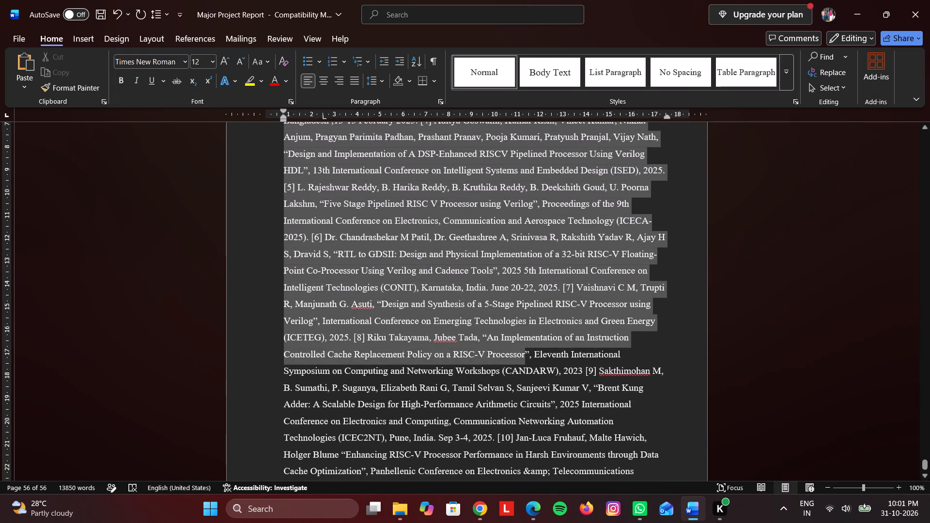
pyautogui.moveTo(505, 362); pyautogui.dragTo(392, 374)
pyautogui.scroll(-4, 508, 367)
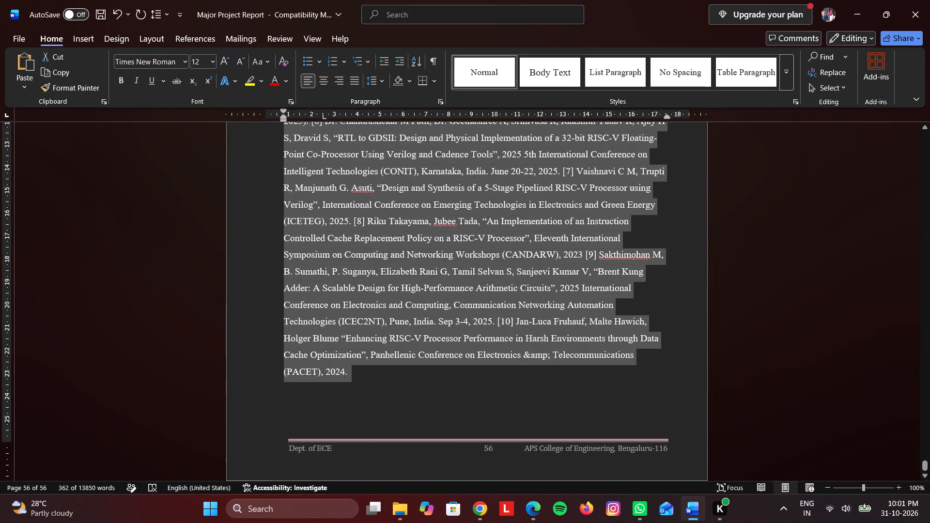
pyautogui.hotkey('ctrl', 'v')
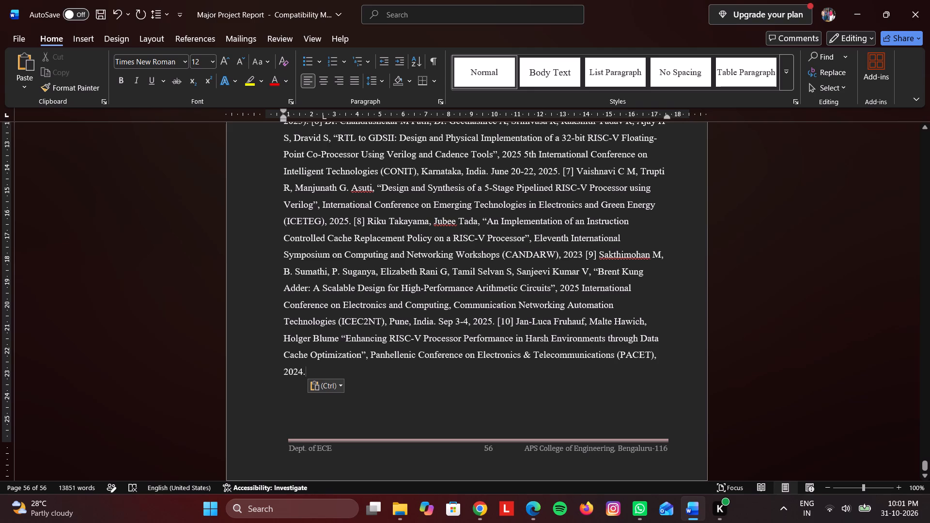
# Copy entries [11] to [20] from the PDF and paste them as a new paragraph after entry [10] in the report.
pyautogui.hotkey('alt', 'Tab')
pyautogui.scroll(-4, 392, 369)
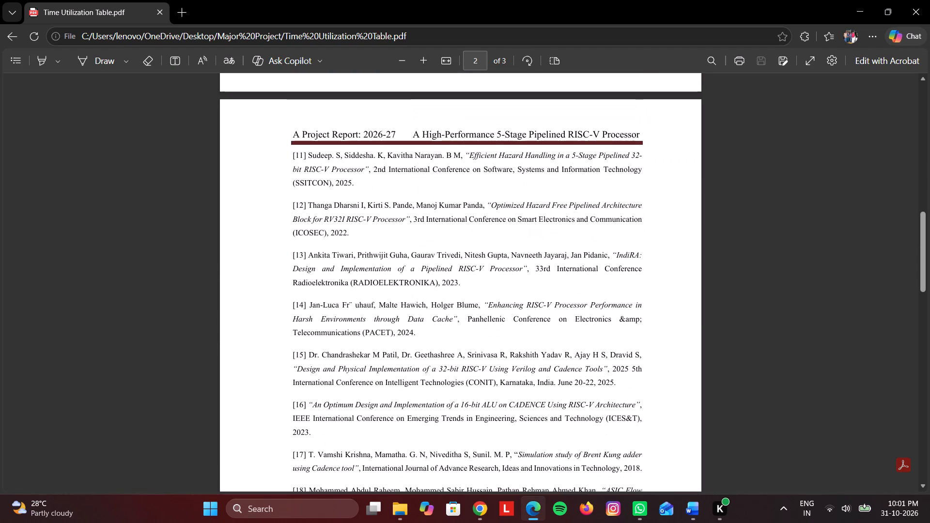
pyautogui.moveTo(291, 152); pyautogui.dragTo(411, 318)
pyautogui.scroll(-6, 400, 306)
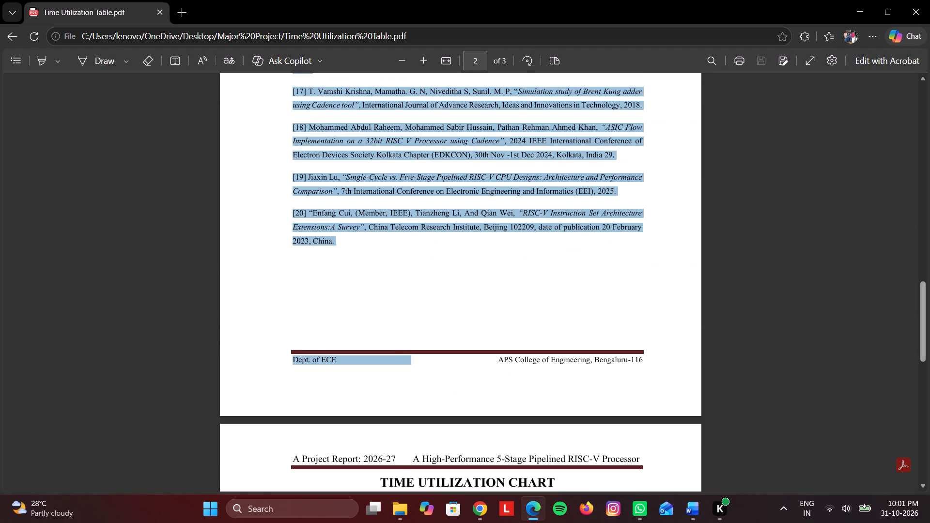
pyautogui.moveTo(411, 318); pyautogui.dragTo(348, 258)
pyautogui.hotkey('ctrl', 'c')
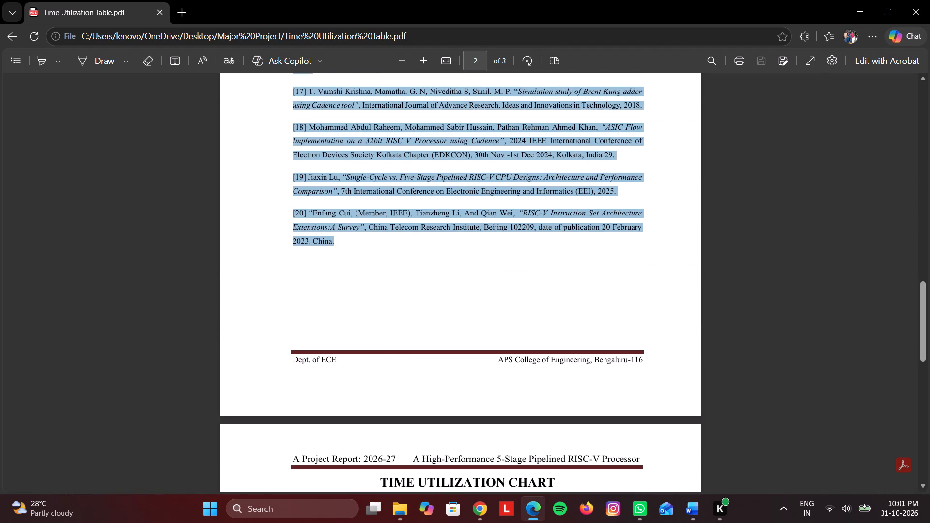
pyautogui.hotkey('alt', 'Tab')
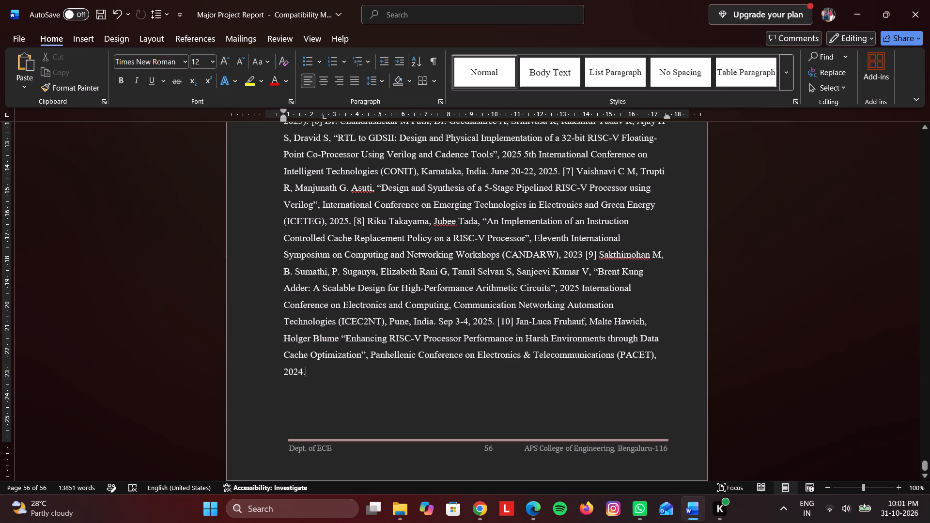
pyautogui.press('Return')
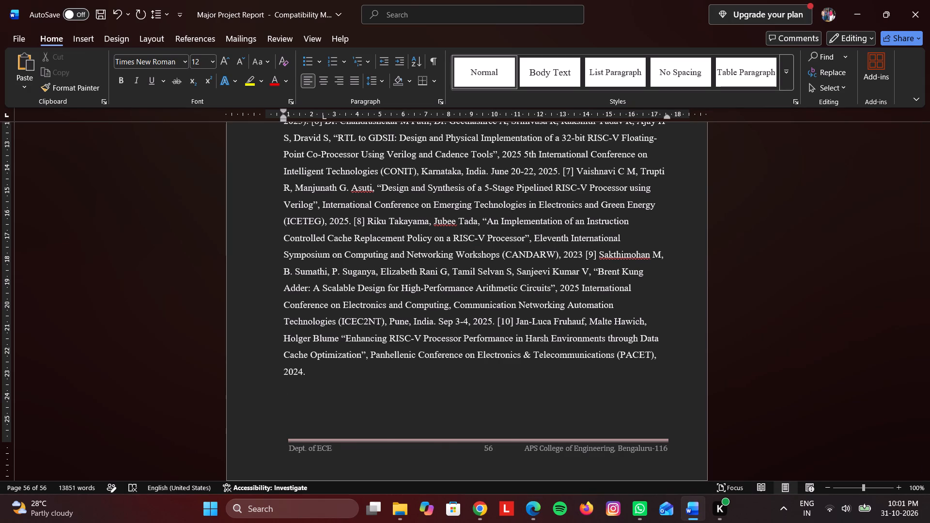
pyautogui.hotkey('ctrl', 'v')
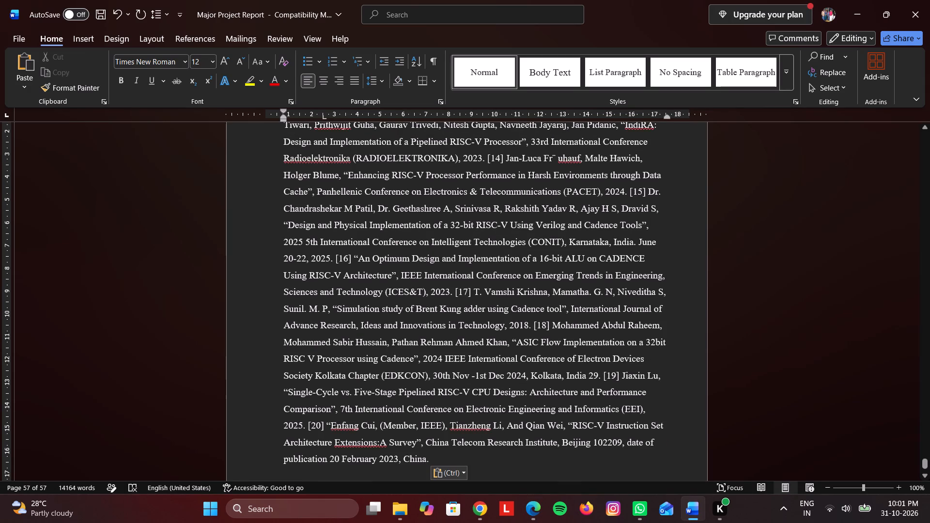
# Switch to File Explorer and delete the Time Utilization Table PDF and Word files from the Major Project folder.
pyautogui.hotkey('alt', 'Tab')
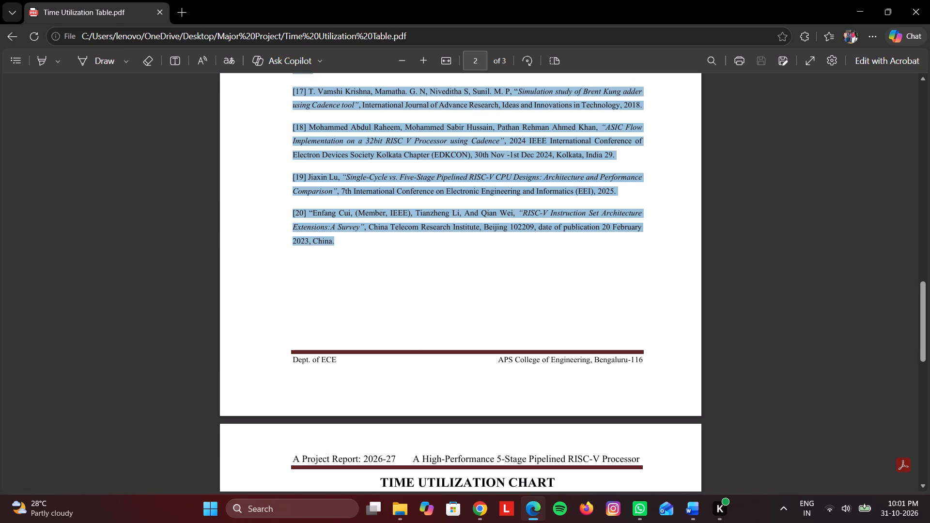
pyautogui.hotkey('alt', 'Tab')
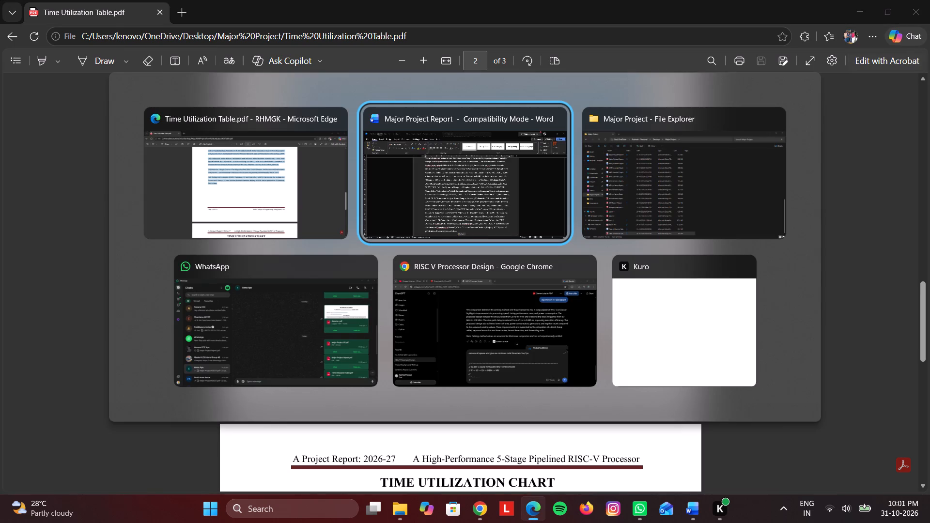
pyautogui.hotkey('alt', 'Tab')
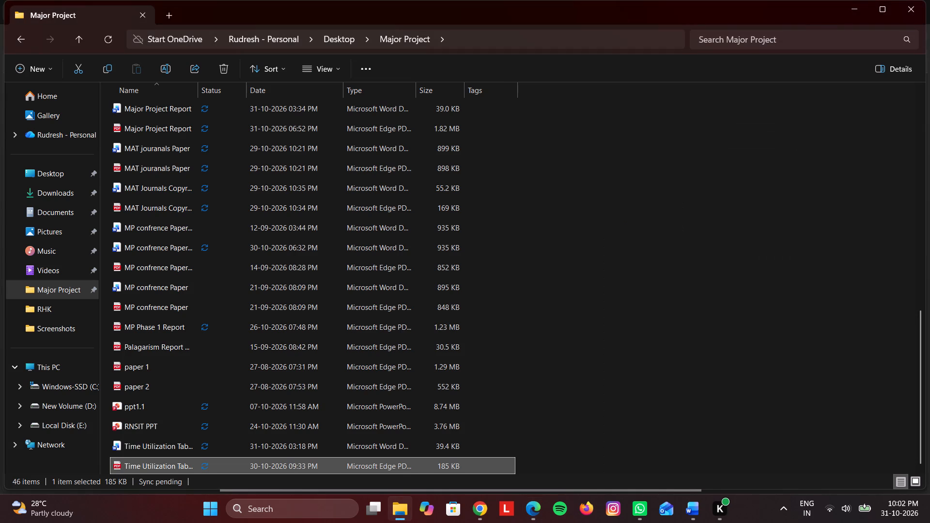
pyautogui.press('Delete')
pyautogui.click(212, 464)
pyautogui.press('Delete')
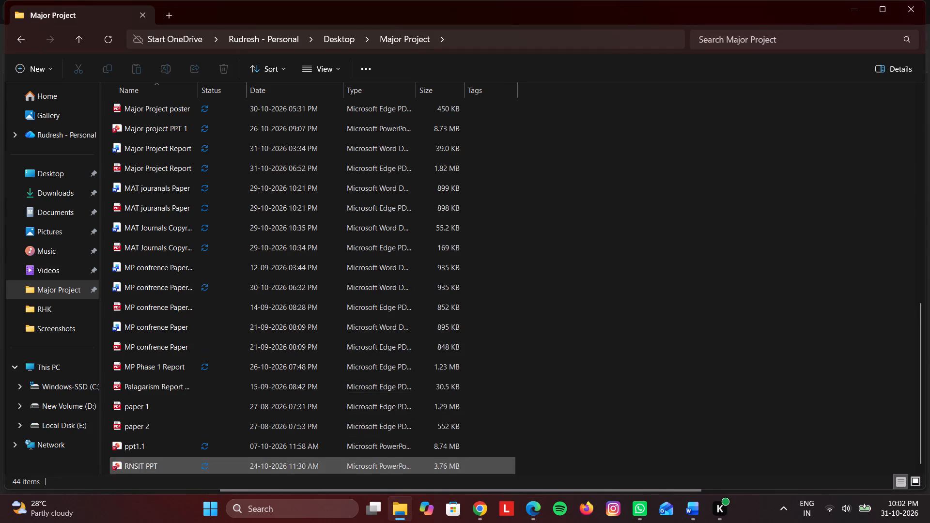
# Return to the report in Word and move entry [1] to a new paragraph below the REFERENCES heading.
pyautogui.hotkey('alt', 'Tab')
pyautogui.hotkey('alt', 'Tab')
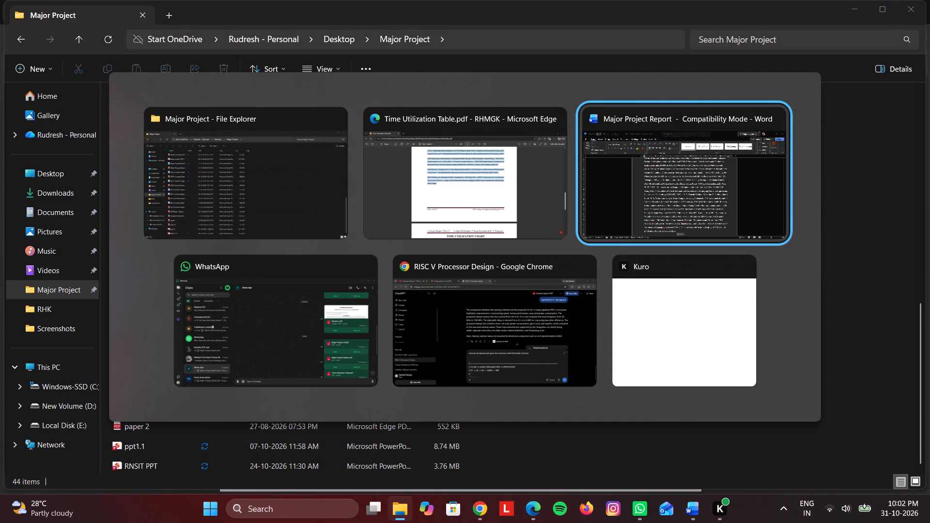
pyautogui.scroll(18, 479, 400)
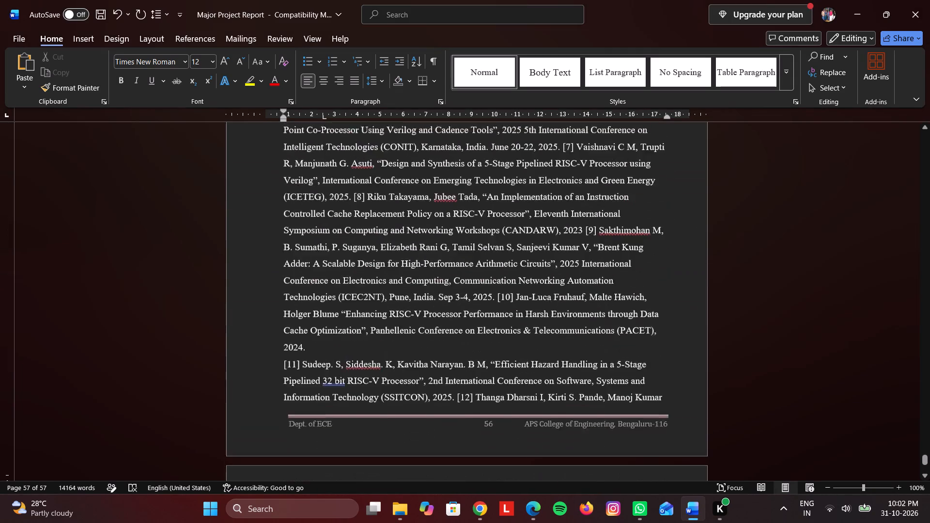
pyautogui.scroll(12, 479, 400)
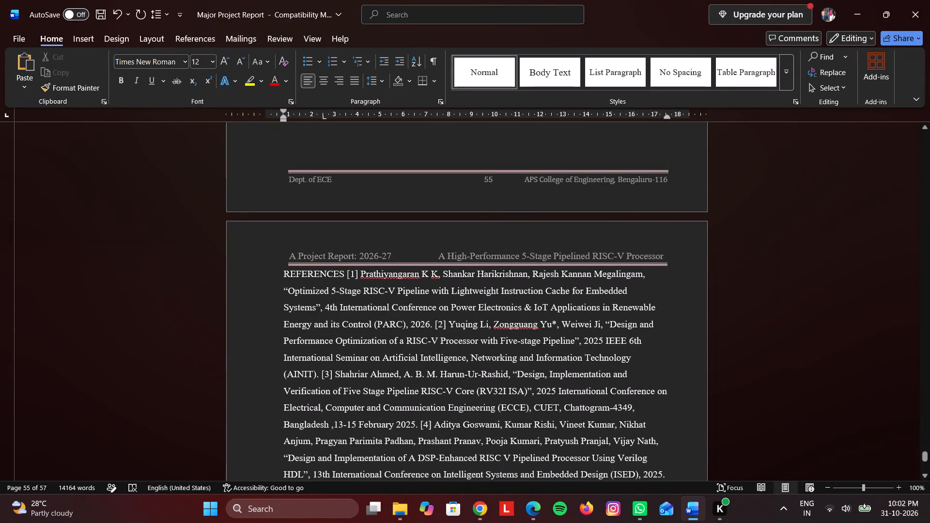
pyautogui.click(346, 274)
pyautogui.press('Return')
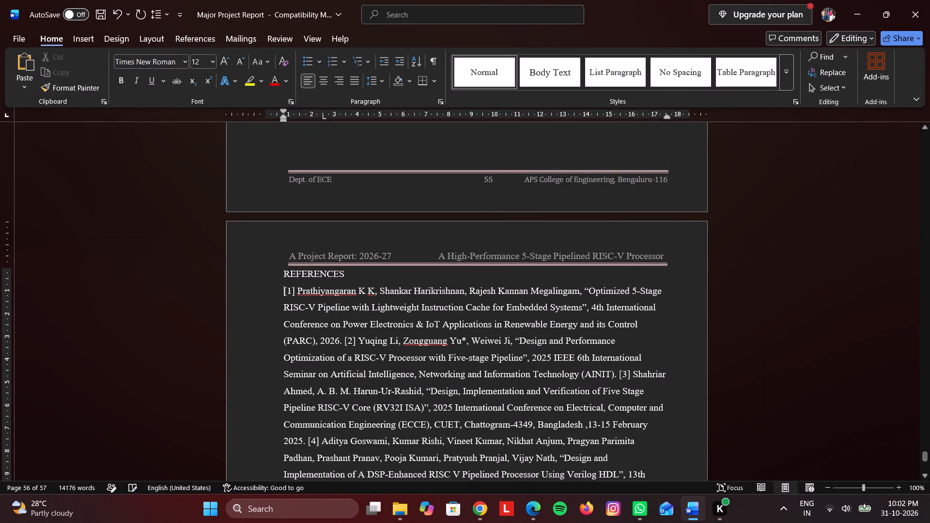
# Format the REFERENCES heading as bold, 16 pt and centred.
pyautogui.moveTo(283, 273); pyautogui.dragTo(348, 281)
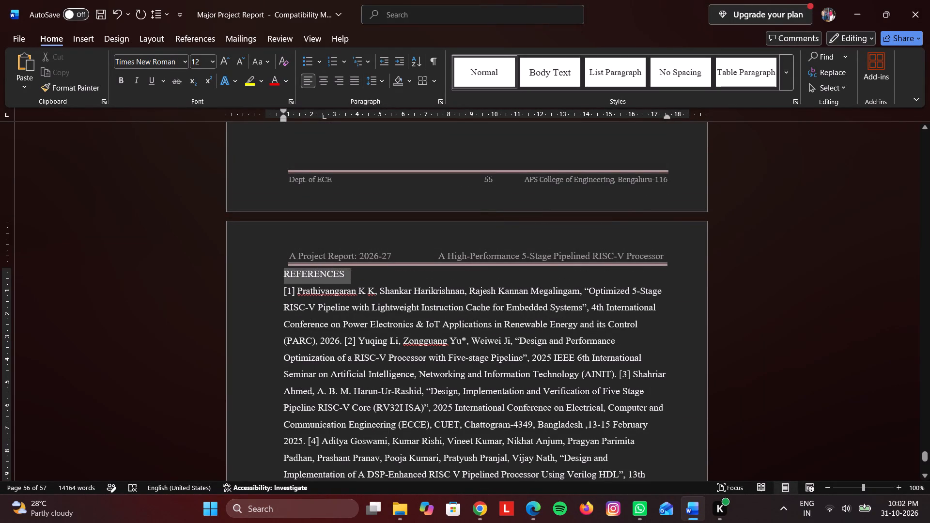
pyautogui.moveTo(348, 281); pyautogui.dragTo(349, 281)
pyautogui.click(121, 79)
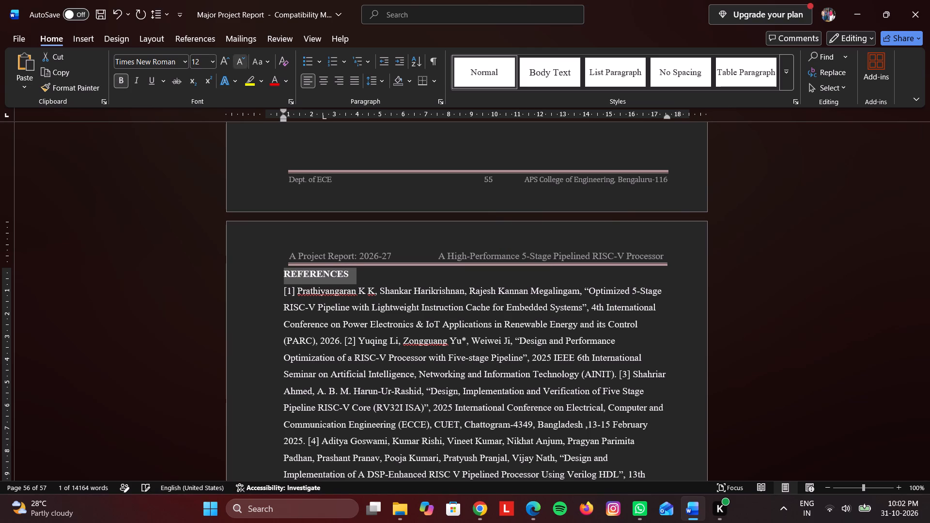
pyautogui.tripleClick(225, 61)
pyautogui.click(235, 62)
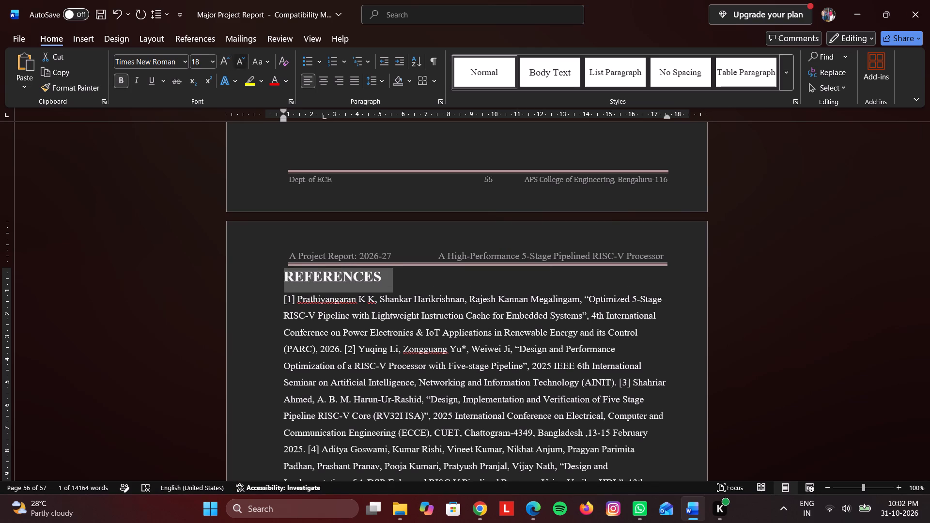
pyautogui.click(324, 86)
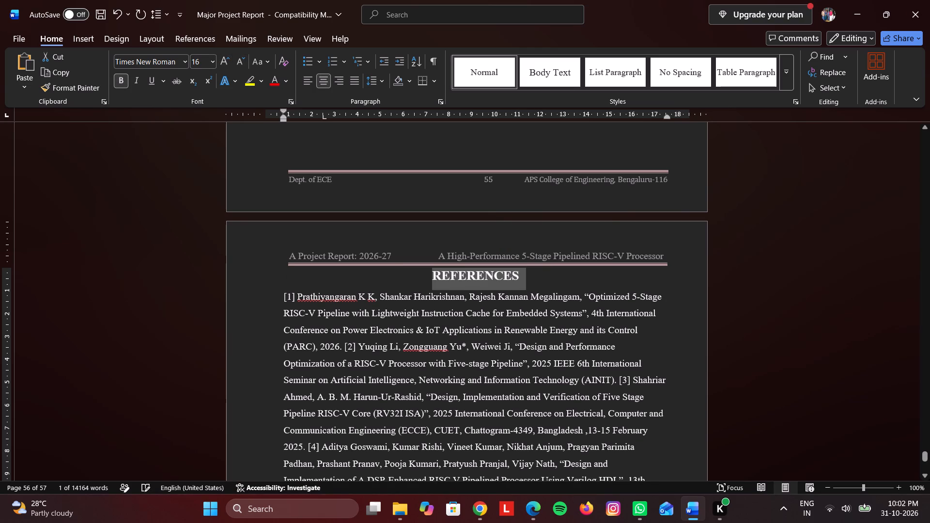
# Select reference entries [1] to [20] and move their left indent slightly inward to line up with the header rule.
pyautogui.scroll(-2, 428, 327)
pyautogui.moveTo(283, 234); pyautogui.dragTo(283, 235)
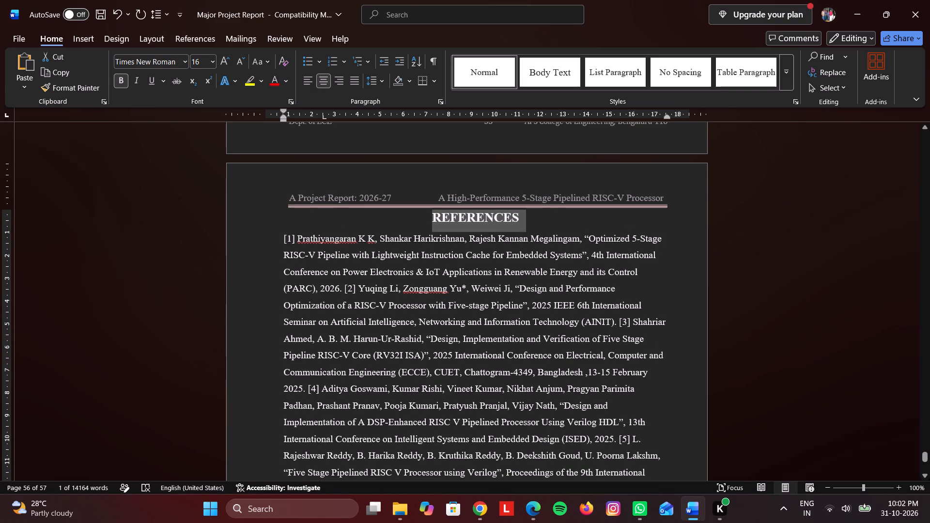
pyautogui.moveTo(283, 235); pyautogui.dragTo(488, 436)
pyautogui.scroll(-14, 451, 409)
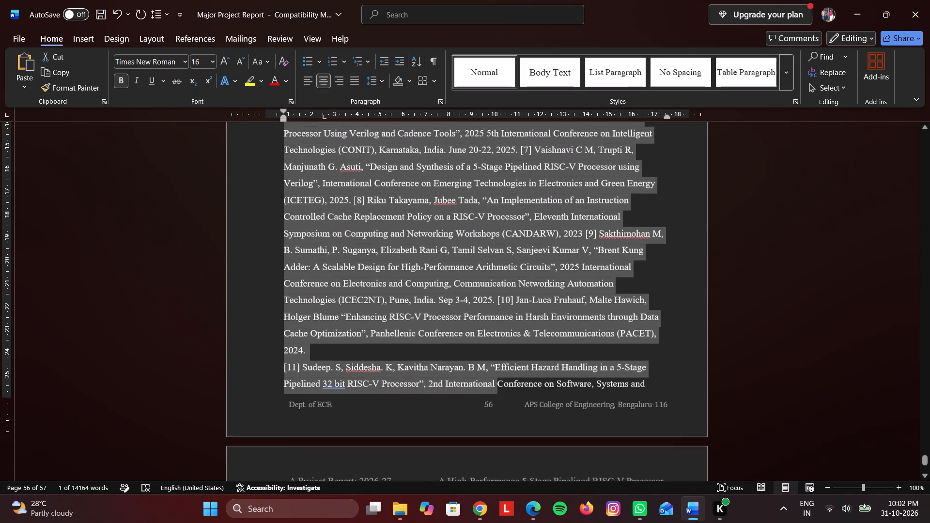
pyautogui.moveTo(488, 436); pyautogui.dragTo(511, 432)
pyautogui.scroll(-16, 489, 437)
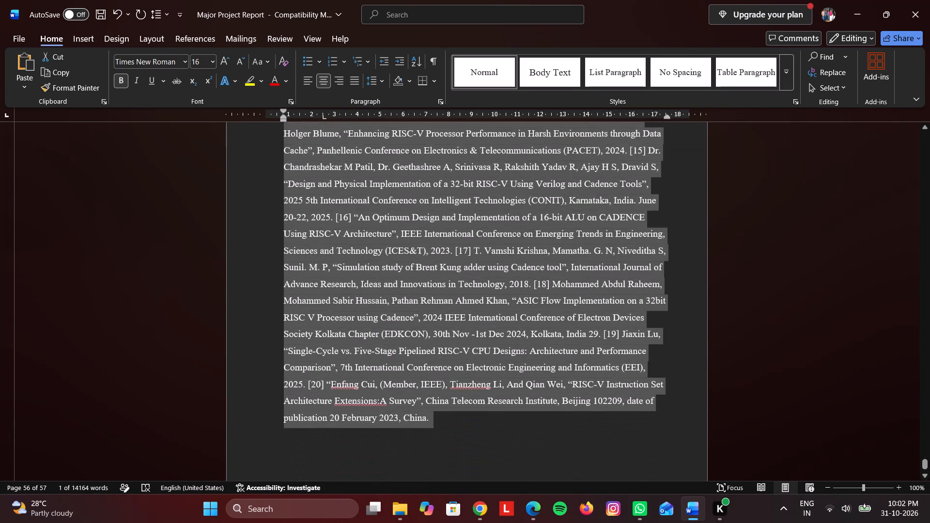
pyautogui.moveTo(511, 432); pyautogui.dragTo(495, 422)
pyautogui.scroll(7, 476, 154)
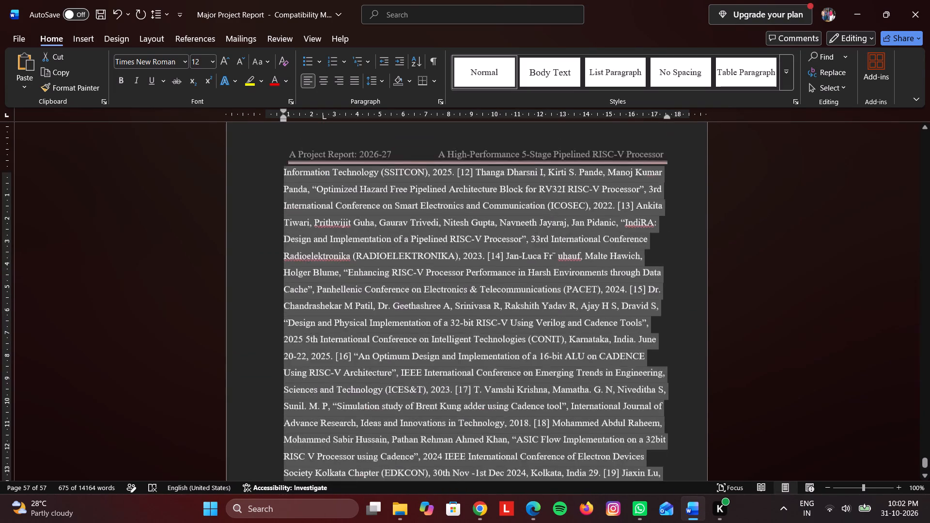
pyautogui.scroll(3, 479, 156)
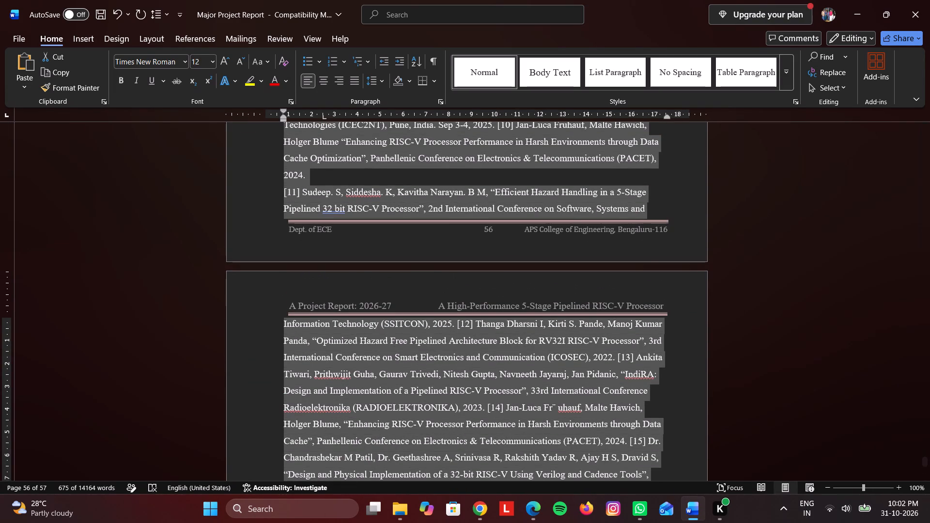
pyautogui.moveTo(282, 118); pyautogui.dragTo(288, 123)
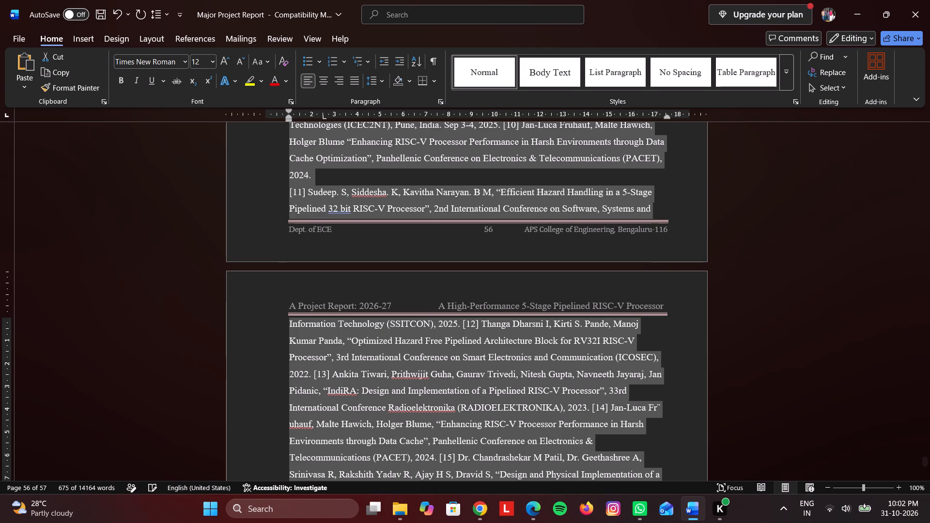
# Justify the selected reference entries and fine-tune their right indent to match the end of the header rule.
pyautogui.click(667, 116)
pyautogui.click(356, 83)
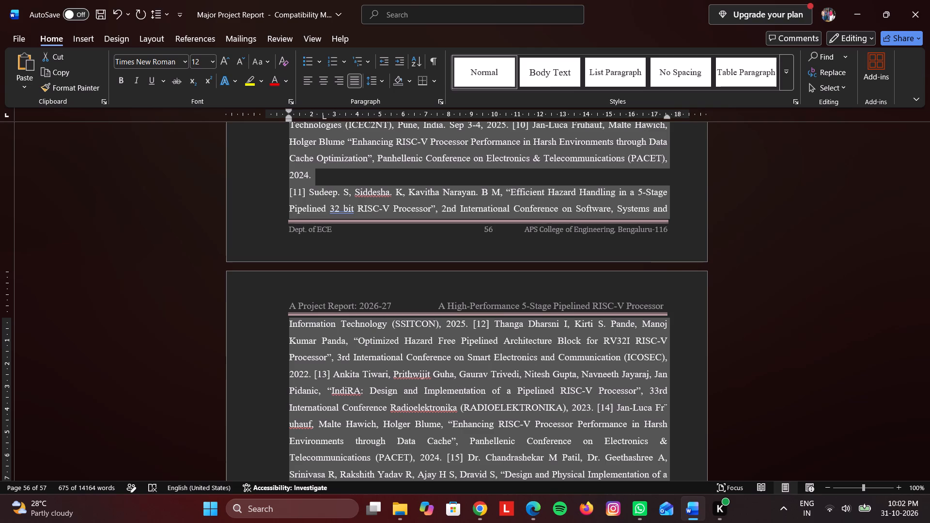
pyautogui.moveTo(666, 116); pyautogui.dragTo(667, 122)
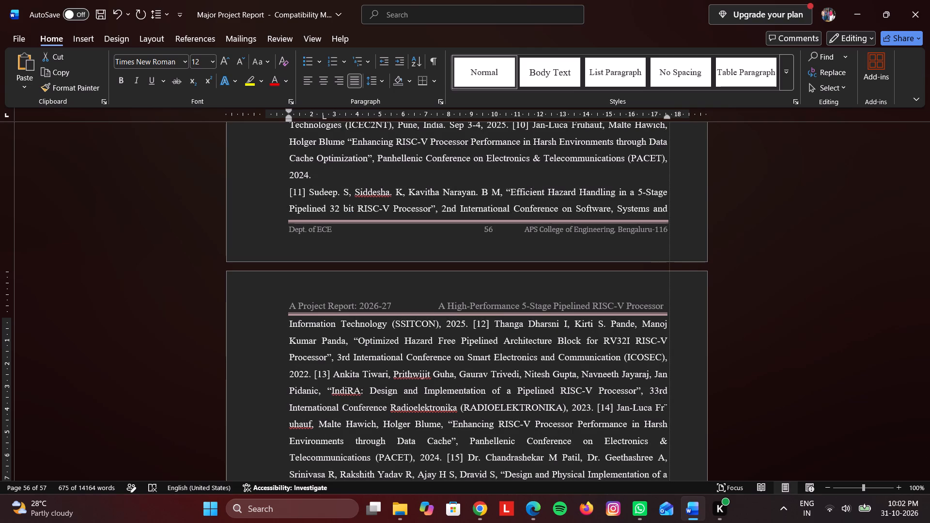
pyautogui.moveTo(667, 122); pyautogui.dragTo(662, 123)
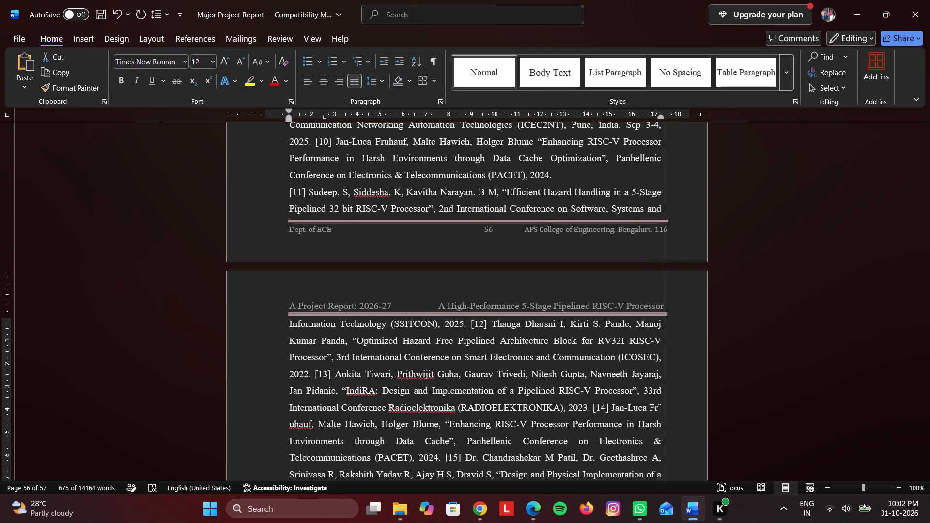
pyautogui.moveTo(662, 123); pyautogui.dragTo(665, 125)
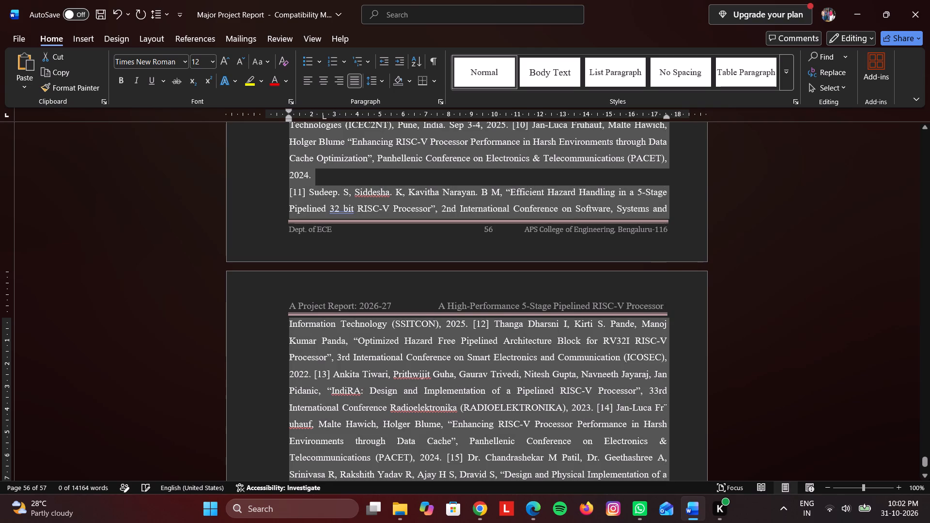
# Apply 1.5 line spacing and font size 10 to the selected reference entries.
pyautogui.scroll(4, 639, 200)
pyautogui.click(385, 83)
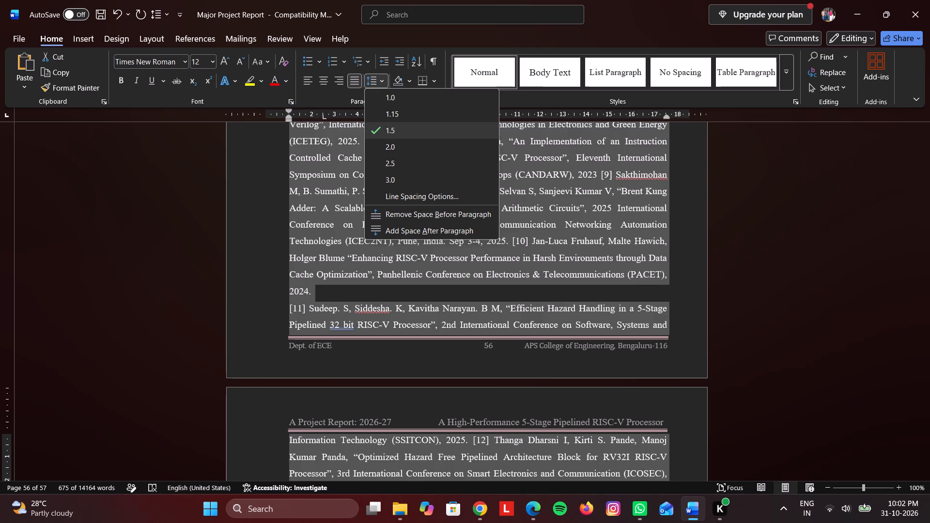
pyautogui.click(389, 127)
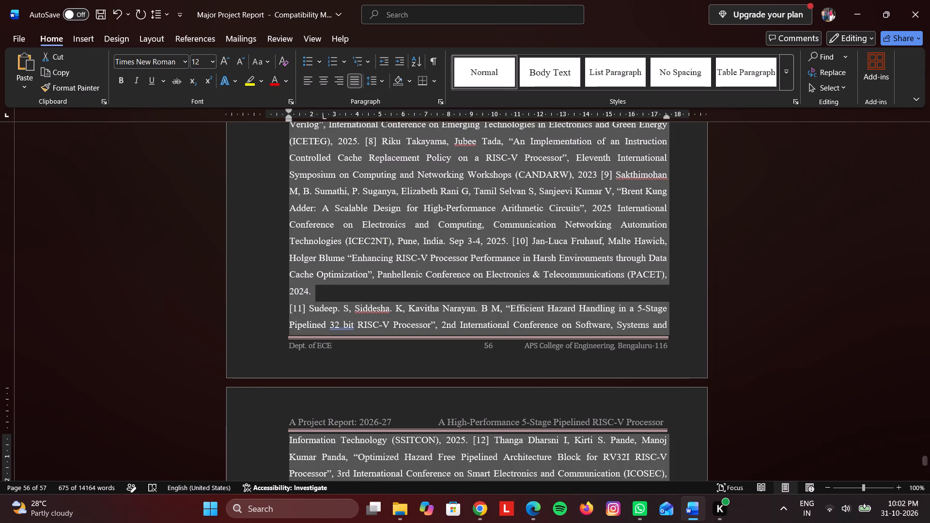
pyautogui.click(211, 64)
pyautogui.click(204, 109)
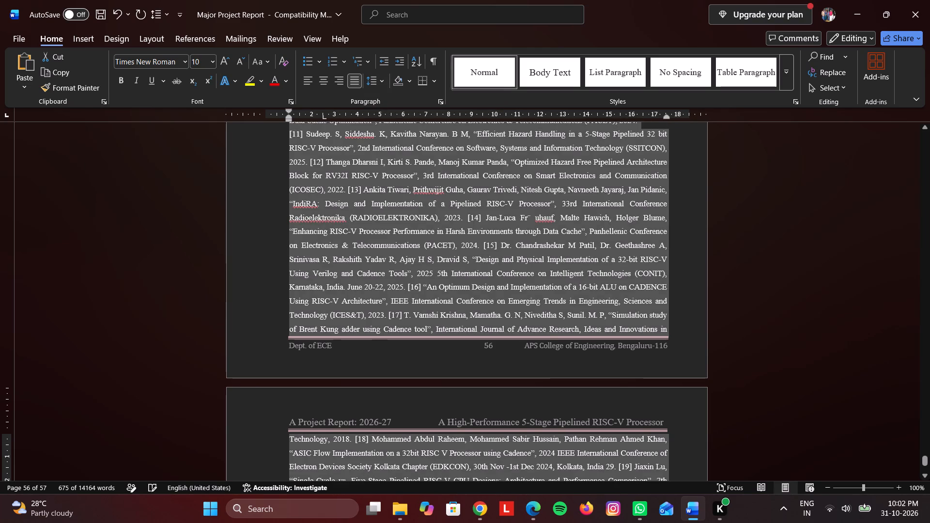
pyautogui.click(402, 240)
# Put entries [2] and [3] into their own paragraphs, each preceded by a blank line.
pyautogui.scroll(16, 402, 240)
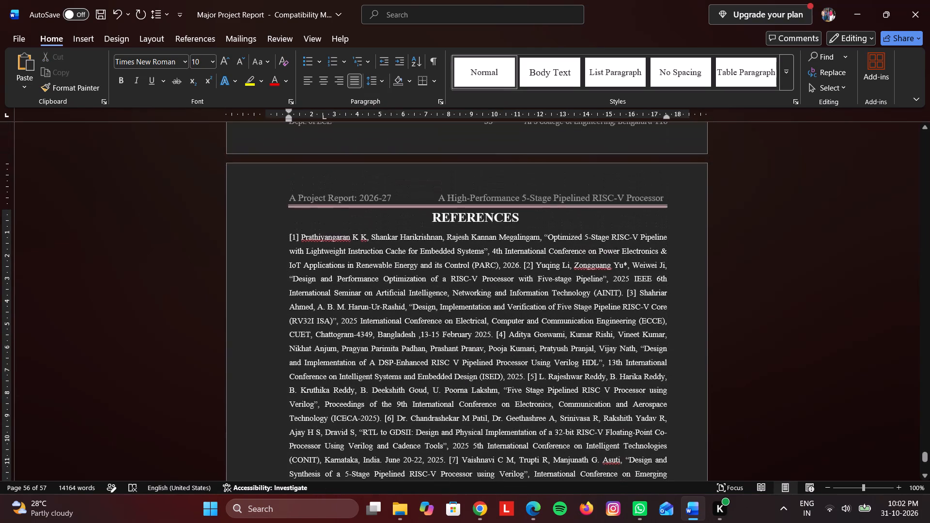
pyautogui.click(522, 264)
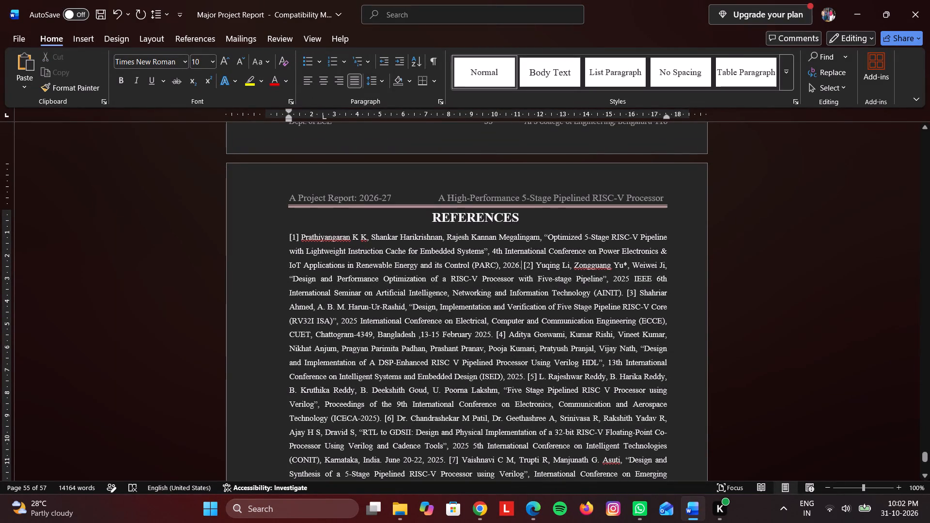
pyautogui.press('Right')
pyautogui.press('Return')
pyautogui.press('Return')
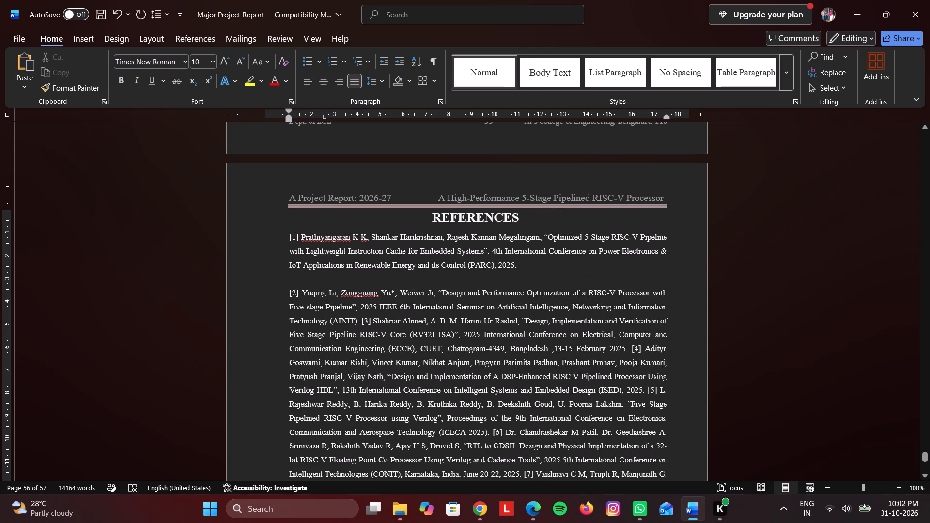
pyautogui.click(361, 319)
pyautogui.press('Return')
pyautogui.press('Return')
# Separate entries [4] and [5] into their own paragraphs, each with a blank line above.
pyautogui.scroll(-2, 469, 366)
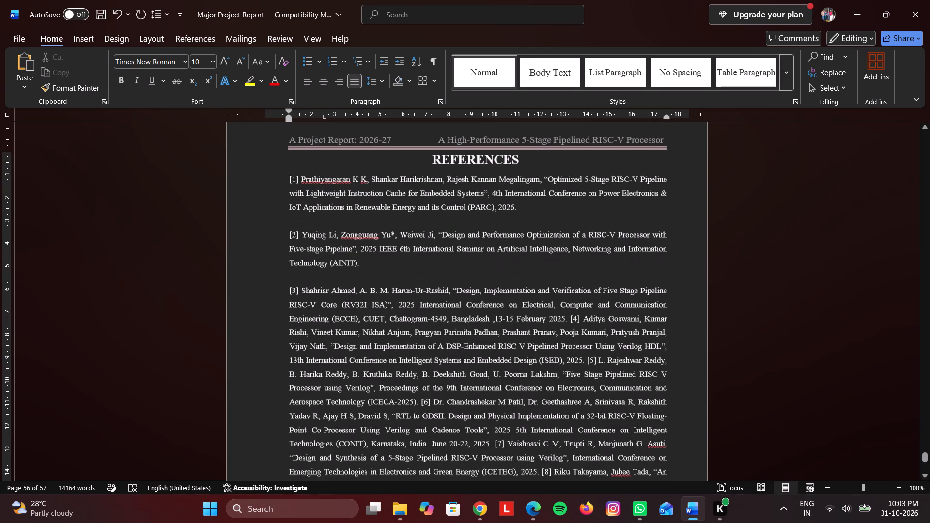
pyautogui.scroll(-2, 469, 367)
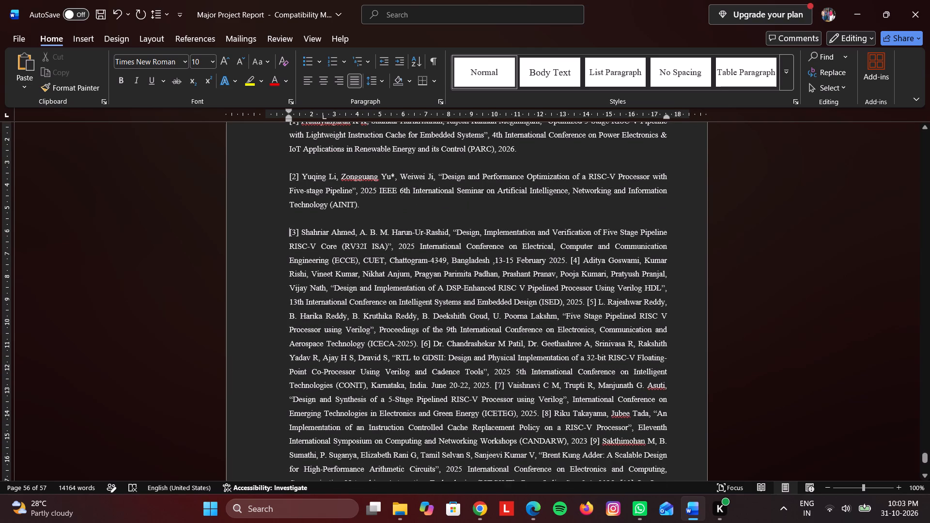
pyautogui.click(571, 261)
pyautogui.press('Return')
pyautogui.press('Return')
pyautogui.scroll(-2, 554, 312)
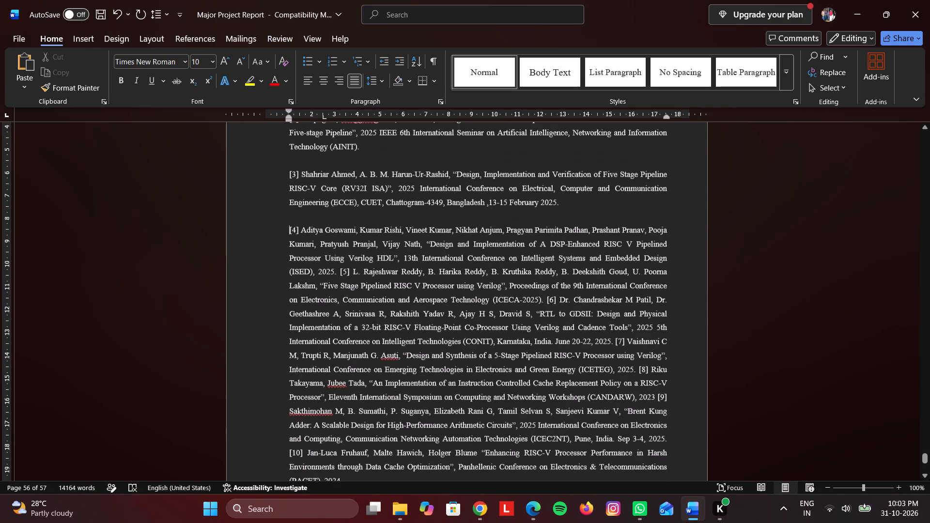
pyautogui.click(341, 269)
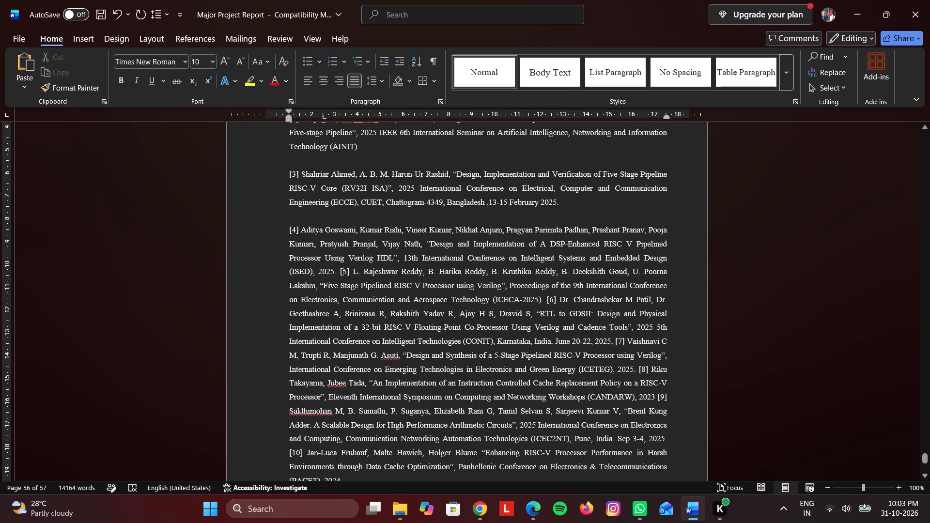
pyautogui.press('Left')
pyautogui.press('Return')
pyautogui.press('Return')
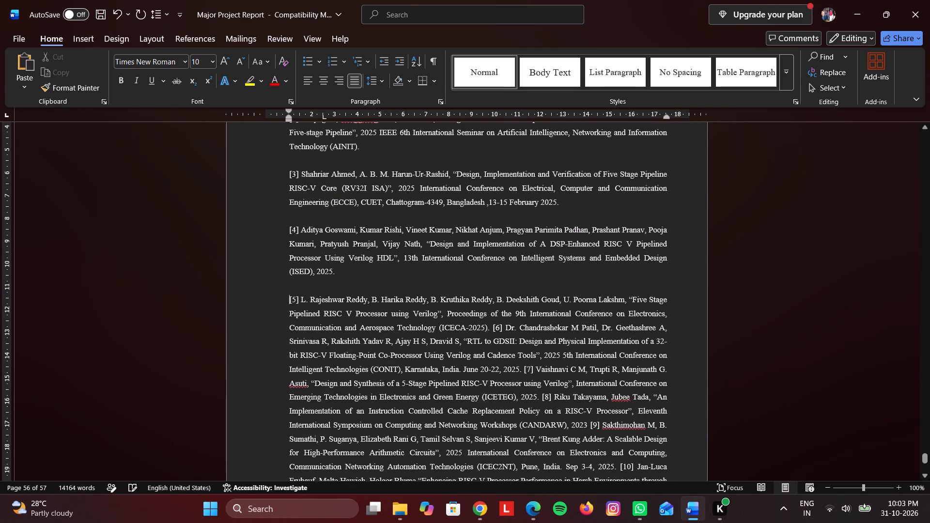
# Separate entries [6] and [7] into their own paragraphs, each with a blank line above.
pyautogui.click(493, 330)
pyautogui.press('Return')
pyautogui.press('Return')
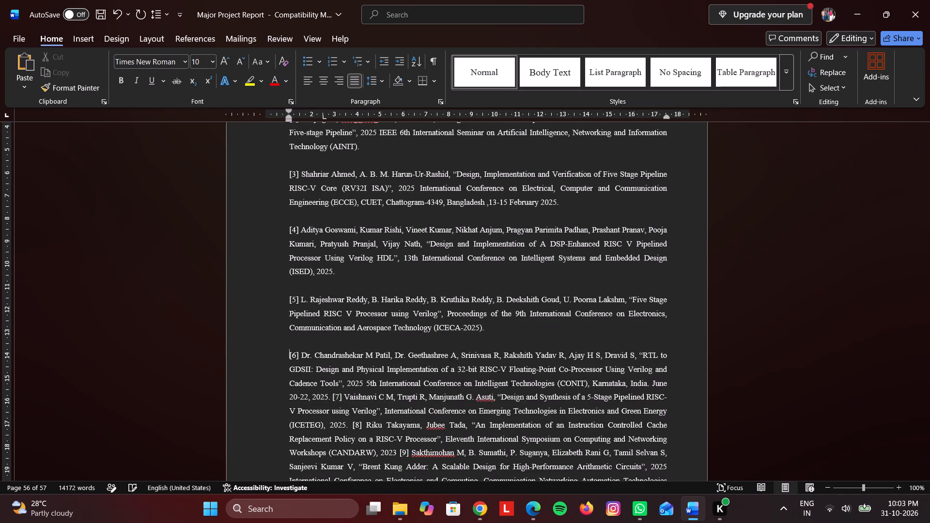
pyautogui.scroll(-2, 490, 369)
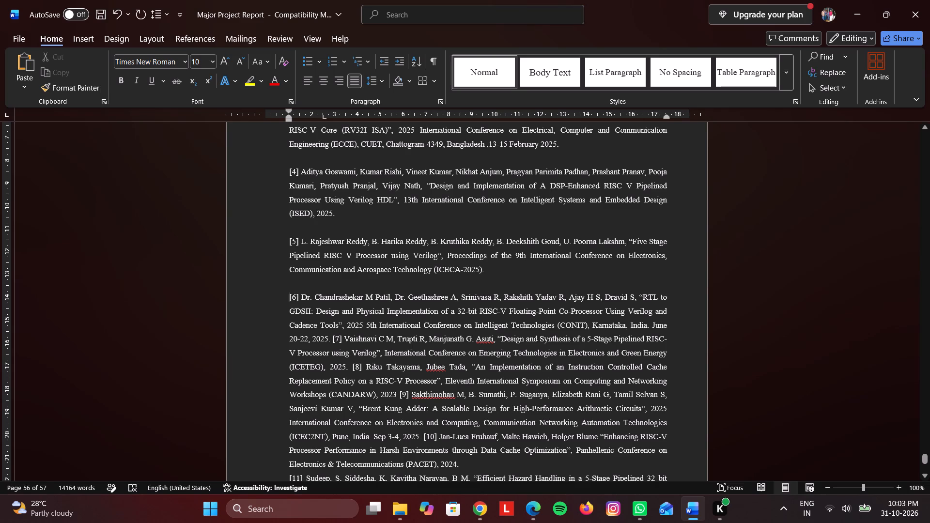
pyautogui.click(332, 338)
pyautogui.press('Return')
pyautogui.press('Return')
# Separate entries [8] and [9] into their own paragraphs, each with a blank line above.
pyautogui.scroll(-4, 419, 330)
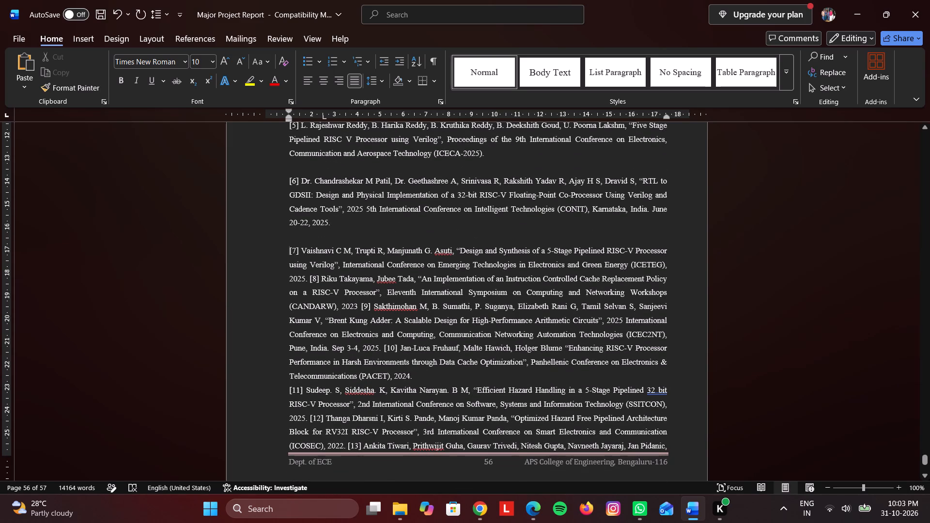
pyautogui.click(310, 278)
pyautogui.press('Return')
pyautogui.press('Return')
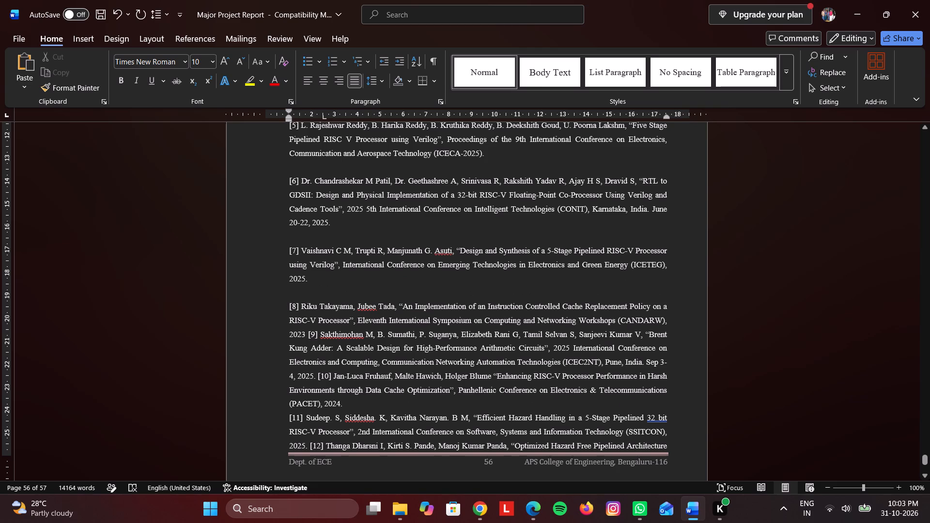
pyautogui.scroll(-3, 476, 277)
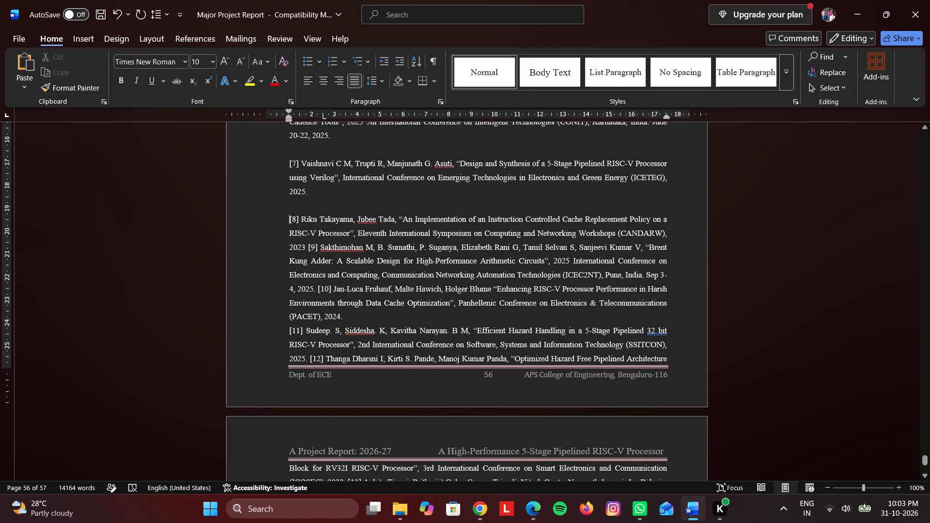
pyautogui.click(309, 247)
pyautogui.press('Return')
pyautogui.press('Return')
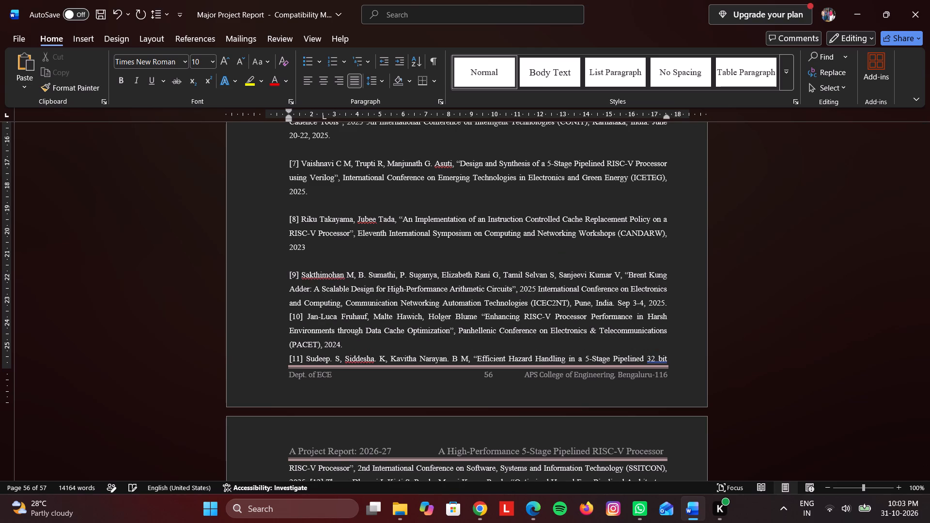
# Add the missing period after 2023 at the end of entry [8].
pyautogui.press('Up')
pyautogui.press('Up')
pyautogui.press('Right')
pyautogui.press('Right')
pyautogui.press('Right')
pyautogui.press('Right')
pyautogui.press('.')
pyautogui.press('Down')
# Separate entry [10] from the end of entry [9] into its own paragraph with a blank line above.
pyautogui.press('Down')
pyautogui.press('Down')
pyautogui.press('Down')
pyautogui.press('Down')
pyautogui.press('Left')
pyautogui.press('Left')
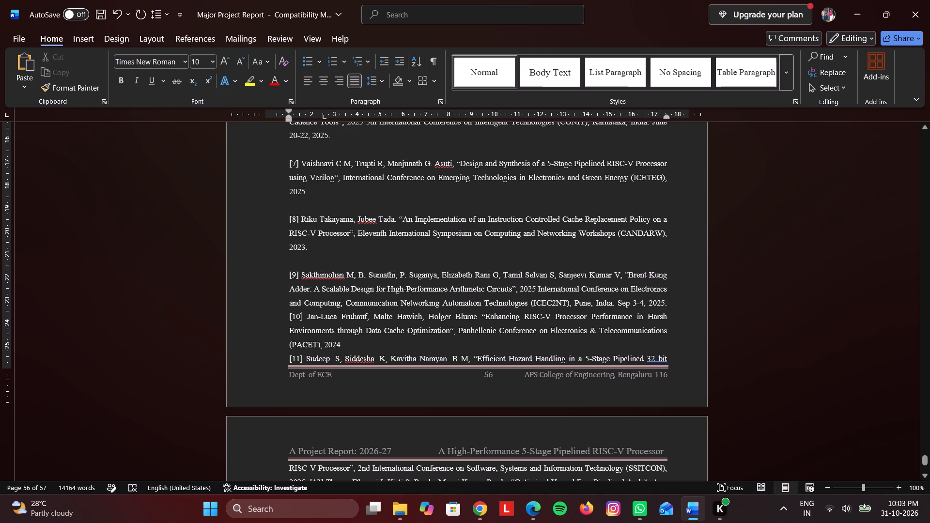
pyautogui.press('Left')
pyautogui.press('Left')
pyautogui.press('Left')
pyautogui.press('Return')
pyautogui.press('Return')
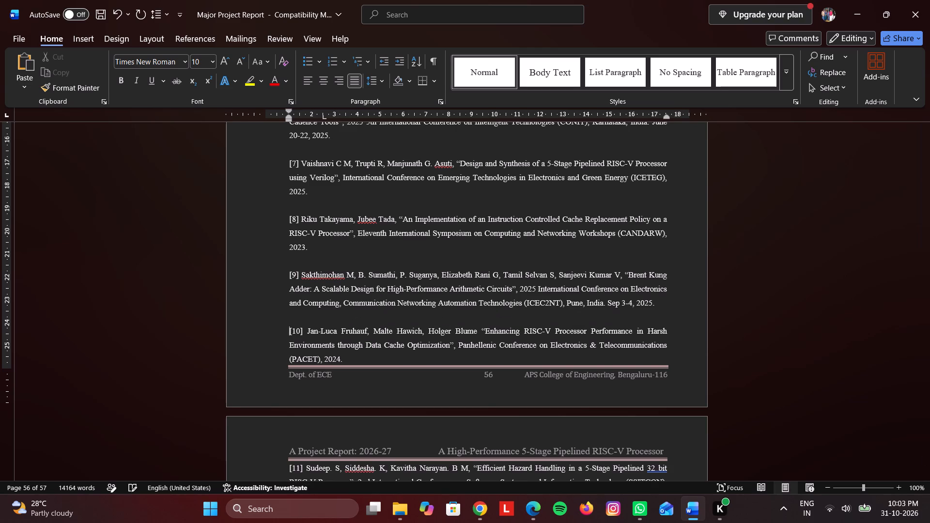
# Separate entries [12] and [13] into their own paragraphs, each with a blank line above.
pyautogui.scroll(-3, 443, 285)
pyautogui.scroll(-3, 365, 383)
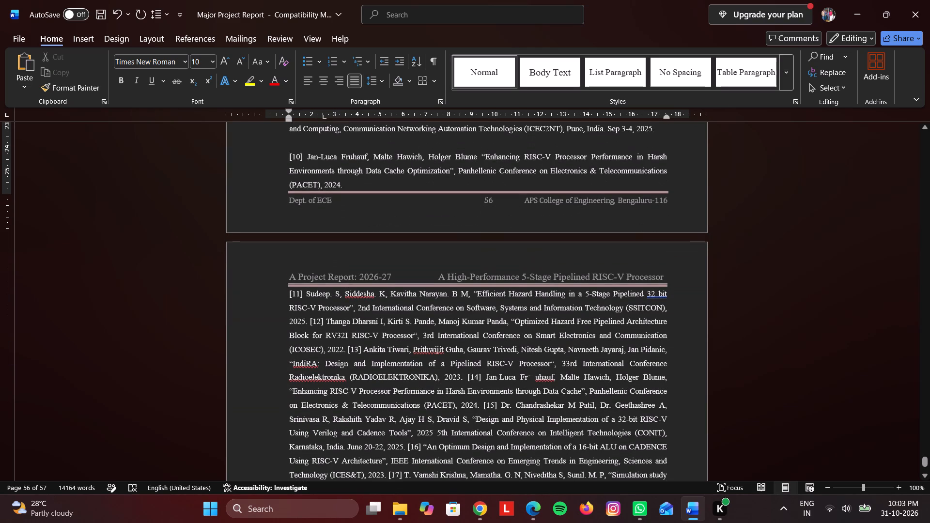
pyautogui.click(310, 322)
pyautogui.press('Return')
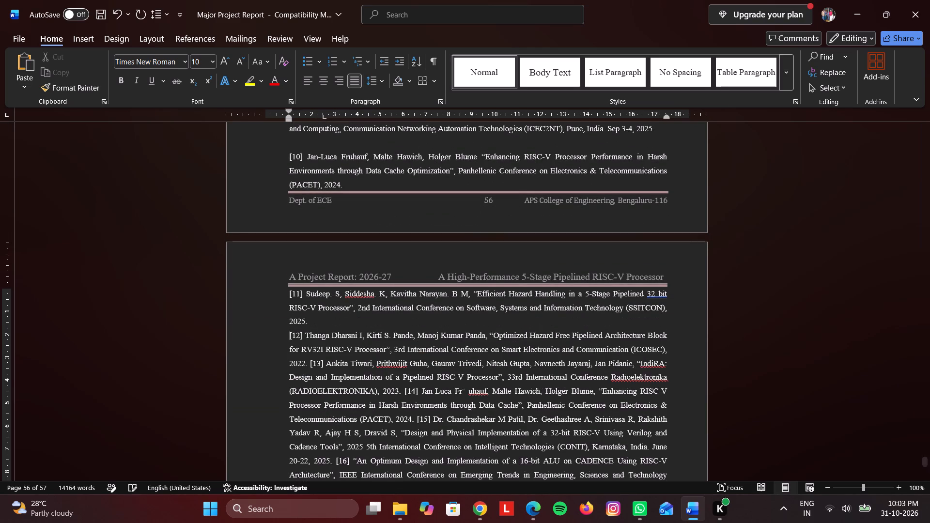
pyautogui.press('Return')
pyautogui.scroll(-2, 408, 359)
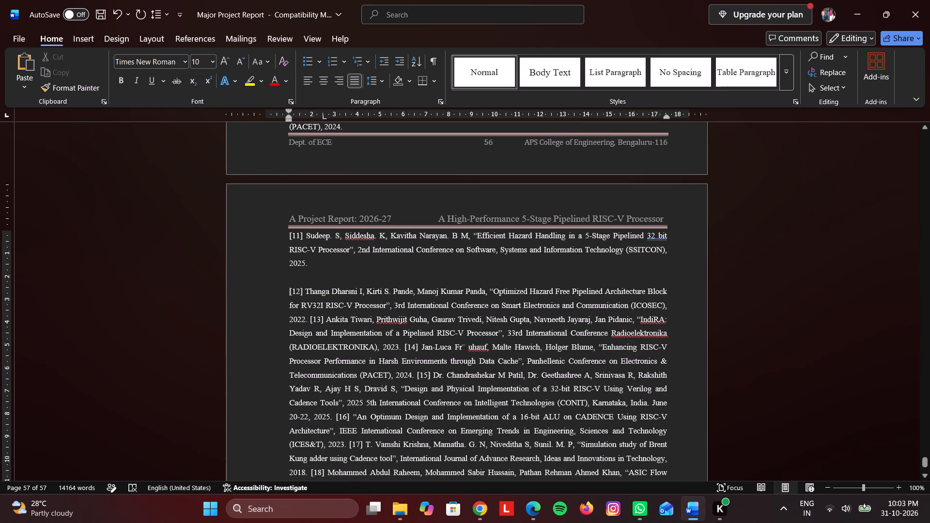
pyautogui.click(311, 322)
pyautogui.press('Left')
pyautogui.press('Return')
pyautogui.press('Return')
# Separate entries [14] and [15] into their own paragraphs, each with a blank line above.
pyautogui.scroll(-3, 385, 316)
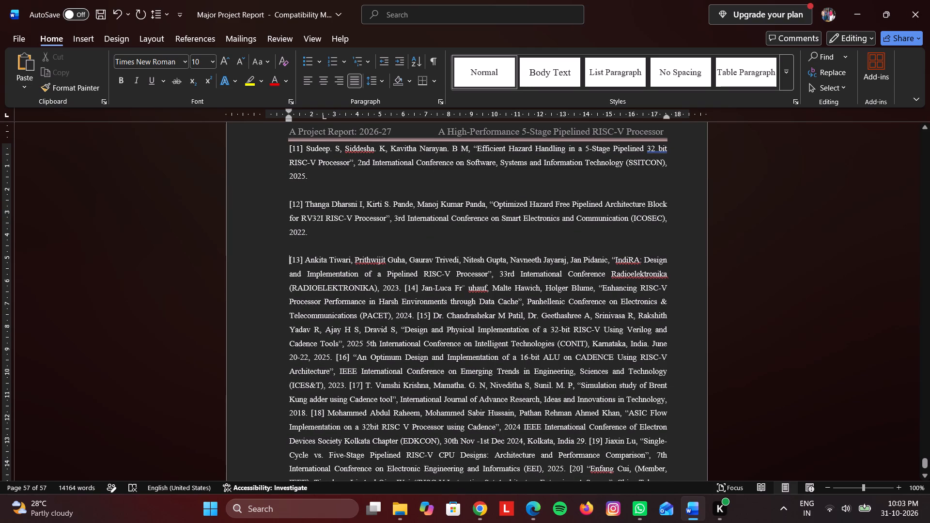
pyautogui.click(404, 293)
pyautogui.press('Return')
pyautogui.press('Return')
pyautogui.scroll(-2, 414, 330)
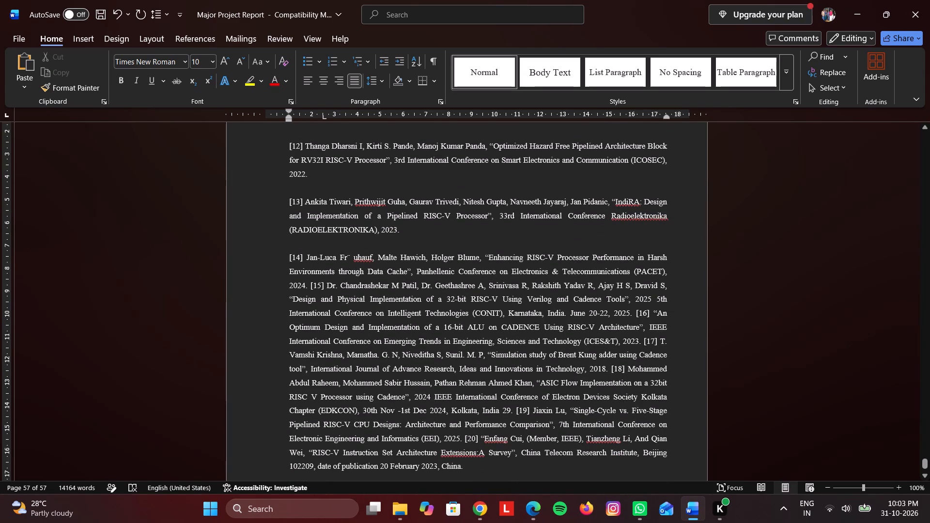
pyautogui.click(309, 285)
pyautogui.press('Return')
pyautogui.press('Return')
# Separate entries [16] and [17] into their own paragraphs, each with a blank line above.
pyautogui.scroll(-2, 329, 329)
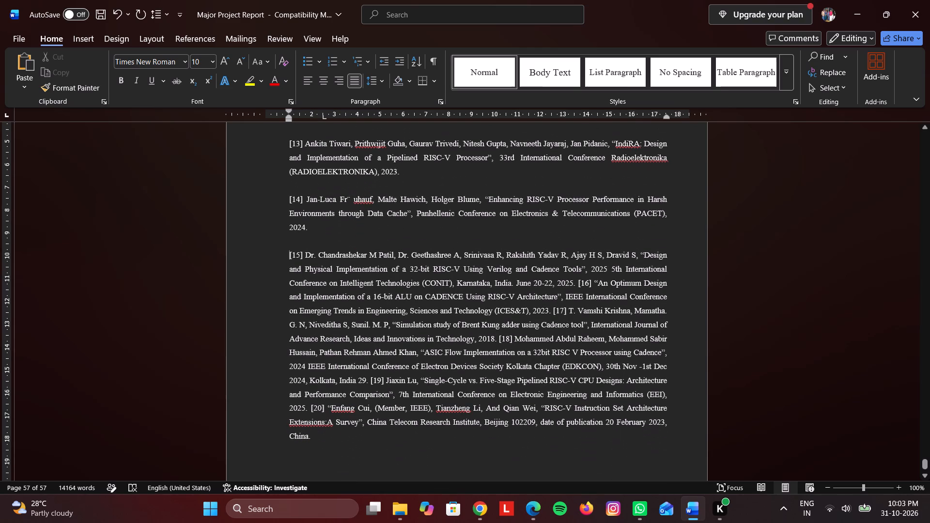
pyautogui.click(578, 284)
pyautogui.press('Return')
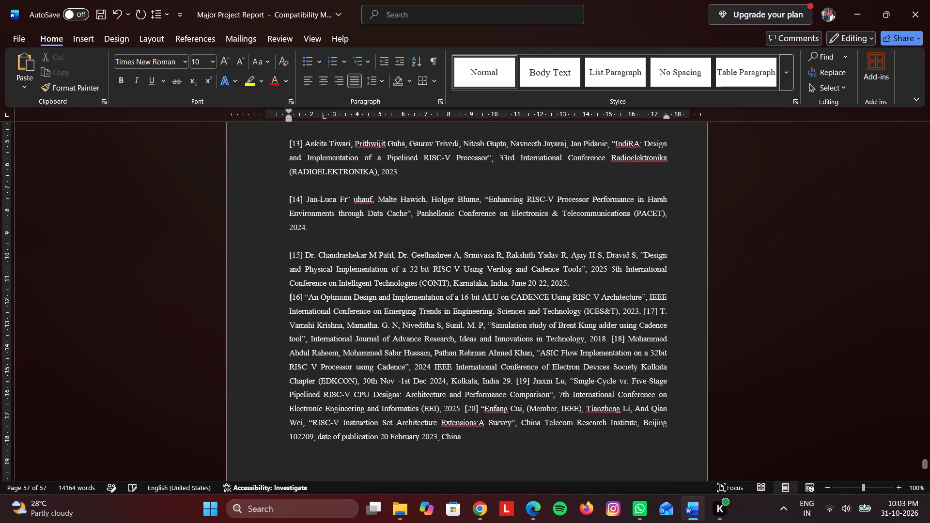
pyautogui.press('Return')
pyautogui.scroll(-2, 552, 362)
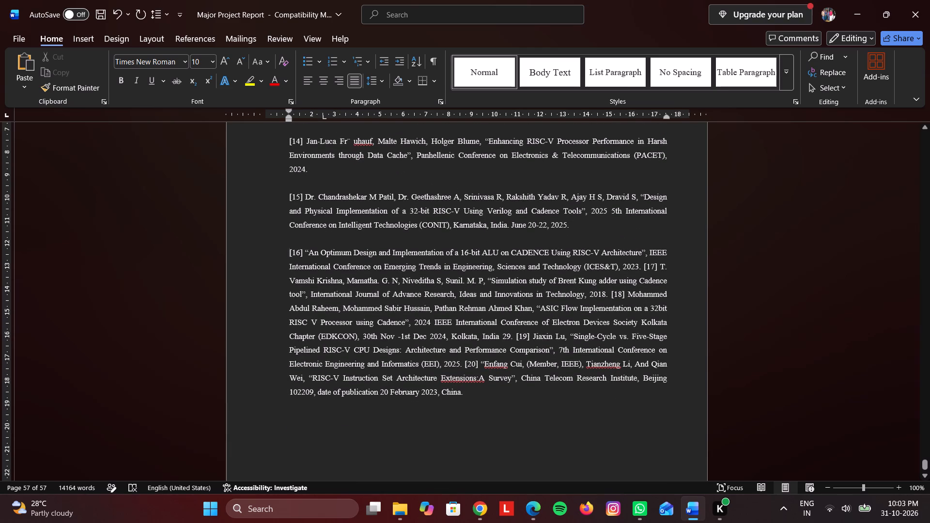
pyautogui.click(644, 269)
pyautogui.press('Return')
pyautogui.press('Return')
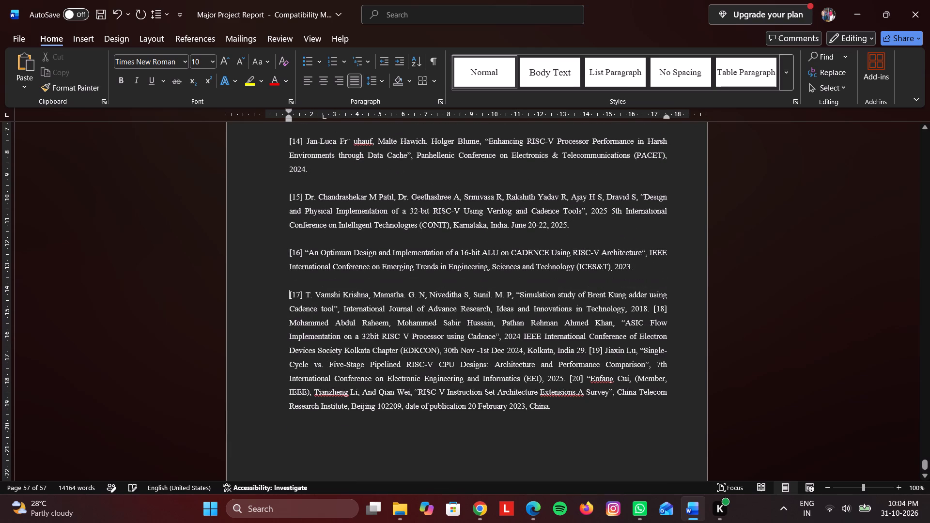
# Separate entries [18] and [19] into their own paragraphs, each with a blank line above.
pyautogui.scroll(-1, 596, 325)
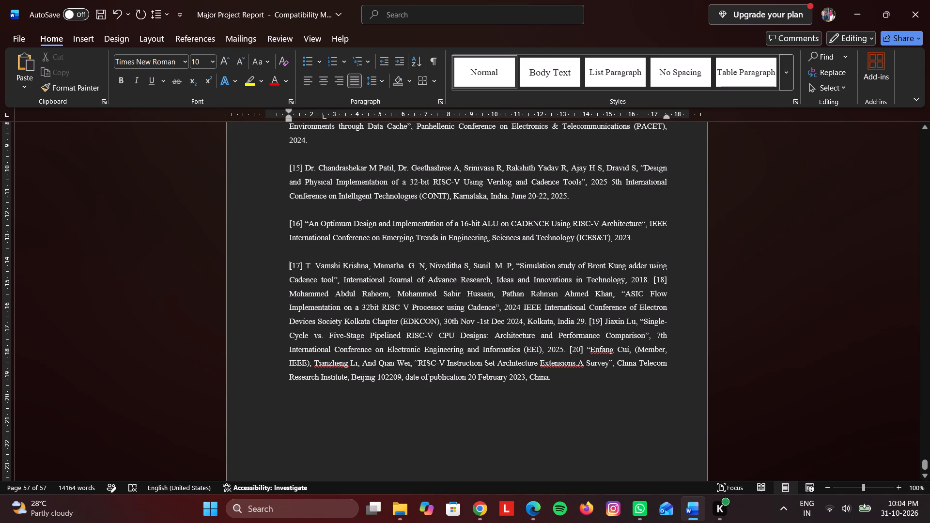
pyautogui.click(653, 280)
pyautogui.press('Return')
pyautogui.press('Return')
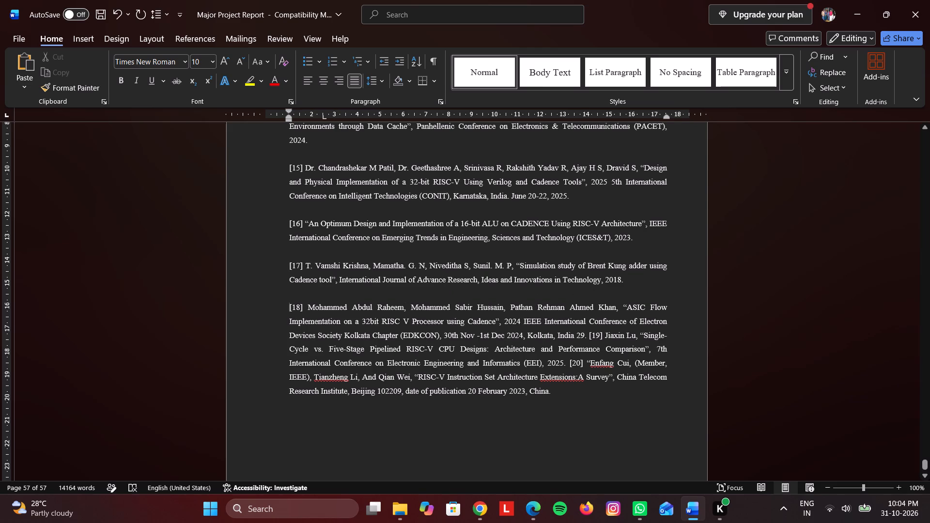
pyautogui.scroll(-3, 564, 337)
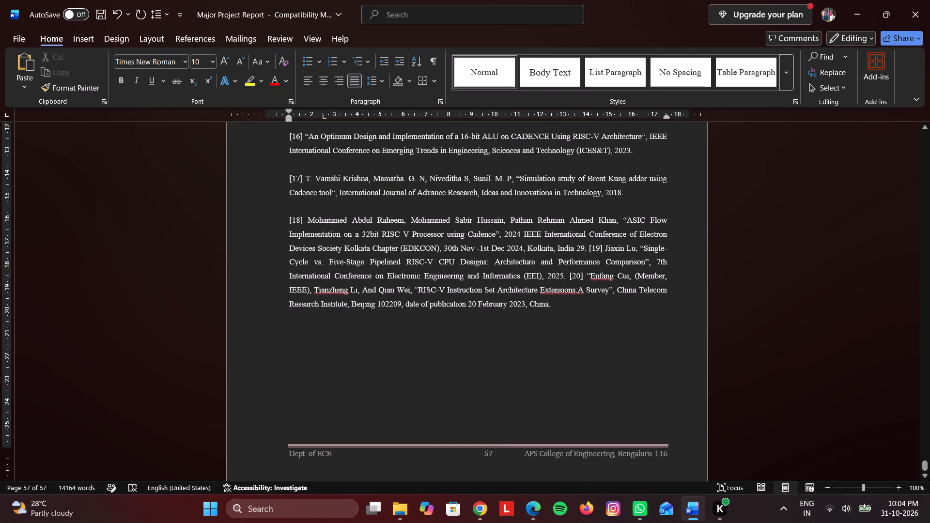
pyautogui.click(590, 248)
pyautogui.press('Return')
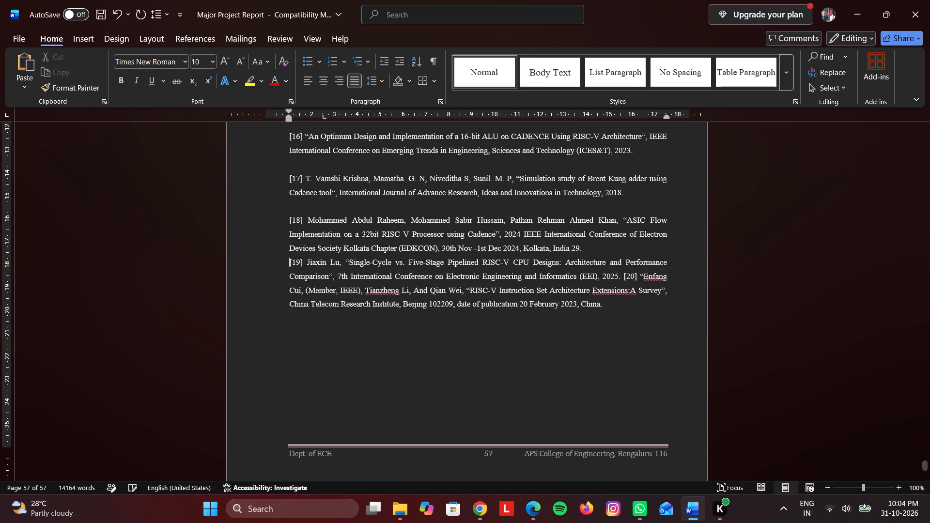
pyautogui.press('Return')
# Separate entry [20] from the end of entry [19] into its own paragraph with a blank line above.
pyautogui.click(624, 289)
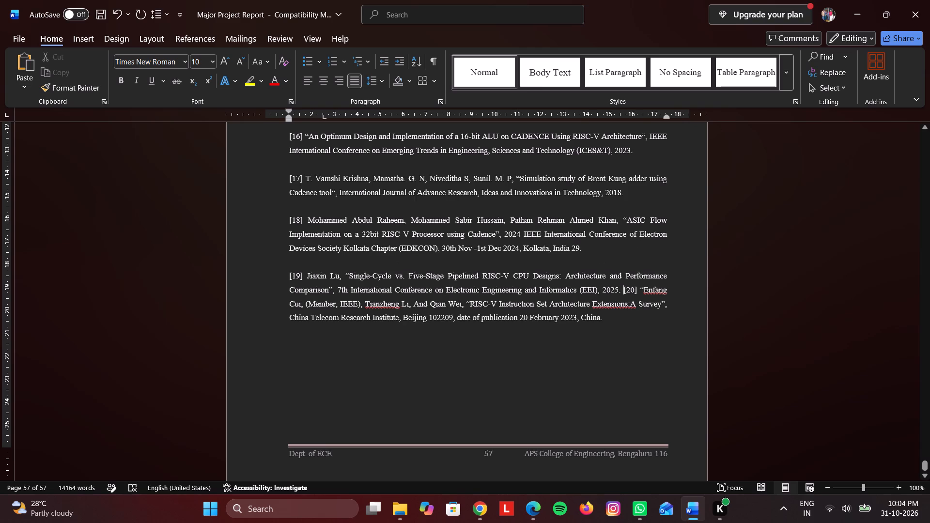
pyautogui.press('Return')
pyautogui.press('Return')
# Italicize the quoted title in entry [1], 'Optimized 5-Stage RISC-V Pipeline with Lightweight Instruction Cache for Embedded Systems', including its quotation marks.
pyautogui.scroll(20, 639, 323)
pyautogui.scroll(7, 639, 323)
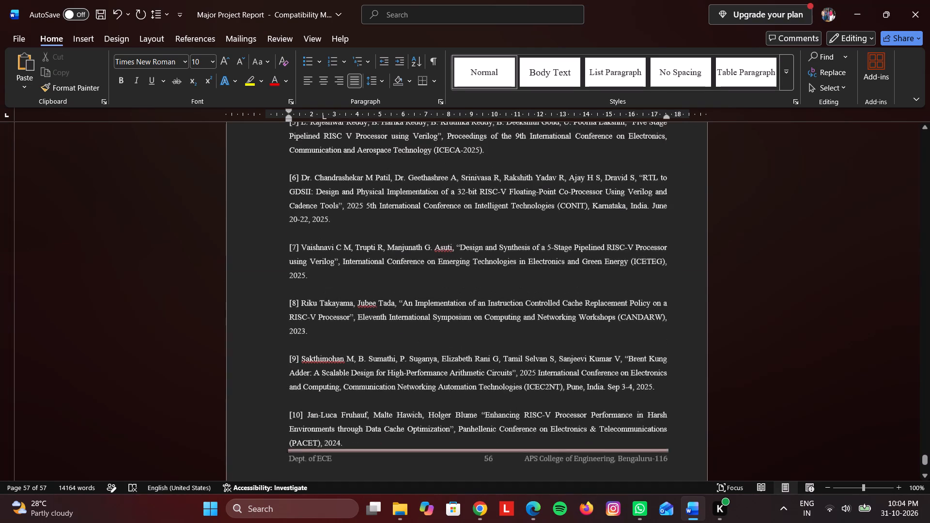
pyautogui.scroll(10, 635, 320)
pyautogui.click(453, 283)
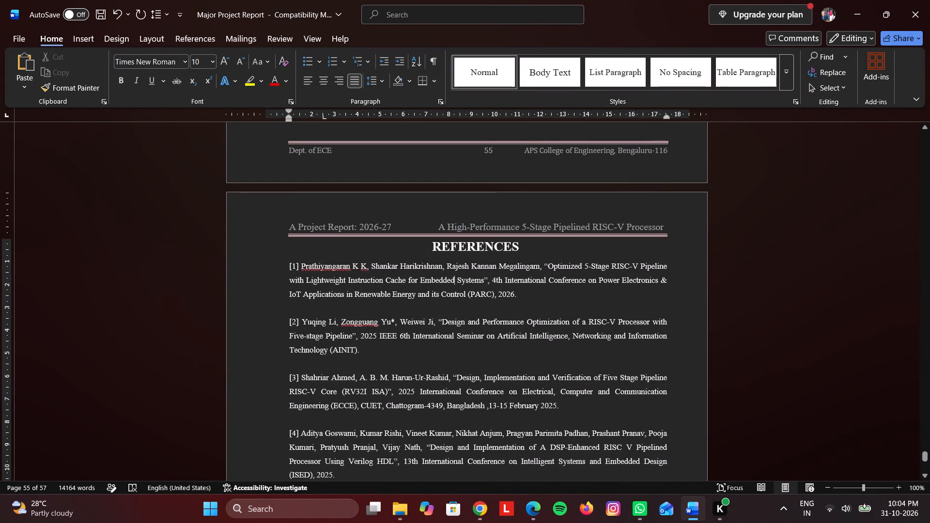
pyautogui.moveTo(545, 263); pyautogui.dragTo(546, 279)
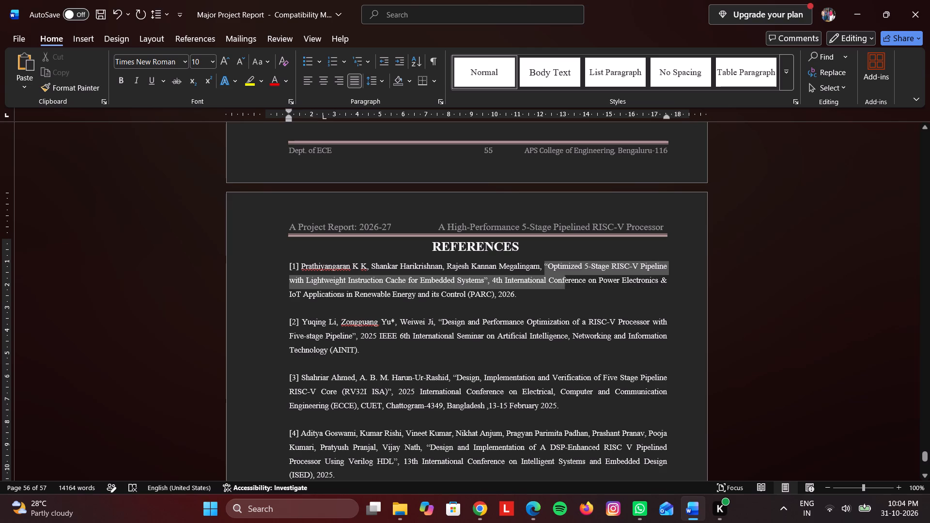
pyautogui.moveTo(546, 279); pyautogui.dragTo(487, 279)
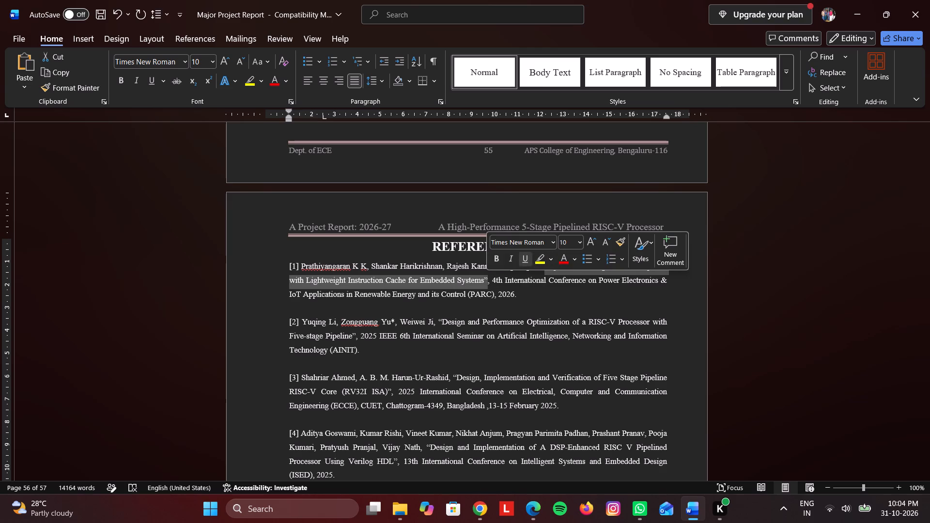
pyautogui.click(508, 262)
pyautogui.click(514, 307)
# Italicize the quoted title in entry [2], 'Design and Performance Optimization of a RISC-V Processor with Five-stage Pipeline', including its quotation marks.
pyautogui.scroll(3, 556, 403)
pyautogui.scroll(-2, 556, 403)
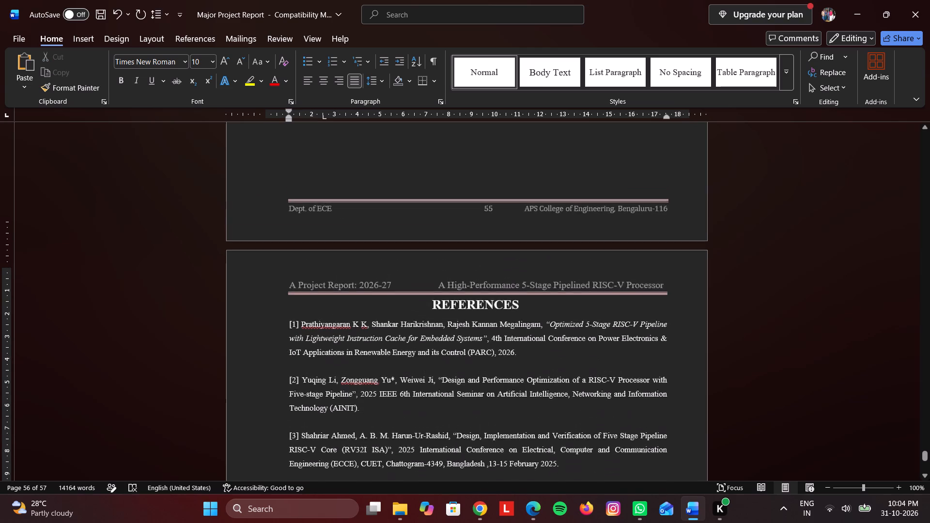
pyautogui.scroll(-2, 556, 403)
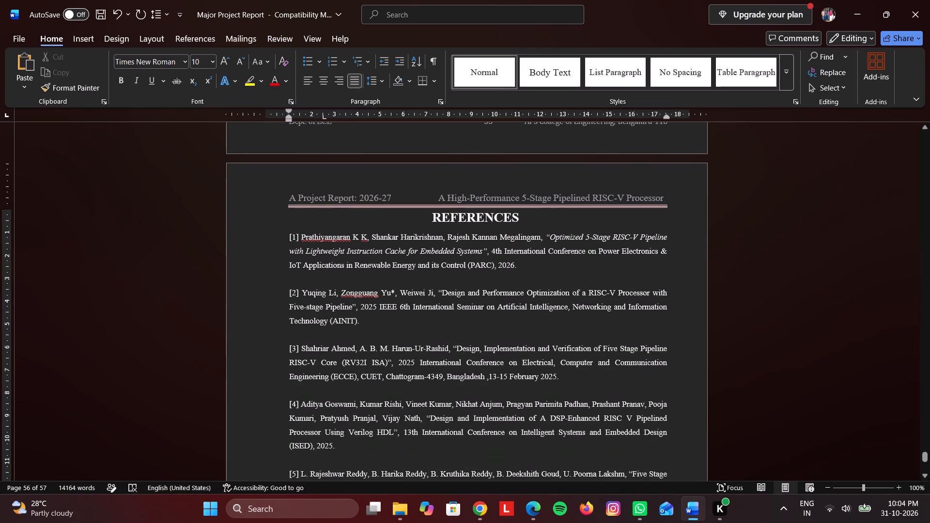
pyautogui.moveTo(440, 294); pyautogui.dragTo(455, 308)
pyautogui.click(454, 306)
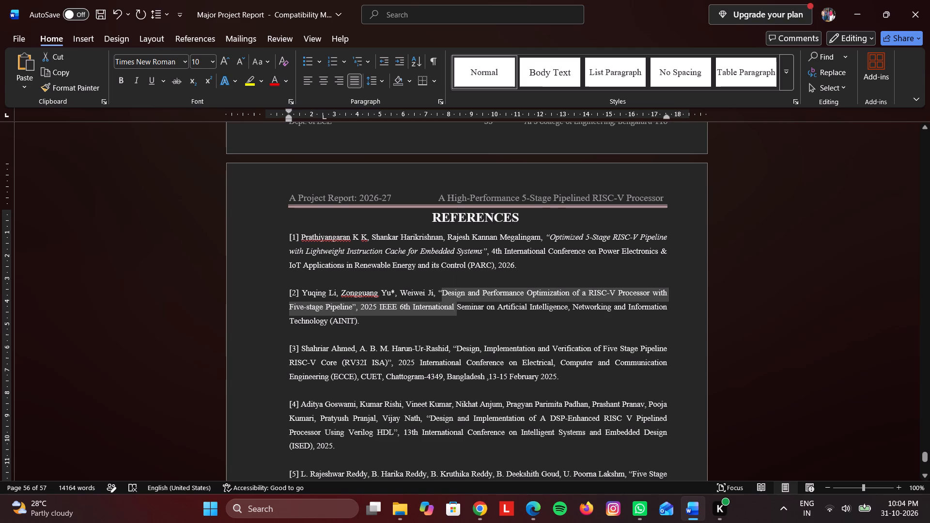
pyautogui.moveTo(438, 292); pyautogui.dragTo(356, 303)
pyautogui.click(377, 283)
# Italicize the quoted title in entry [3], 'Design, Implementation and Verification of Five Stage Pipeline RISC-V Core (RV32I ISA)', including its quotation marks.
pyautogui.scroll(-4, 381, 339)
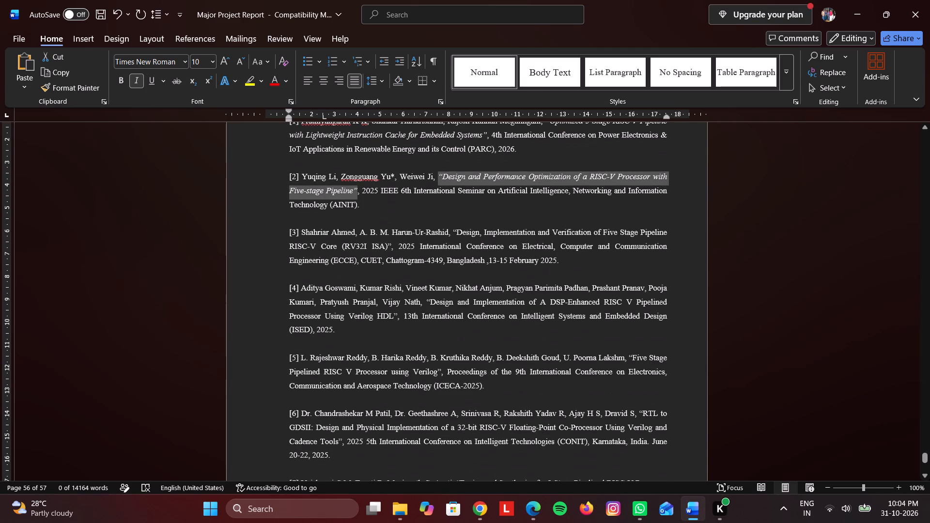
pyautogui.moveTo(454, 230); pyautogui.dragTo(467, 239)
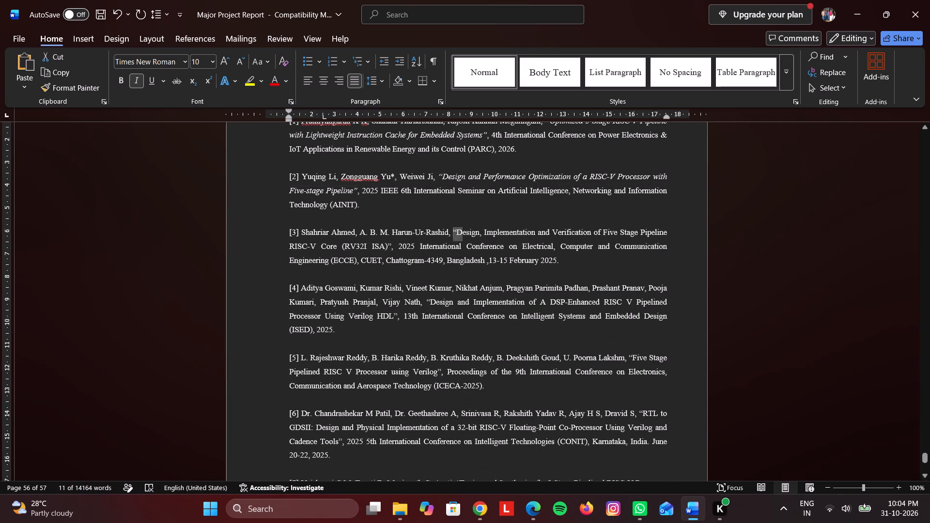
pyautogui.moveTo(467, 239); pyautogui.dragTo(388, 247)
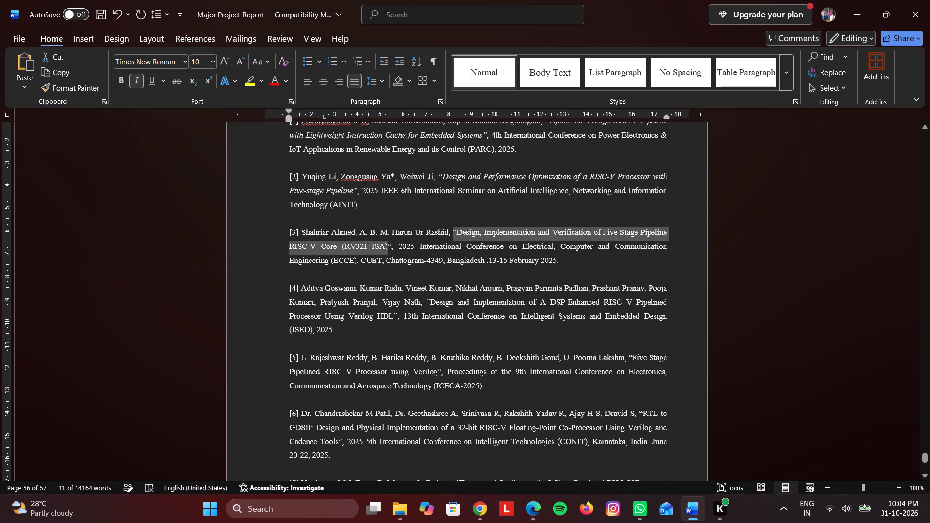
pyautogui.moveTo(388, 247); pyautogui.dragTo(390, 248)
pyautogui.click(414, 230)
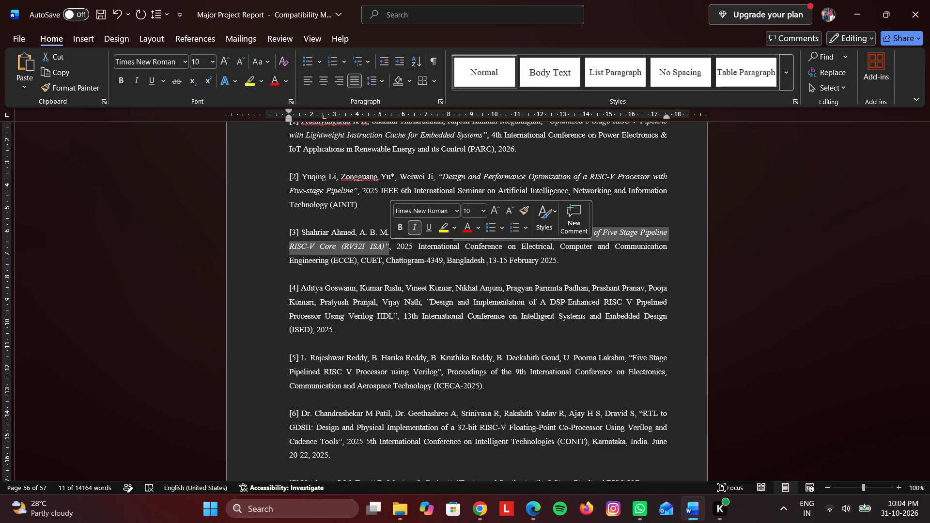
pyautogui.click(409, 295)
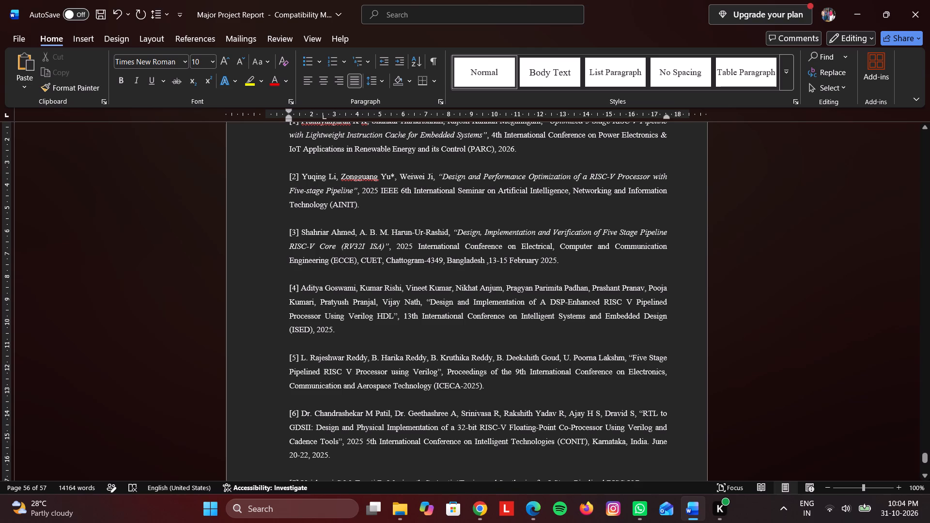
# Italicize the quoted title in entry [4], 'Design and Implementation of A DSP-Enhanced RISC V Pipelined Processor Using Verilog HDL'.
pyautogui.scroll(4, 443, 306)
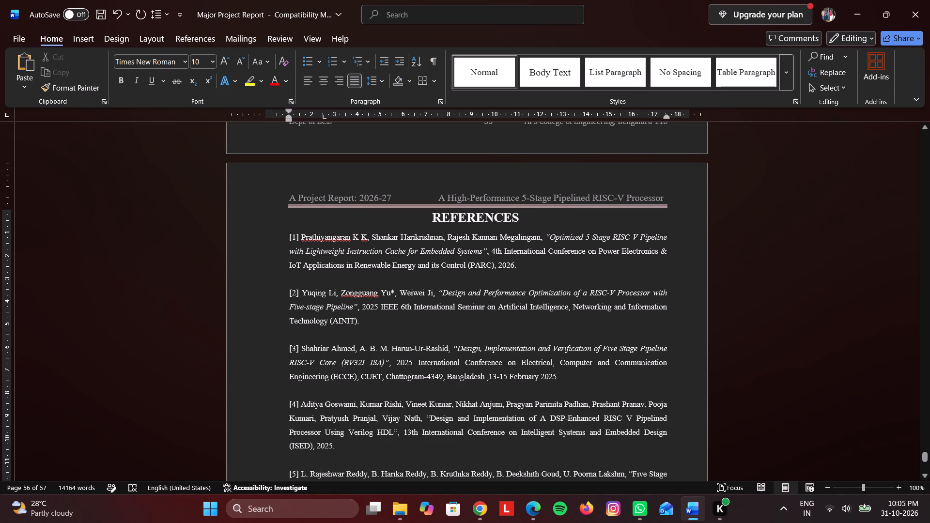
pyautogui.scroll(-2, 514, 335)
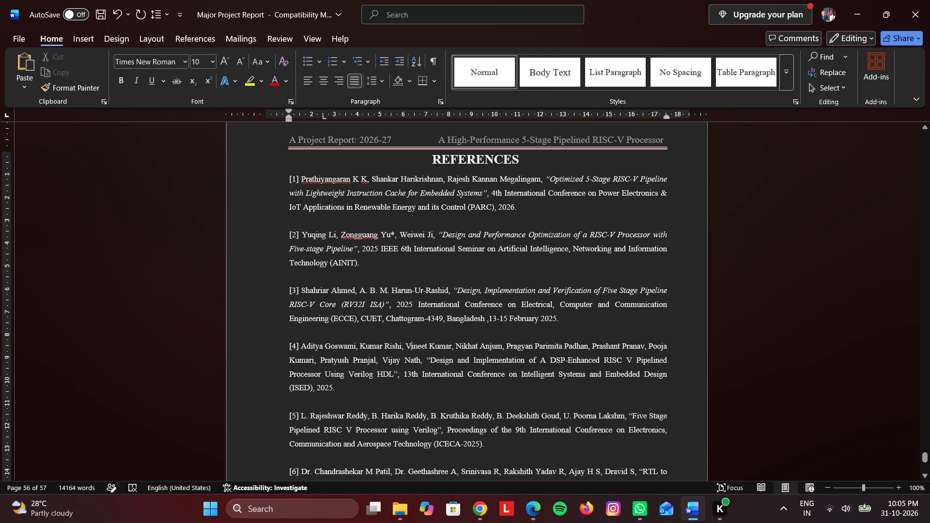
pyautogui.scroll(-3, 552, 322)
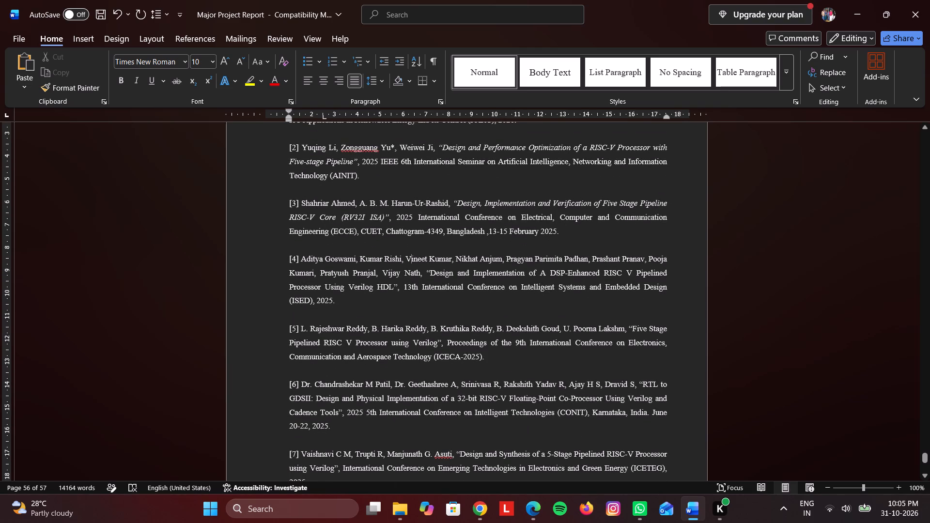
pyautogui.moveTo(427, 272); pyautogui.dragTo(444, 274)
pyautogui.moveTo(444, 274); pyautogui.dragTo(445, 274)
pyautogui.moveTo(445, 274); pyautogui.dragTo(396, 289)
pyautogui.click(419, 268)
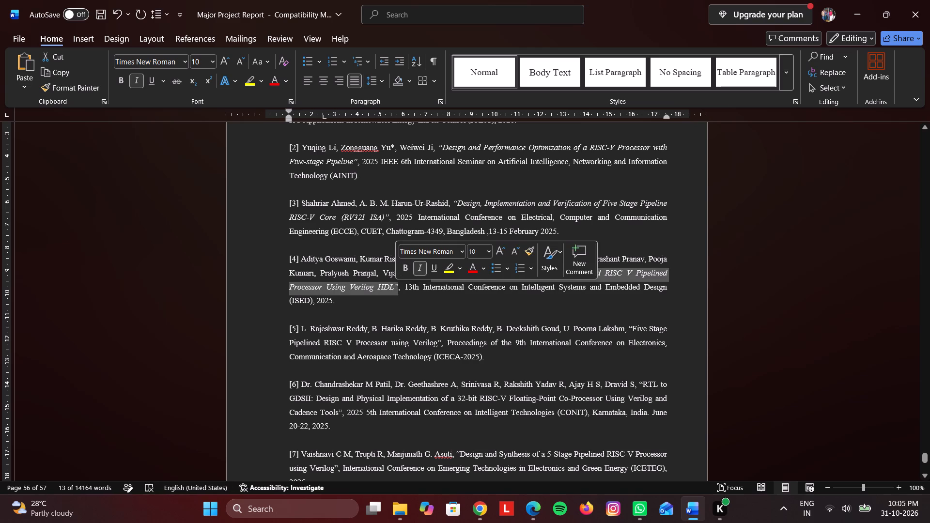
pyautogui.click(437, 359)
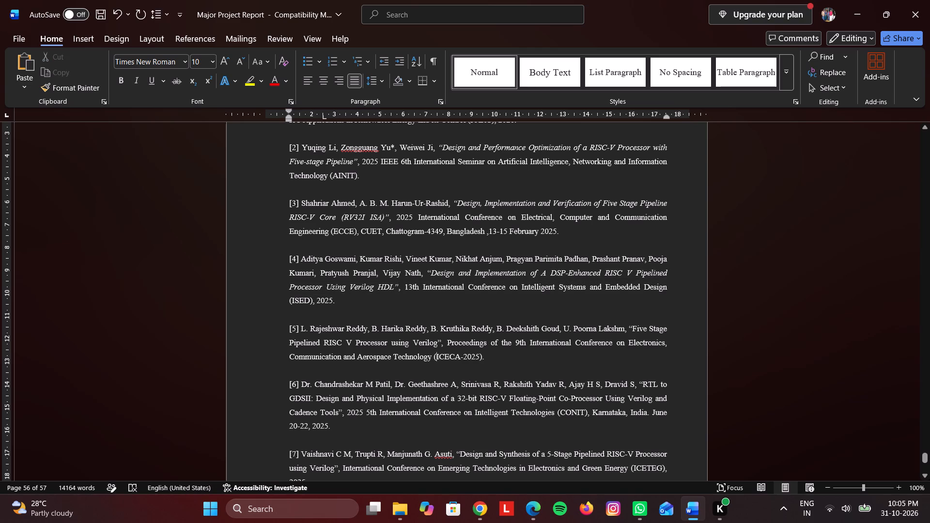
# Italicize the quoted title in entry [5], 'Five Stage Pipelined RISC V Processor using Verilog', including its quotation marks.
pyautogui.moveTo(630, 326); pyautogui.dragTo(453, 338)
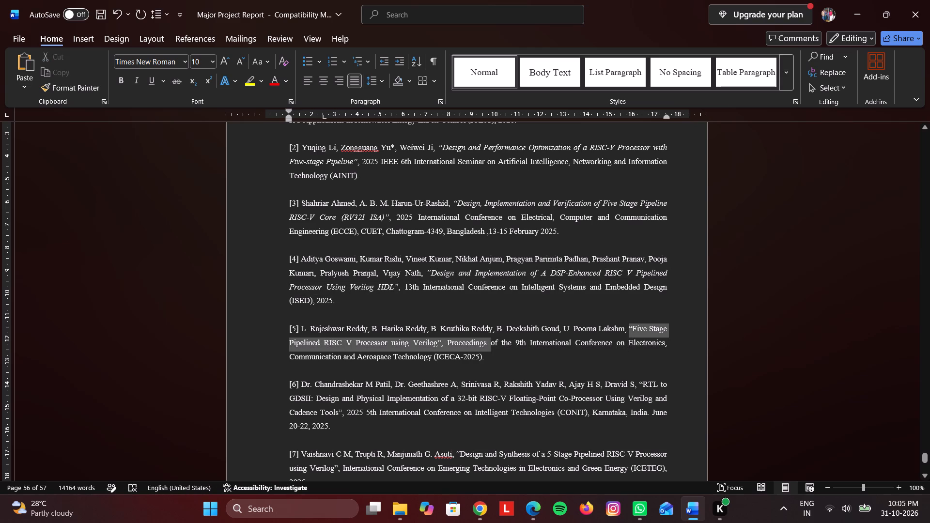
pyautogui.moveTo(453, 338); pyautogui.dragTo(439, 341)
pyautogui.moveTo(439, 341); pyautogui.dragTo(441, 340)
pyautogui.click(464, 319)
# Italicize the quoted title in entry [6], 'RTL to GDSII: Design and Physical Implementation of a 32-bit RISC-V Floating-Point Co-Processor Using Verilog and Cadence Tools'.
pyautogui.scroll(-4, 465, 342)
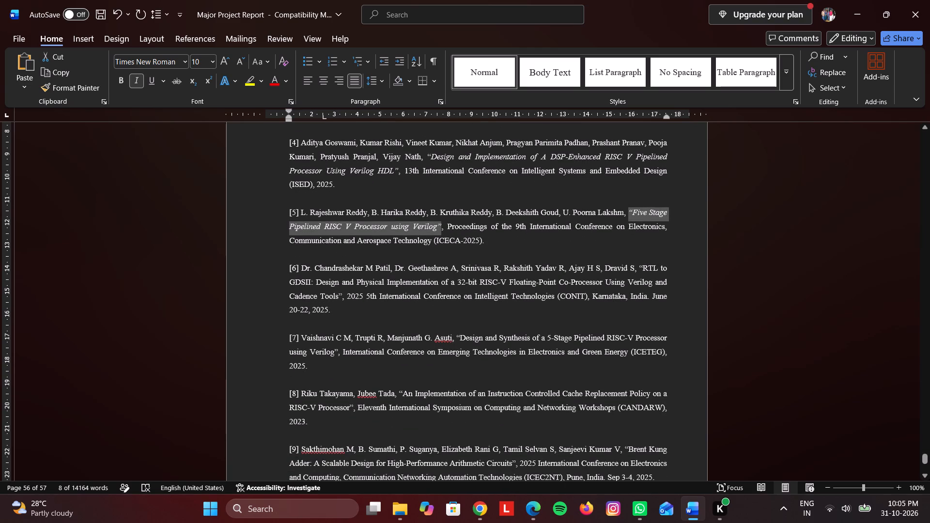
pyautogui.moveTo(640, 269); pyautogui.dragTo(545, 286)
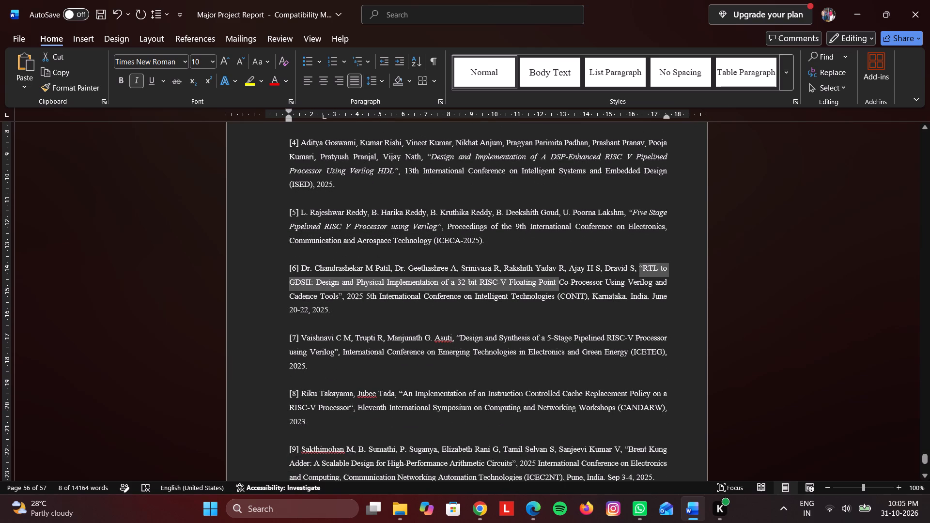
pyautogui.moveTo(545, 286); pyautogui.dragTo(341, 297)
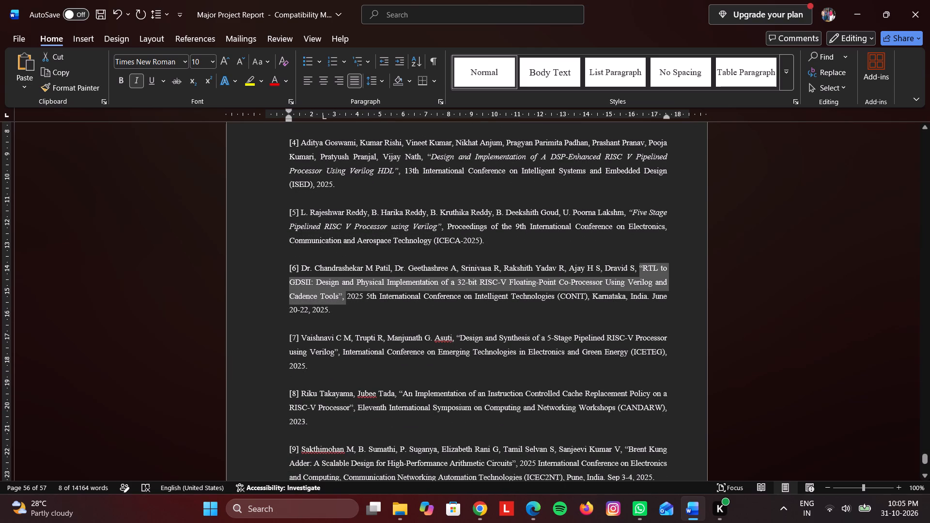
pyautogui.moveTo(341, 297); pyautogui.dragTo(341, 297)
pyautogui.click(364, 277)
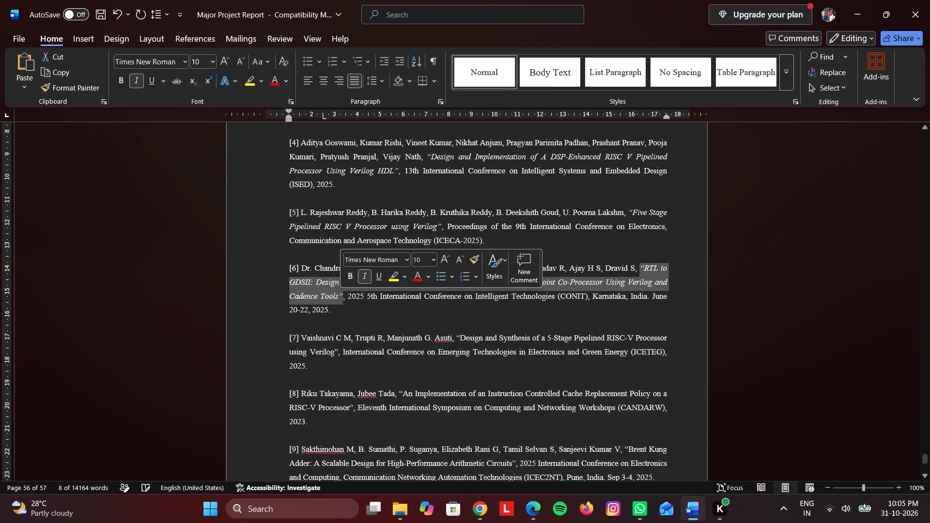
# Italicize the quoted title in entry [7], 'Design and Synthesis of a 5-Stage Pipelined RISC-V Processor using Verilog', including its quotation marks.
pyautogui.scroll(-4, 372, 319)
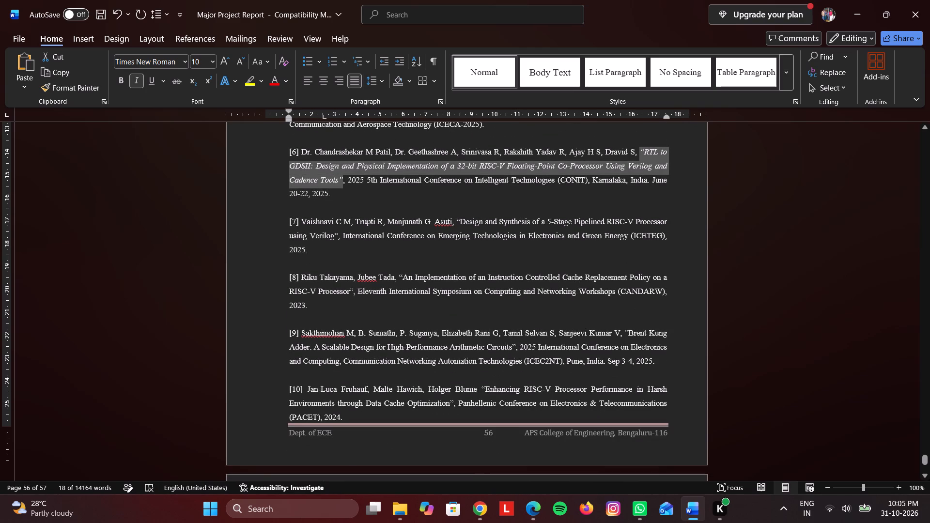
pyautogui.moveTo(457, 220); pyautogui.dragTo(337, 234)
pyautogui.click(365, 215)
# Italicize the quoted title in entry [8], 'An Implementation of an Instruction Controlled Cache Replacement Policy on a RISC-V Processor', including its quotation marks.
pyautogui.scroll(-3, 373, 292)
pyautogui.scroll(1, 374, 293)
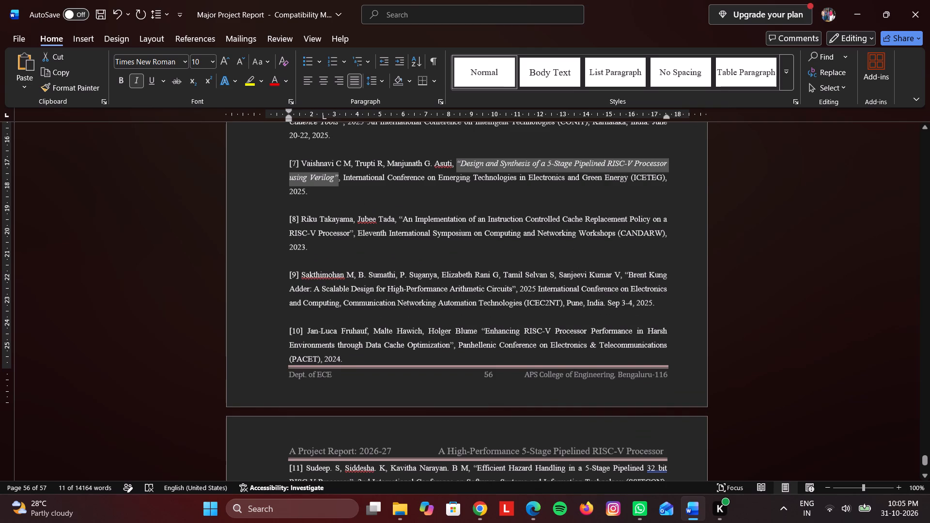
pyautogui.moveTo(399, 217); pyautogui.dragTo(358, 238)
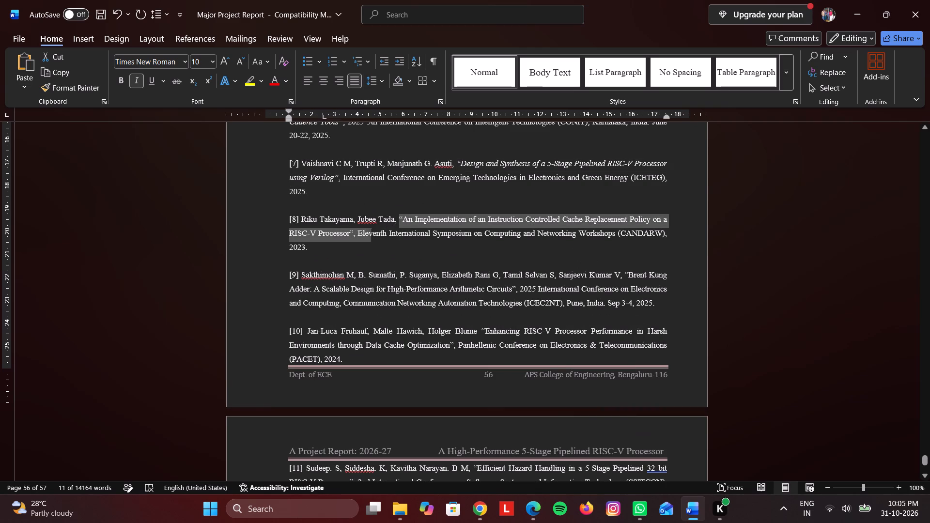
pyautogui.moveTo(358, 238); pyautogui.dragTo(355, 237)
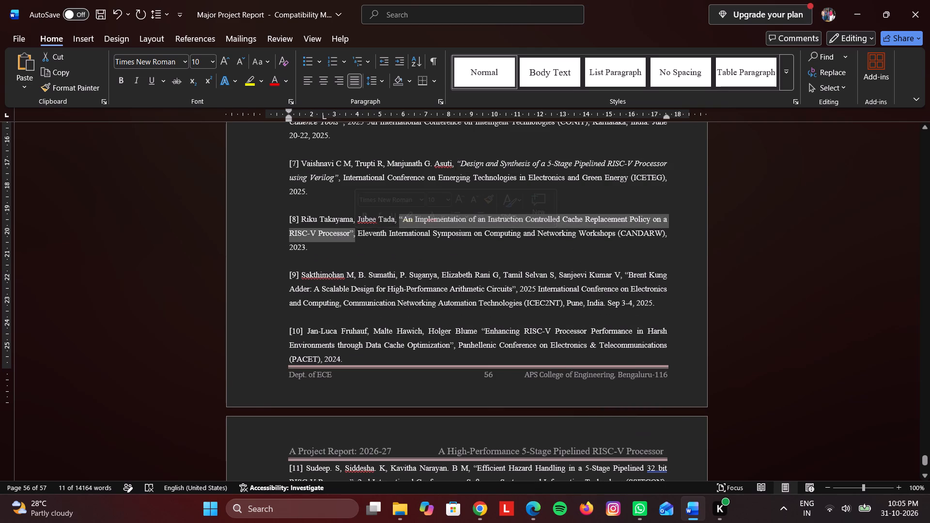
pyautogui.click(381, 216)
pyautogui.click(385, 260)
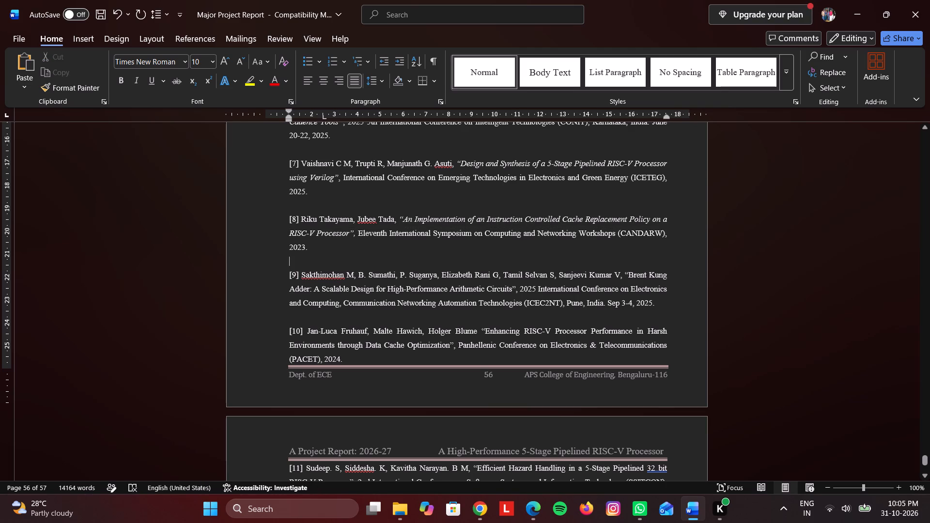
# Italicize the quoted title in entry [9], 'Brent Kung Adder: A Scalable Design for High-Performance Arithmetic Circuits', including its quotation marks.
pyautogui.moveTo(625, 274); pyautogui.dragTo(635, 291)
pyautogui.click(627, 292)
pyautogui.moveTo(626, 274); pyautogui.dragTo(523, 289)
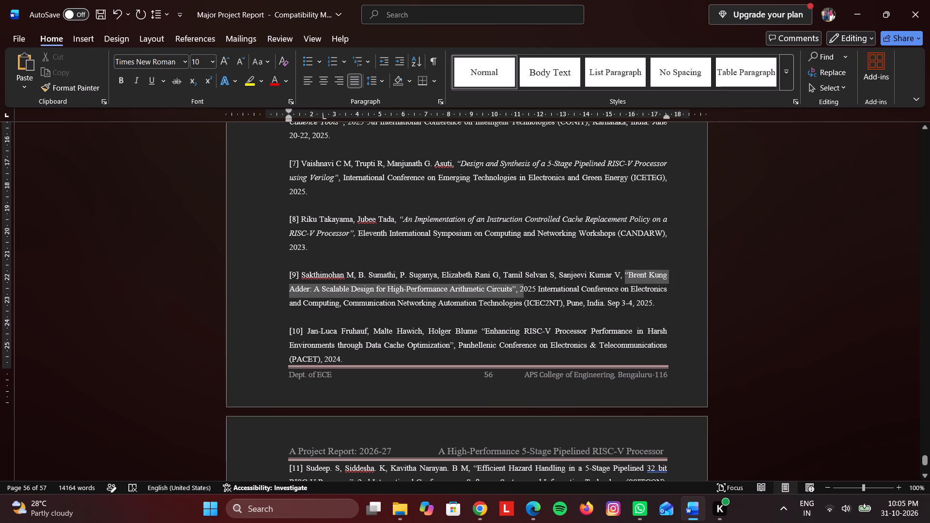
pyautogui.moveTo(523, 289); pyautogui.dragTo(515, 292)
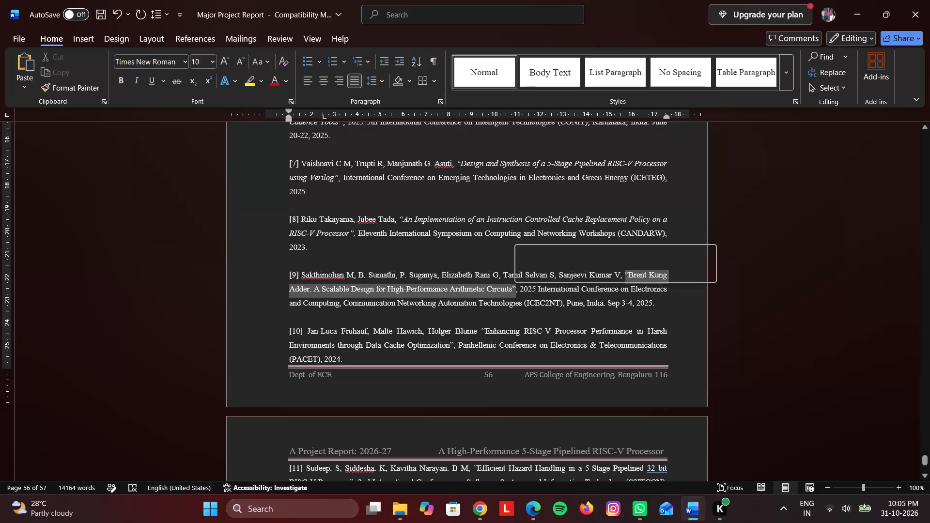
pyautogui.click(544, 274)
pyautogui.click(532, 308)
# Italicize the quoted title in entry [10], 'Enhancing RISC-V Processor Performance in Harsh Environments through Data Cache Optimization', including its quotation marks.
pyautogui.scroll(-1, 532, 308)
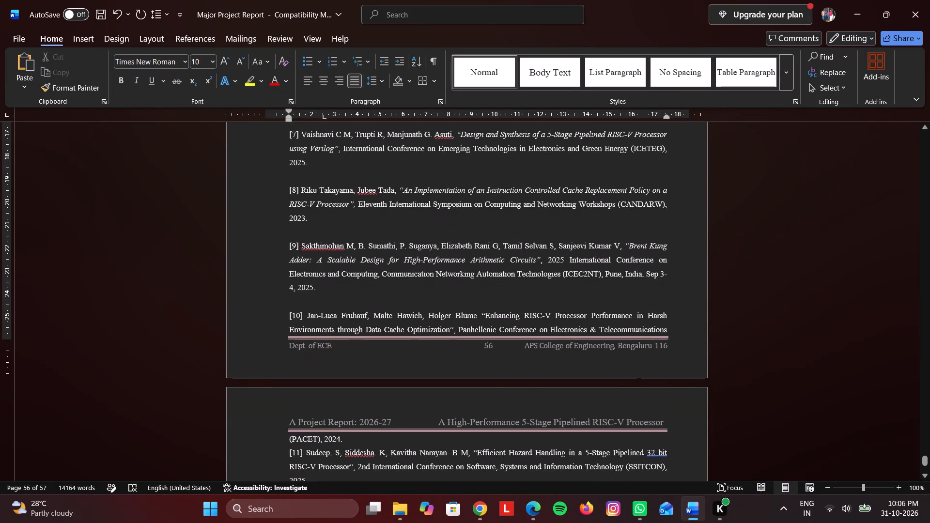
pyautogui.scroll(-4, 532, 308)
pyautogui.scroll(4, 532, 308)
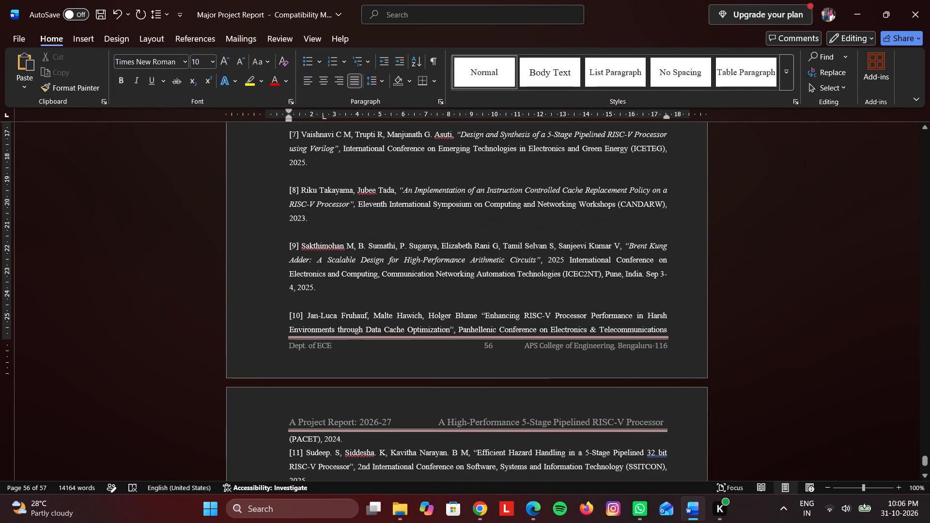
pyautogui.scroll(2, 422, 306)
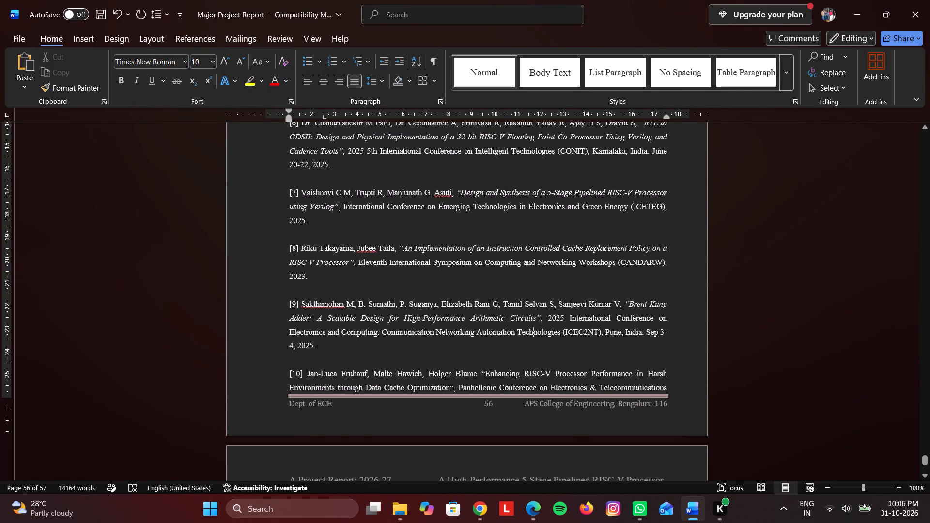
pyautogui.scroll(-5, 331, 357)
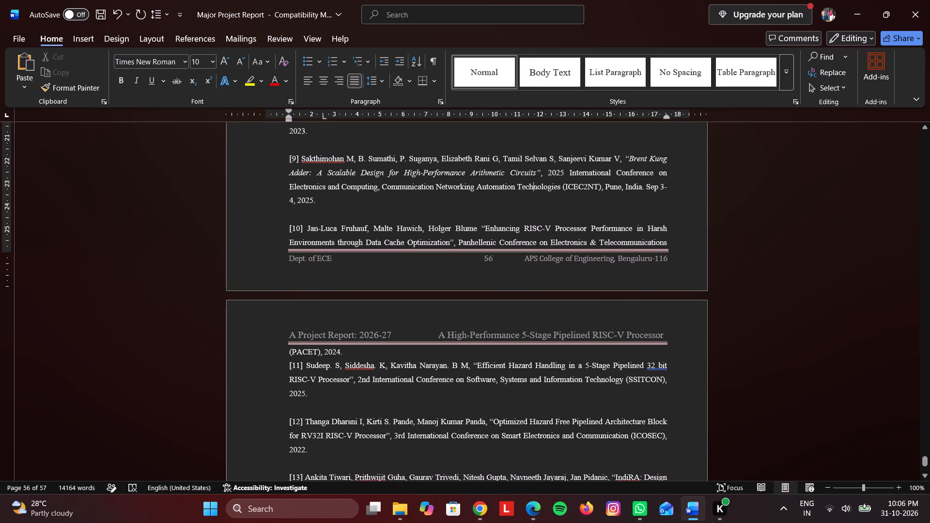
pyautogui.moveTo(480, 226); pyautogui.dragTo(453, 246)
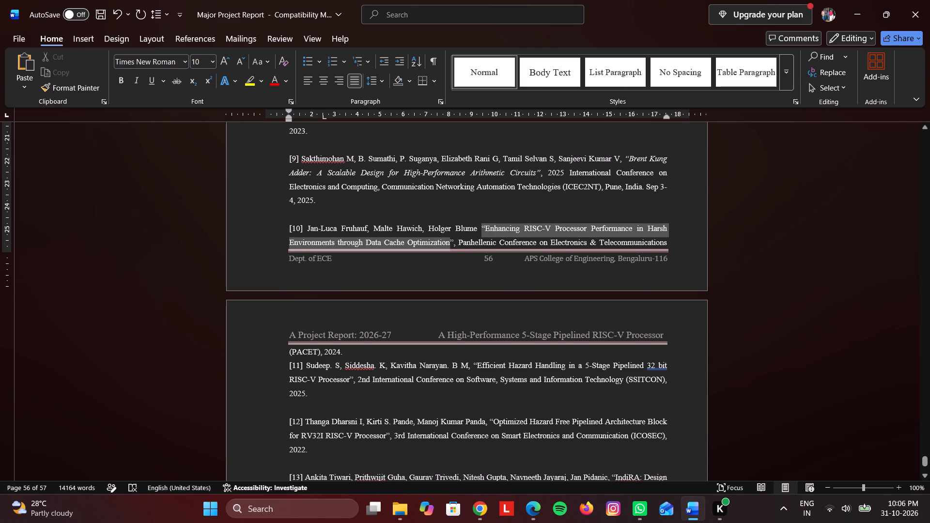
pyautogui.moveTo(453, 246); pyautogui.dragTo(449, 238)
pyautogui.moveTo(449, 238); pyautogui.dragTo(452, 241)
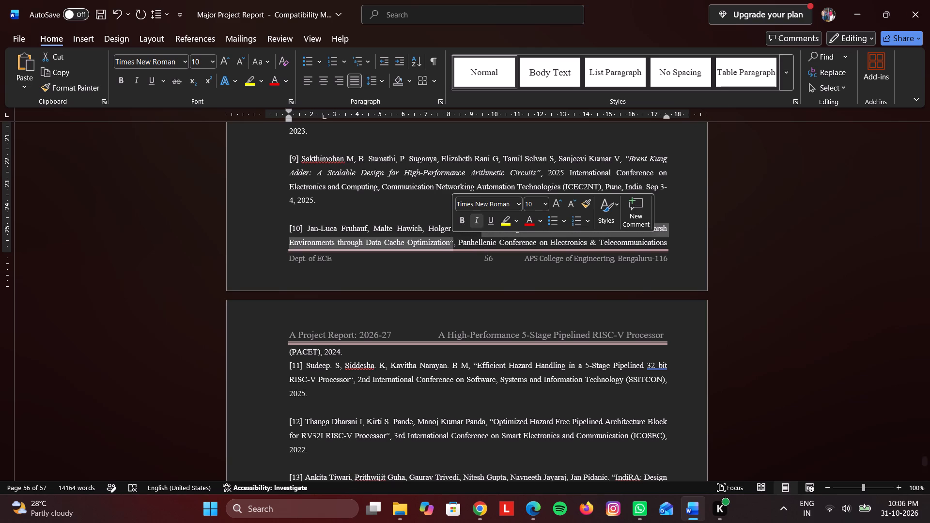
pyautogui.click(476, 222)
pyautogui.click(432, 232)
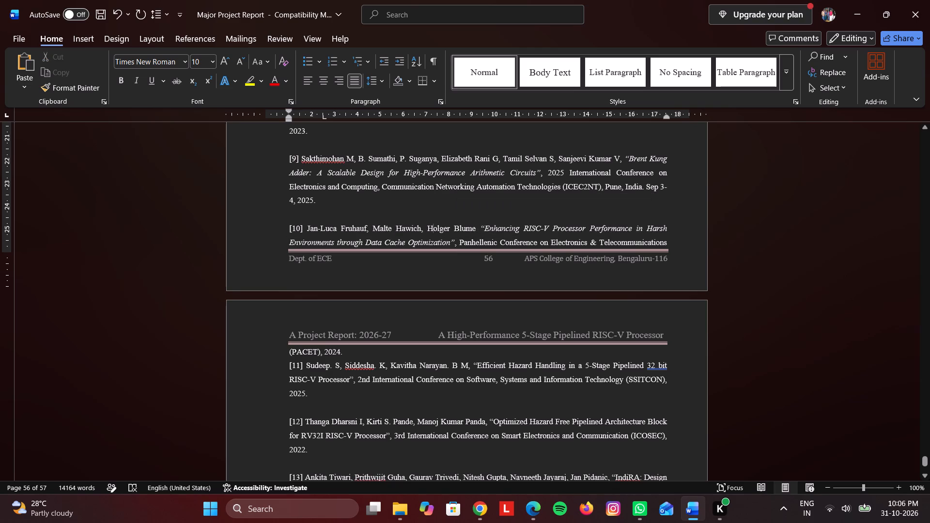
# Insert a blank line between the end of entry [10], '(PACET), 2024.', and entry [11].
pyautogui.click(358, 343)
pyautogui.press('Return')
# Italicize the quoted title in entry [11], 'Efficient Hazard Handling in a 5-Stage Pipelined 32 bit RISC-V Processor', including its quotation marks.
pyautogui.scroll(-2, 402, 398)
pyautogui.moveTo(476, 320); pyautogui.dragTo(485, 330)
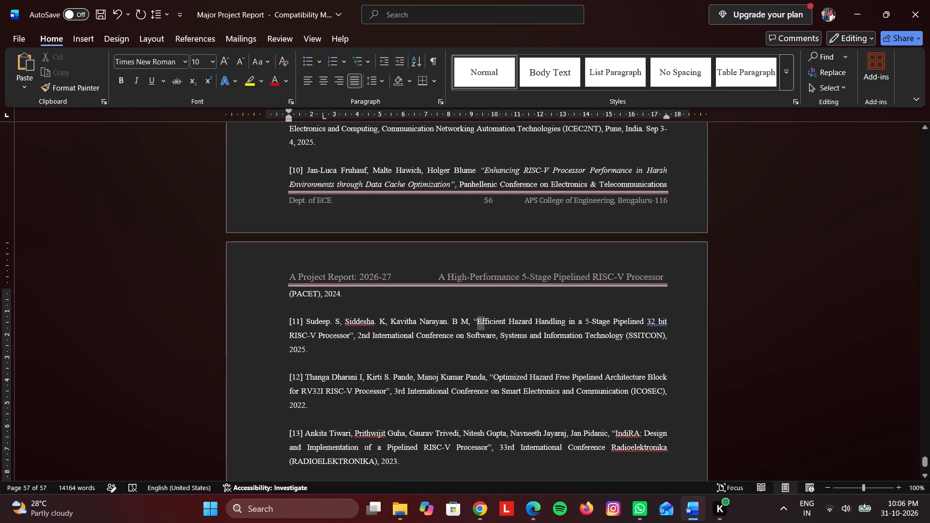
pyautogui.moveTo(485, 330); pyautogui.dragTo(486, 332)
pyautogui.click(470, 328)
pyautogui.moveTo(476, 319); pyautogui.dragTo(482, 335)
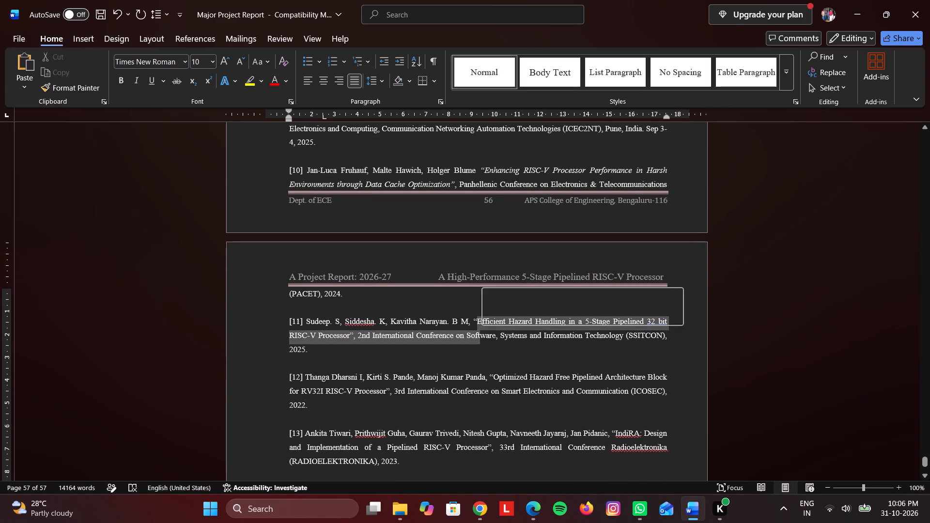
pyautogui.click(480, 335)
pyautogui.moveTo(474, 321); pyautogui.dragTo(482, 329)
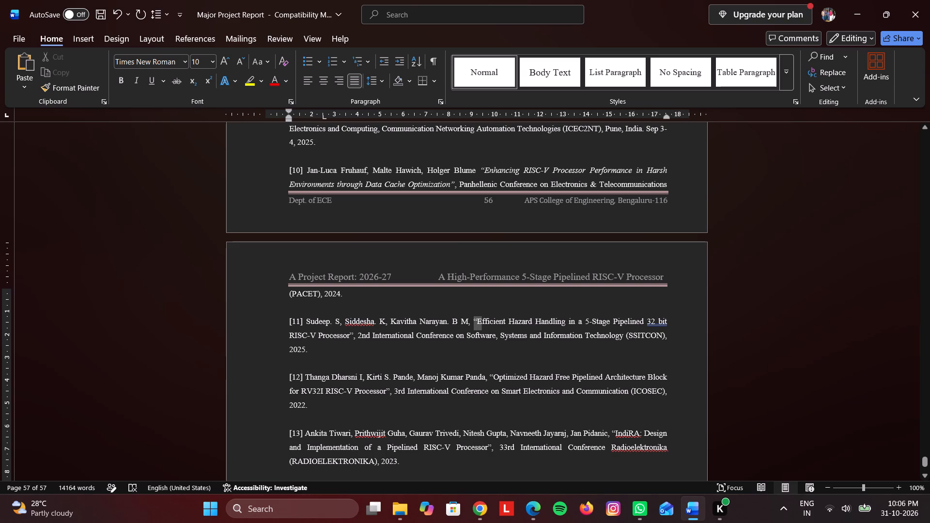
pyautogui.moveTo(482, 329); pyautogui.dragTo(347, 336)
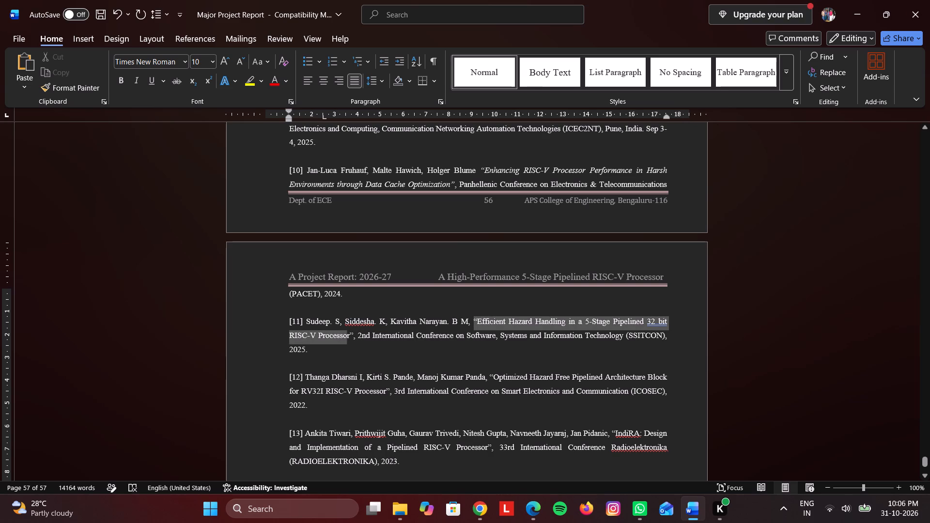
pyautogui.moveTo(347, 336); pyautogui.dragTo(351, 338)
pyautogui.moveTo(351, 338); pyautogui.dragTo(352, 336)
pyautogui.moveTo(352, 336); pyautogui.dragTo(352, 336)
pyautogui.click(375, 318)
pyautogui.click(377, 353)
# Italicize the quoted title in entry [12], 'Optimized Hazard Free Pipelined Architecture Block for RV32I RISC-V Processor', including its quotation marks.
pyautogui.scroll(-2, 377, 353)
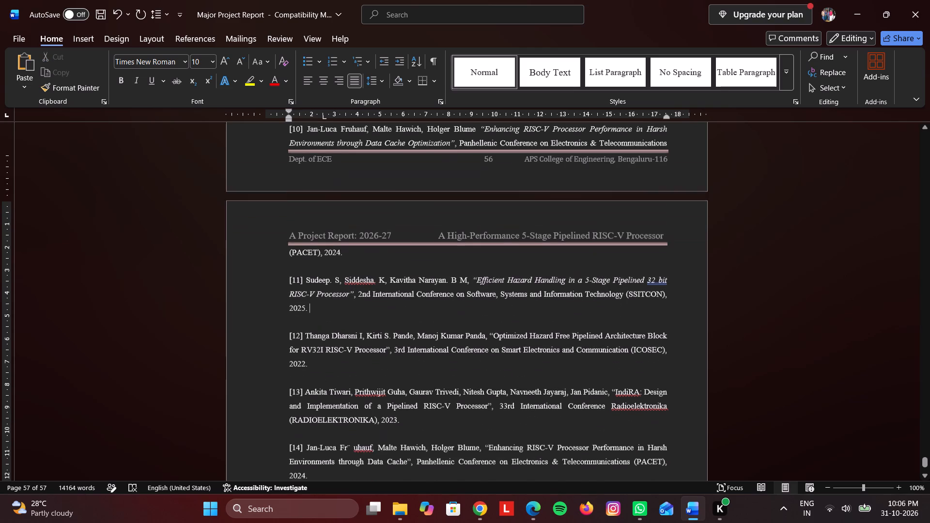
pyautogui.scroll(-1, 377, 353)
pyautogui.moveTo(491, 291); pyautogui.dragTo(388, 306)
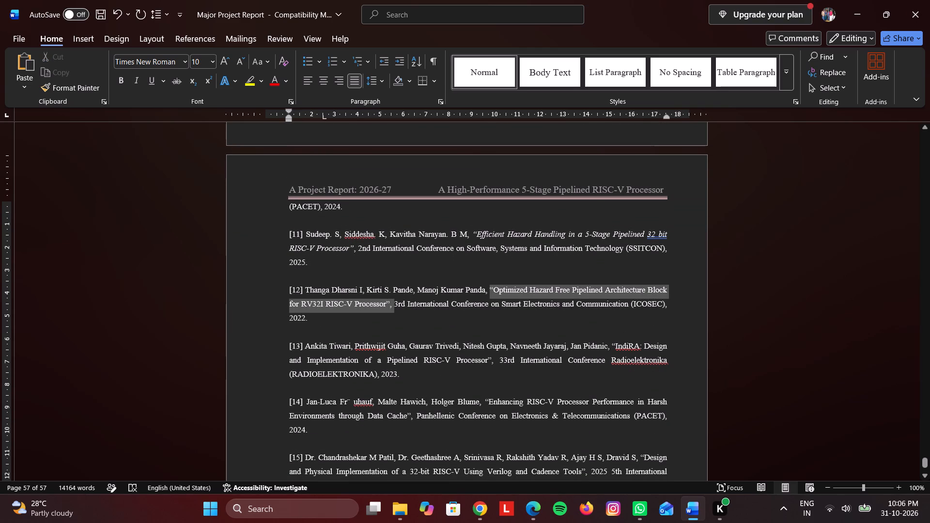
pyautogui.moveTo(388, 306); pyautogui.dragTo(389, 304)
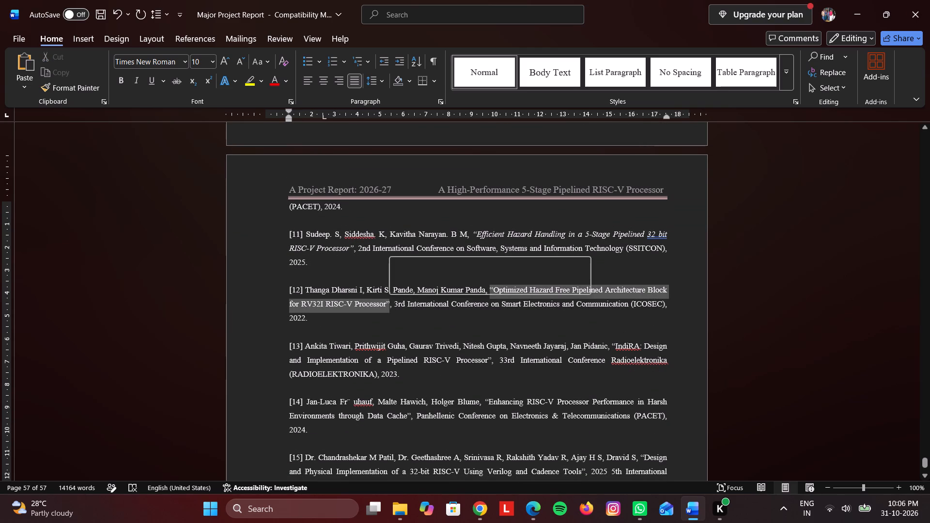
pyautogui.click(412, 286)
# Italicize the quoted title in entry [13], 'IndiRA: Design and Implementation of a Pipelined RISC-V Processor', including its quotation marks.
pyautogui.scroll(-2, 427, 366)
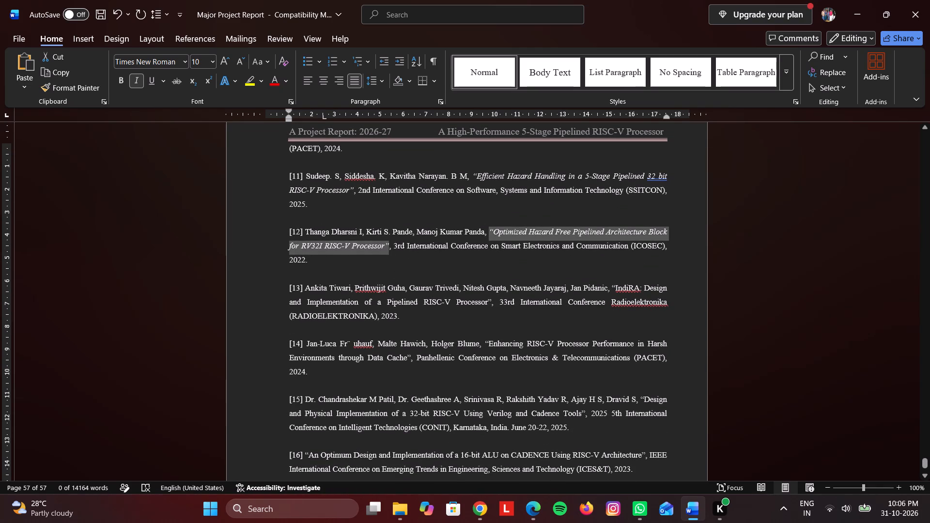
pyautogui.moveTo(615, 287); pyautogui.dragTo(626, 308)
pyautogui.click(616, 299)
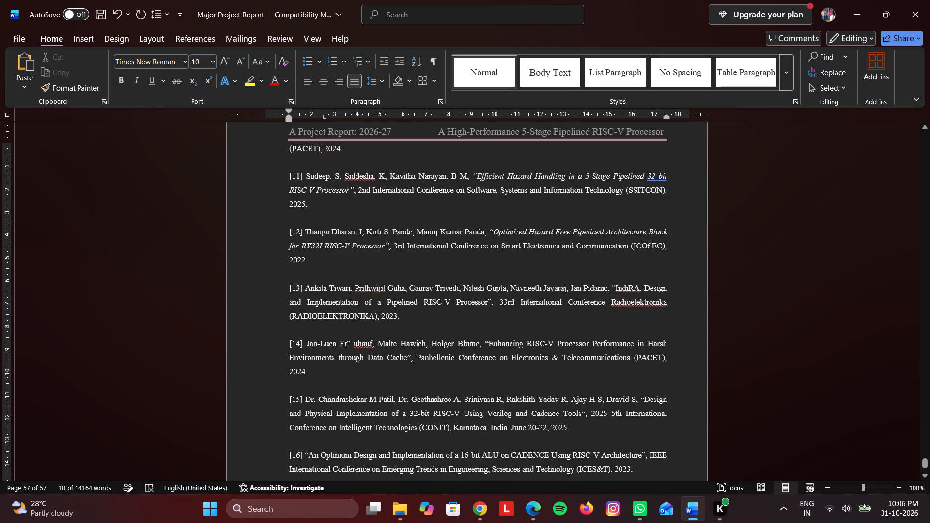
pyautogui.moveTo(612, 286); pyautogui.dragTo(501, 302)
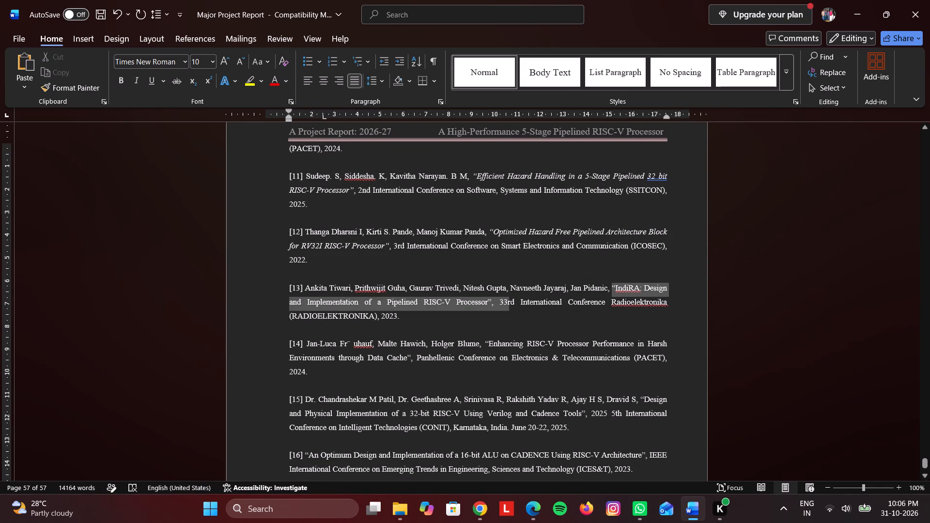
pyautogui.moveTo(501, 302); pyautogui.dragTo(490, 303)
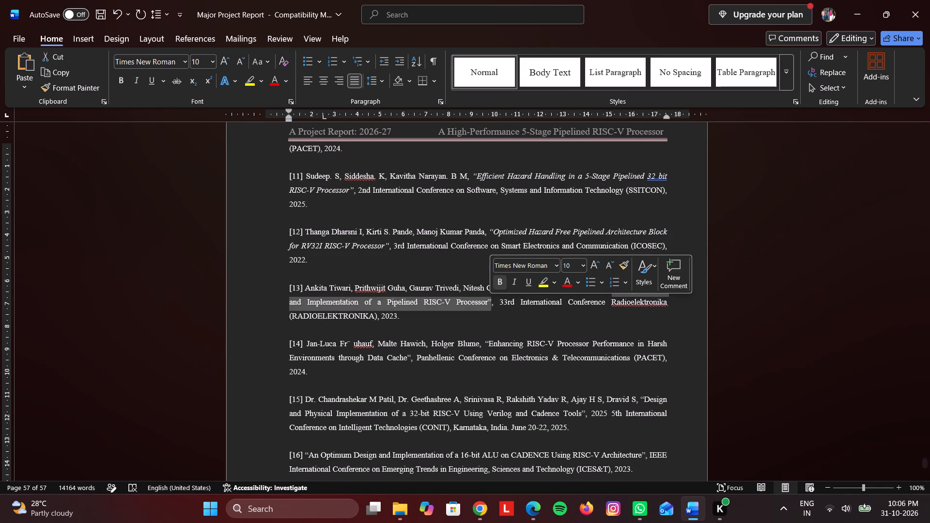
pyautogui.click(508, 284)
pyautogui.click(504, 318)
# Italicize the quoted title in entry [14], 'Enhancing RISC-V Processor Performance in Harsh Environments through Data Cache', including its quotation marks.
pyautogui.scroll(-4, 503, 319)
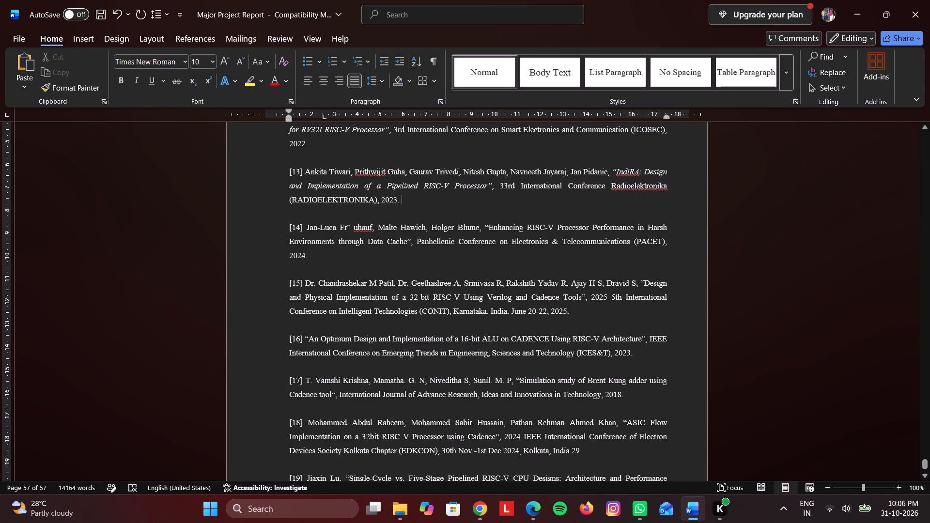
pyautogui.moveTo(487, 224); pyautogui.dragTo(496, 238)
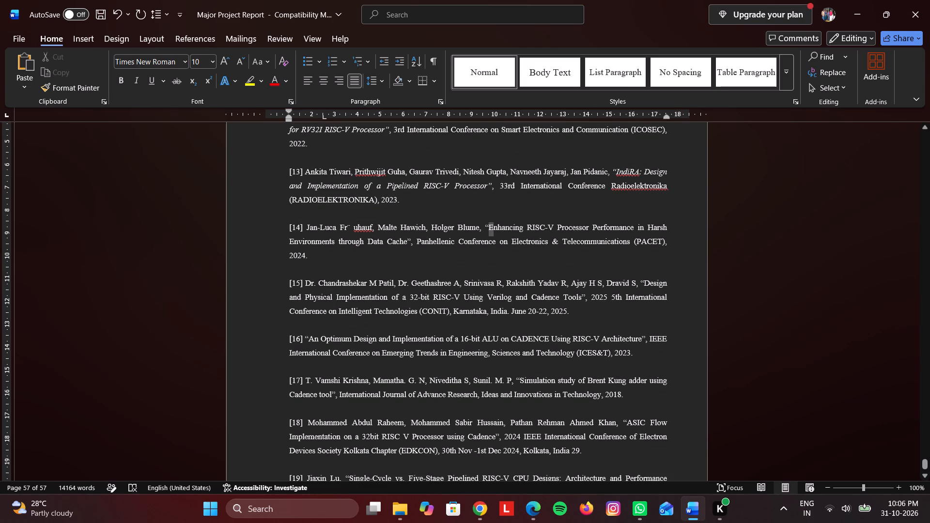
pyautogui.moveTo(496, 238); pyautogui.dragTo(496, 243)
pyautogui.click(493, 240)
pyautogui.moveTo(485, 226); pyautogui.dragTo(451, 262)
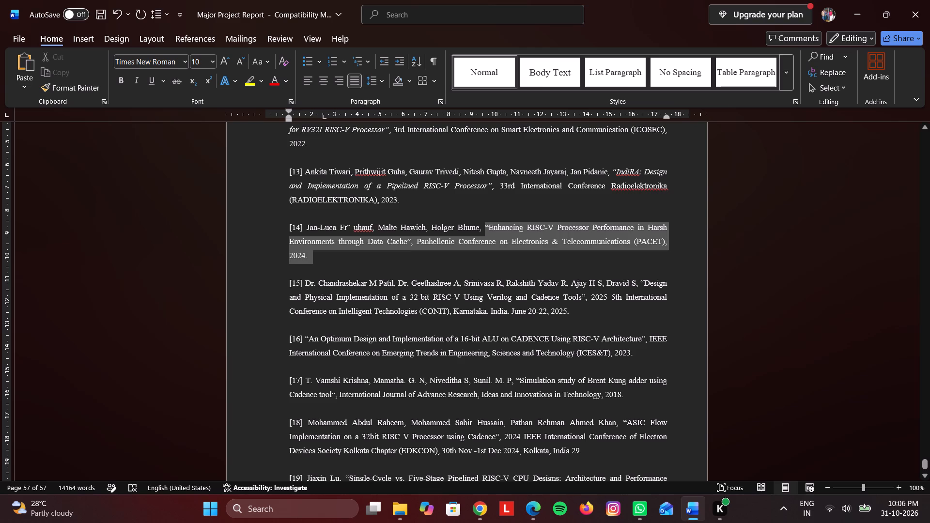
pyautogui.moveTo(451, 262); pyautogui.dragTo(409, 242)
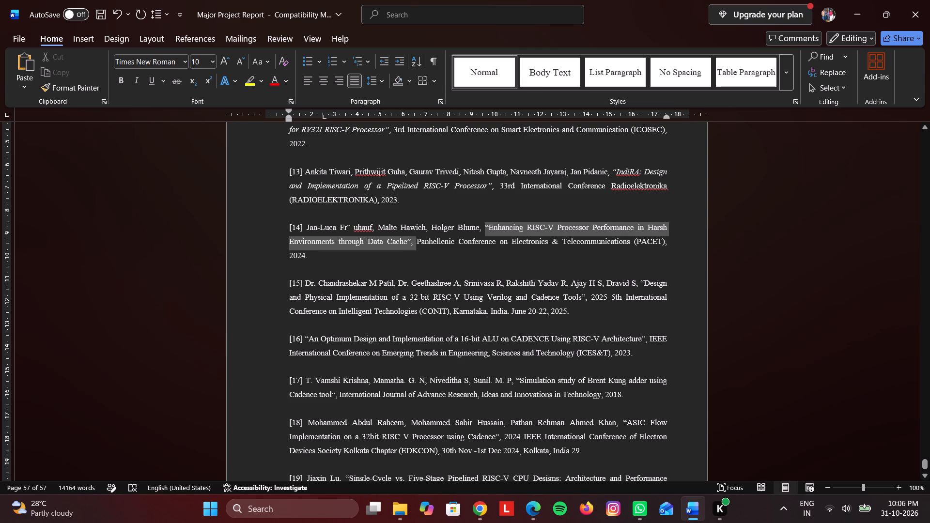
pyautogui.moveTo(409, 242); pyautogui.dragTo(410, 241)
pyautogui.click(431, 221)
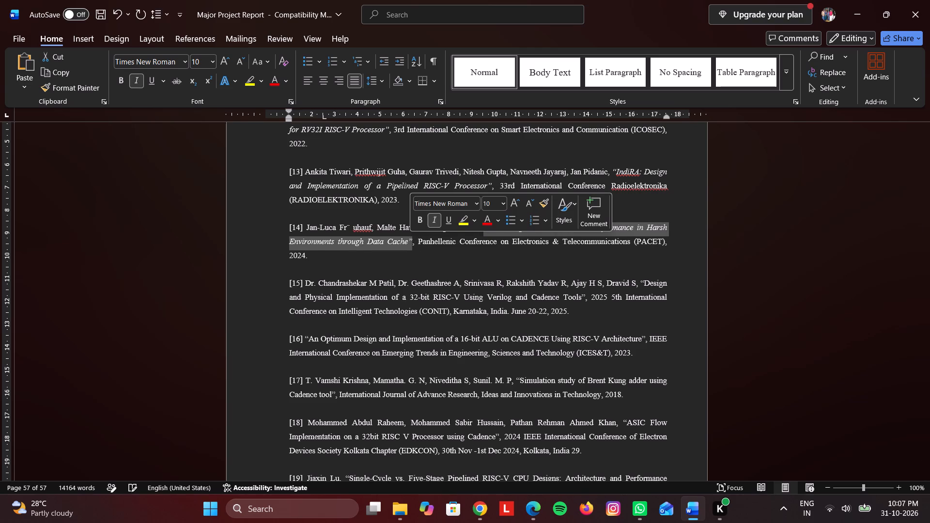
pyautogui.click(420, 272)
# Italicize the quoted title in entry [15], 'Design and Physical Implementation of a 32-bit RISC-V Using Verilog and Cadence Tools', including its quotation marks.
pyautogui.scroll(-4, 417, 270)
pyautogui.scroll(4, 417, 270)
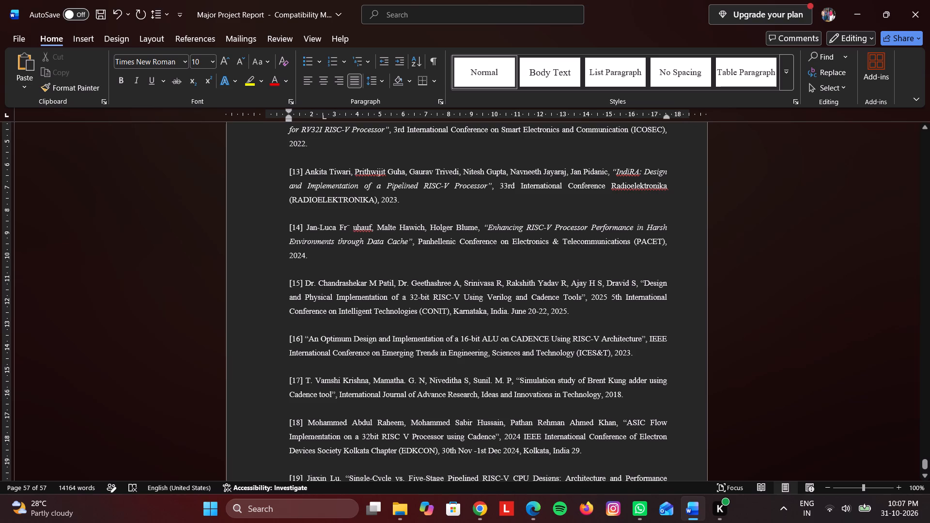
pyautogui.moveTo(641, 282); pyautogui.dragTo(650, 302)
pyautogui.click(558, 310)
pyautogui.moveTo(641, 280); pyautogui.dragTo(627, 298)
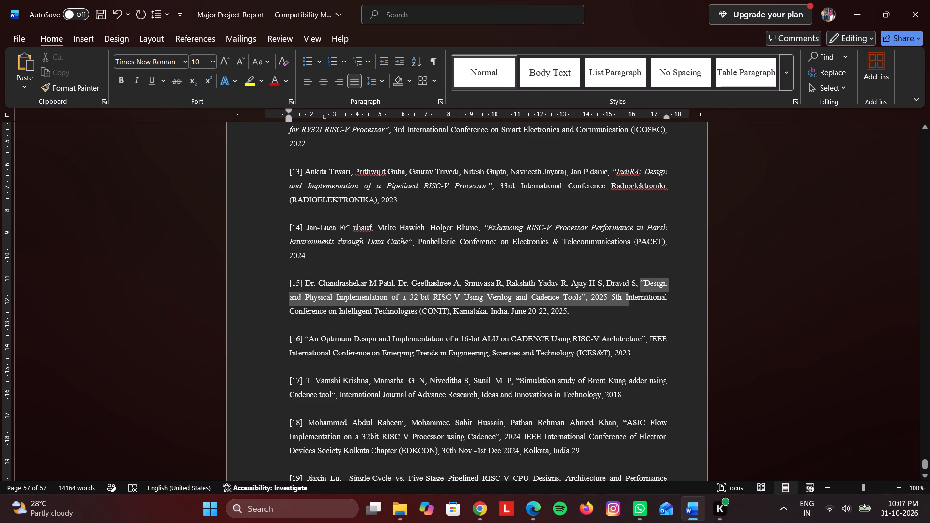
pyautogui.moveTo(627, 298); pyautogui.dragTo(584, 298)
pyautogui.click(609, 279)
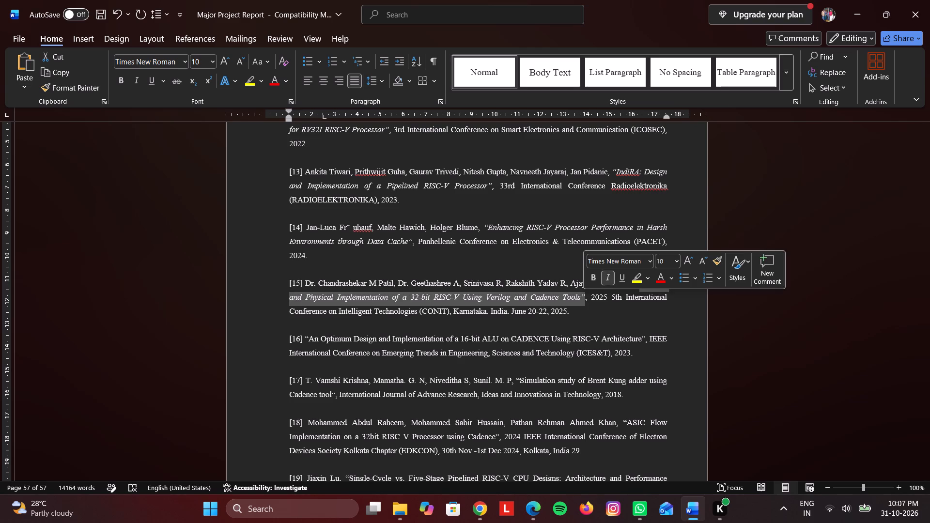
pyautogui.click(581, 350)
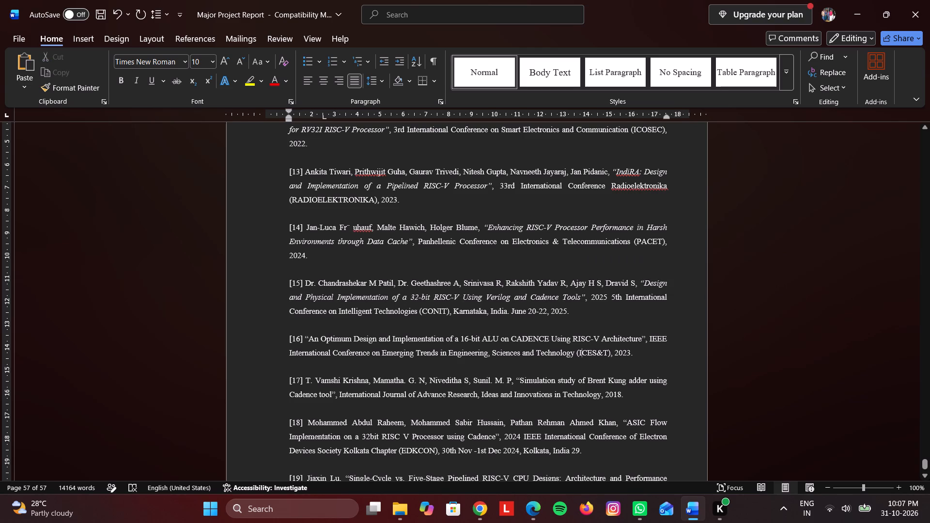
# Italicize the quoted title in entry [16], 'An Optimum Design and Implementation of a 16-bit ALU on CADENCE Using RISC-V Architecture', with its quotation marks.
pyautogui.moveTo(304, 336); pyautogui.dragTo(325, 344)
pyautogui.click(325, 344)
pyautogui.moveTo(307, 339); pyautogui.dragTo(325, 354)
pyautogui.moveTo(325, 354); pyautogui.dragTo(641, 338)
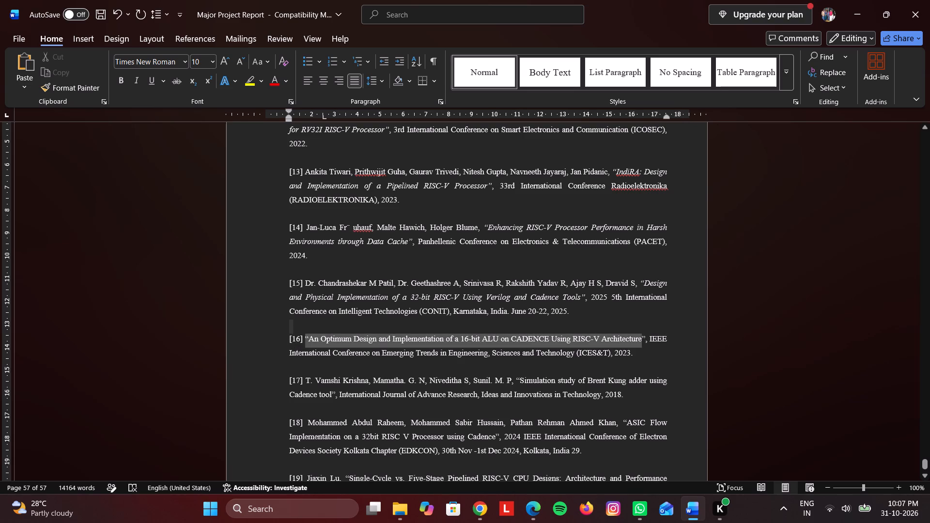
pyautogui.moveTo(641, 338); pyautogui.dragTo(643, 332)
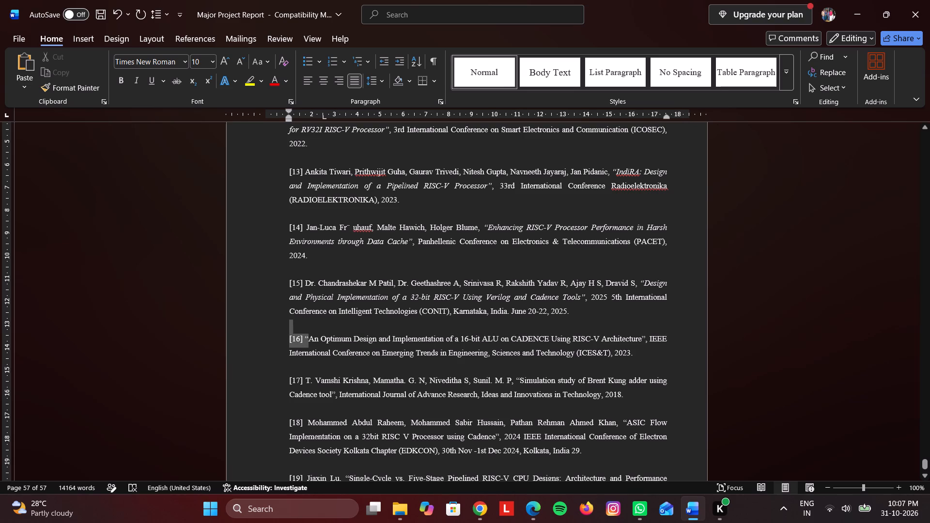
pyautogui.moveTo(643, 332); pyautogui.dragTo(644, 338)
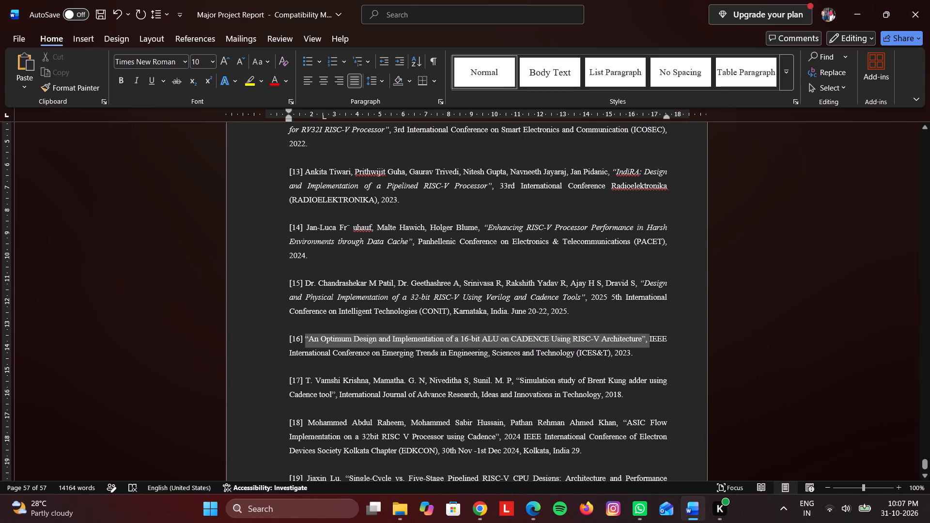
pyautogui.moveTo(644, 338); pyautogui.dragTo(641, 345)
pyautogui.moveTo(641, 345); pyautogui.dragTo(644, 345)
pyautogui.click(665, 331)
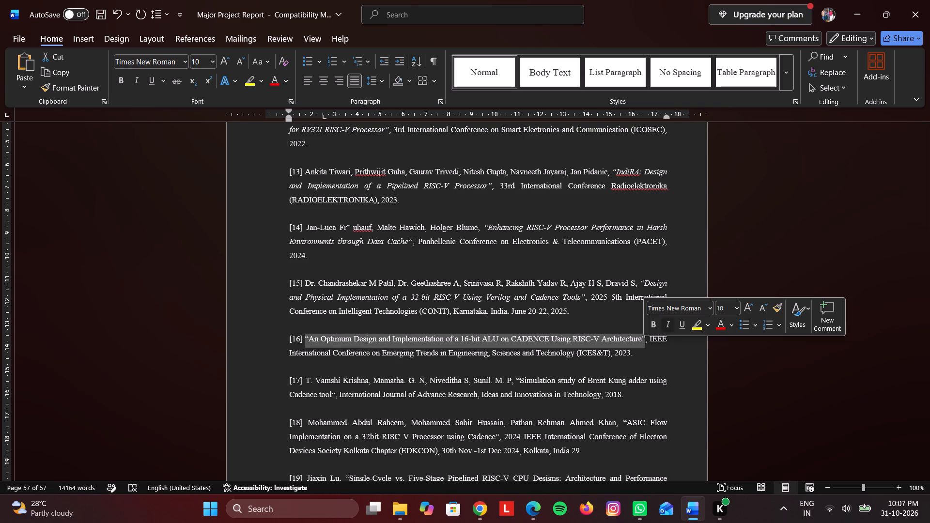
pyautogui.click(499, 385)
# Italicize the quoted title in entry [17], 'Simulation study of Brent Kung adder using Cadence tool', including its quotation marks.
pyautogui.scroll(-3, 499, 385)
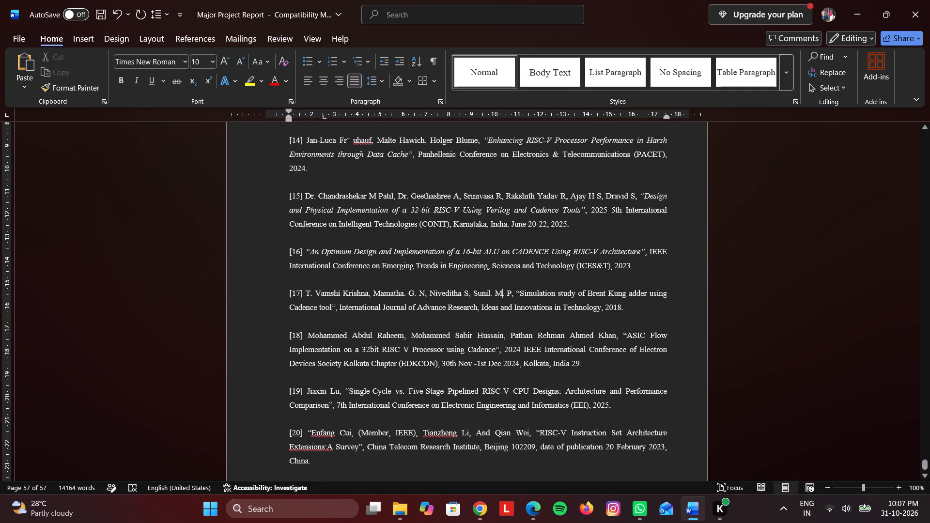
pyautogui.moveTo(517, 290); pyautogui.dragTo(535, 298)
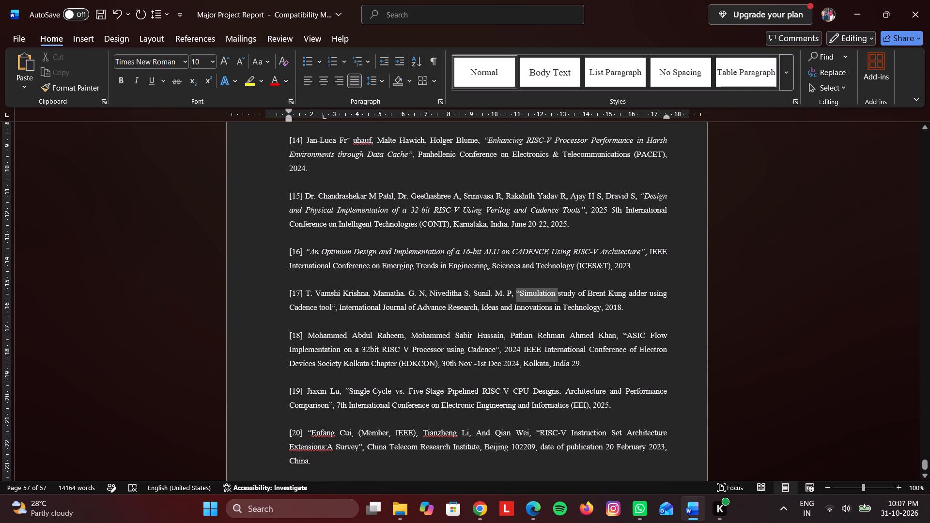
pyautogui.moveTo(535, 298); pyautogui.dragTo(328, 307)
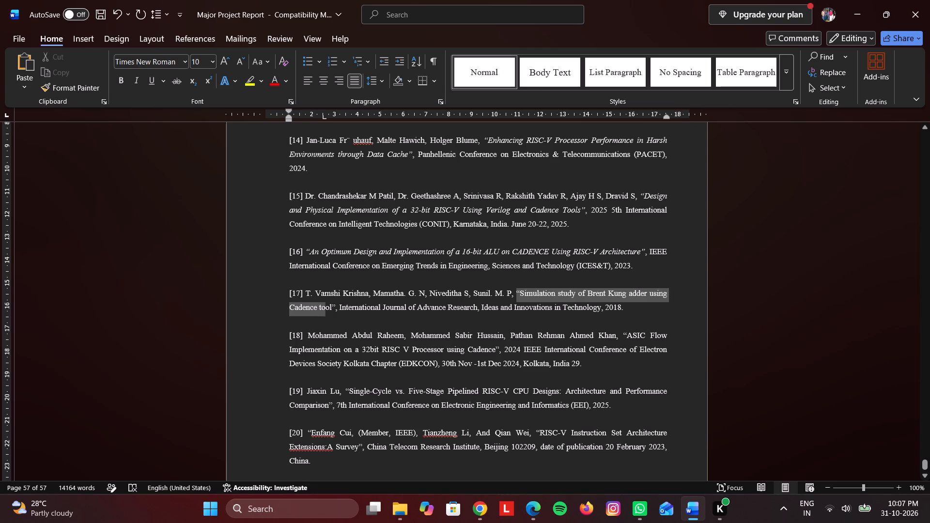
pyautogui.moveTo(328, 307); pyautogui.dragTo(334, 310)
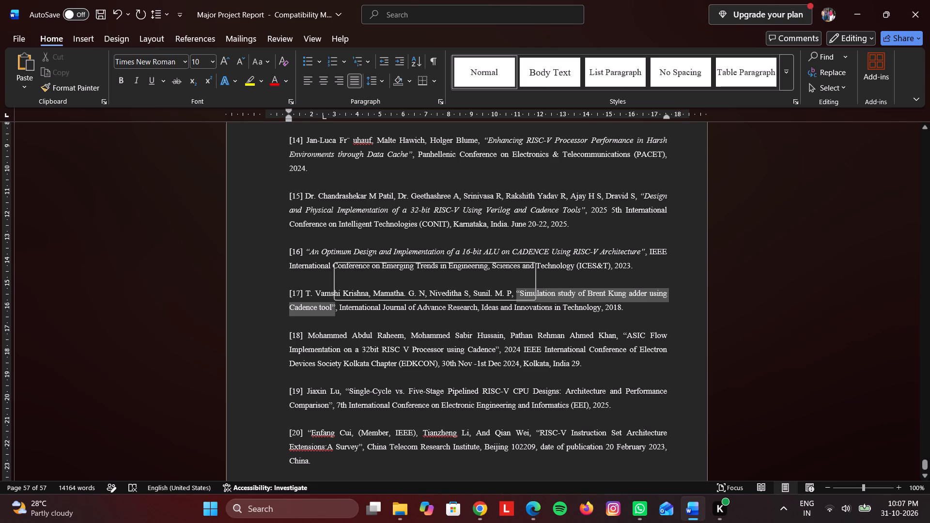
pyautogui.click(358, 293)
pyautogui.click(356, 324)
# Italicize the quoted title in entry [18], 'ASIC Flow Implementation on a 32bit RISC V Processor using Cadence', including its quotation marks.
pyautogui.scroll(-1, 356, 324)
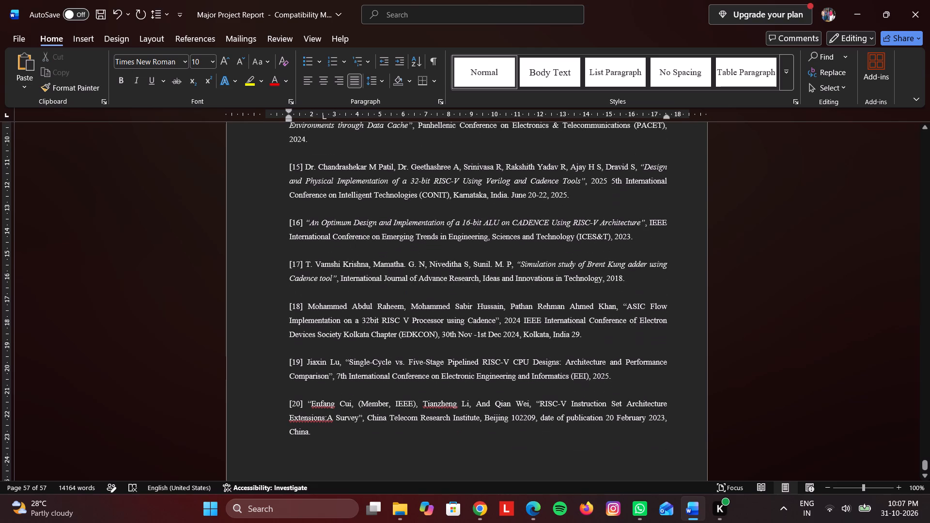
pyautogui.moveTo(623, 303); pyautogui.dragTo(623, 341)
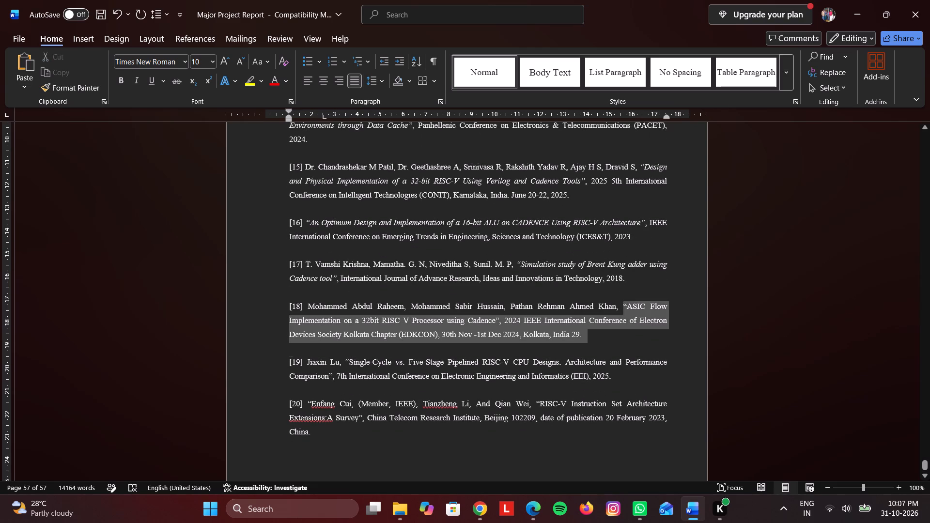
pyautogui.moveTo(623, 341); pyautogui.dragTo(498, 320)
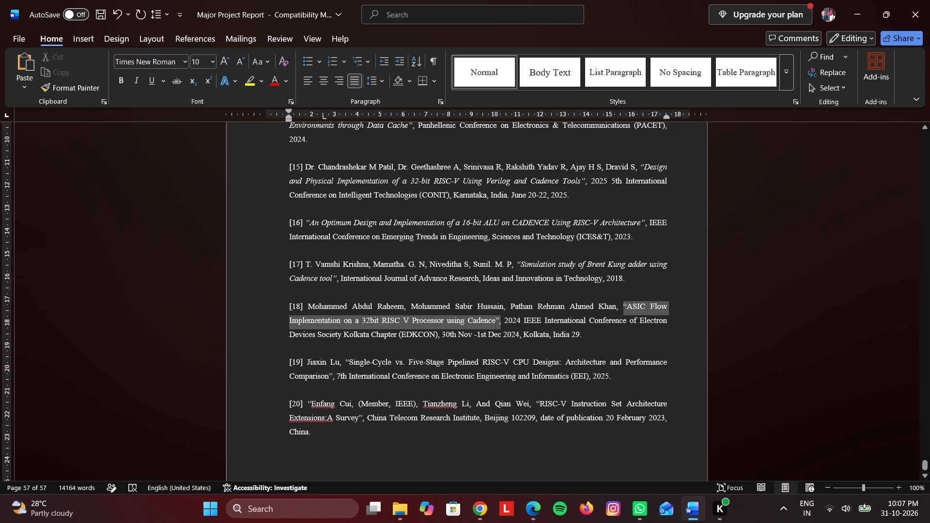
pyautogui.moveTo(498, 320); pyautogui.dragTo(498, 319)
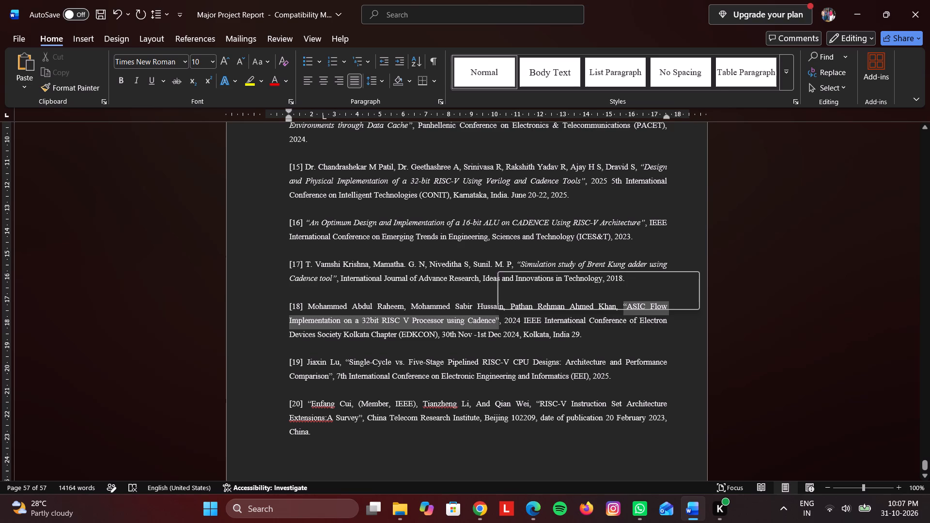
pyautogui.click(531, 293)
pyautogui.click(533, 302)
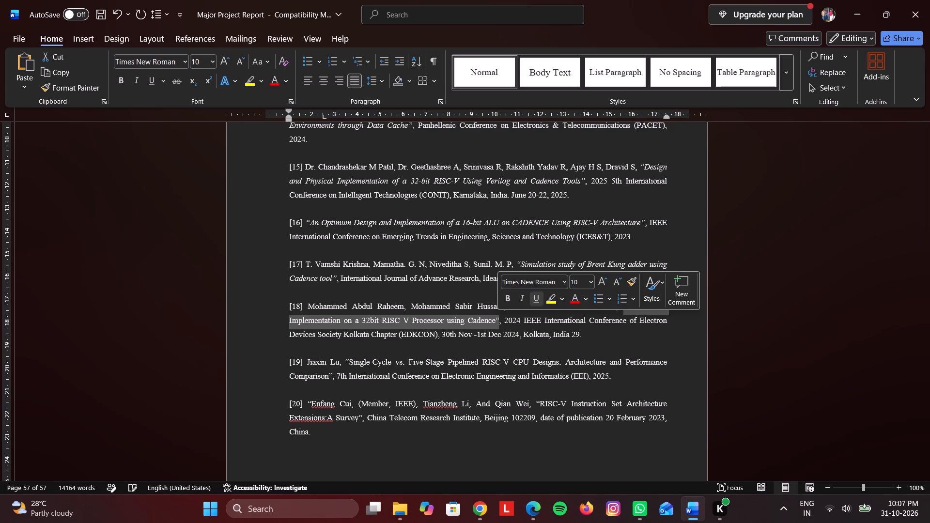
pyautogui.click(527, 300)
pyautogui.click(513, 364)
# Italicize the quoted title in entry [19], 'Single-Cycle vs. Five-Stage Pipelined RISC-V CPU Designs: Architecture and Performance Comparison', including its quotation marks.
pyautogui.scroll(-2, 512, 364)
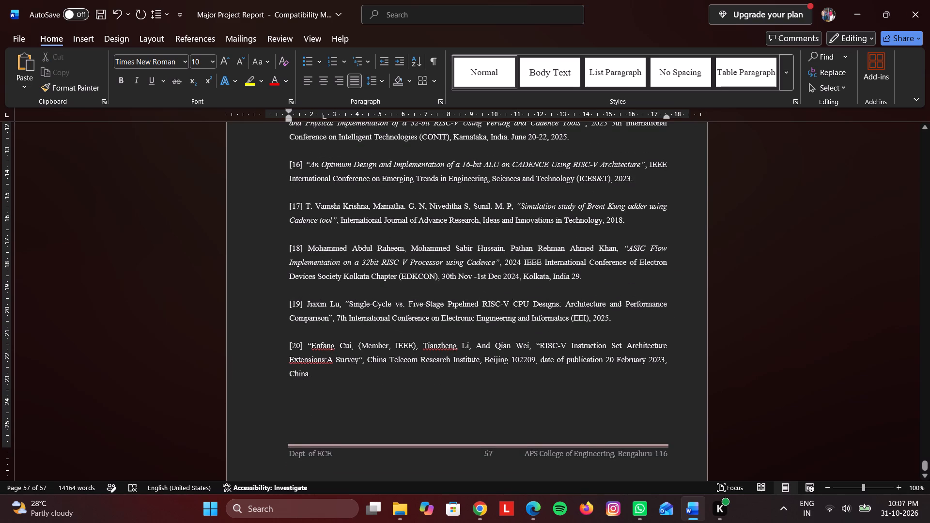
pyautogui.moveTo(349, 302); pyautogui.dragTo(361, 319)
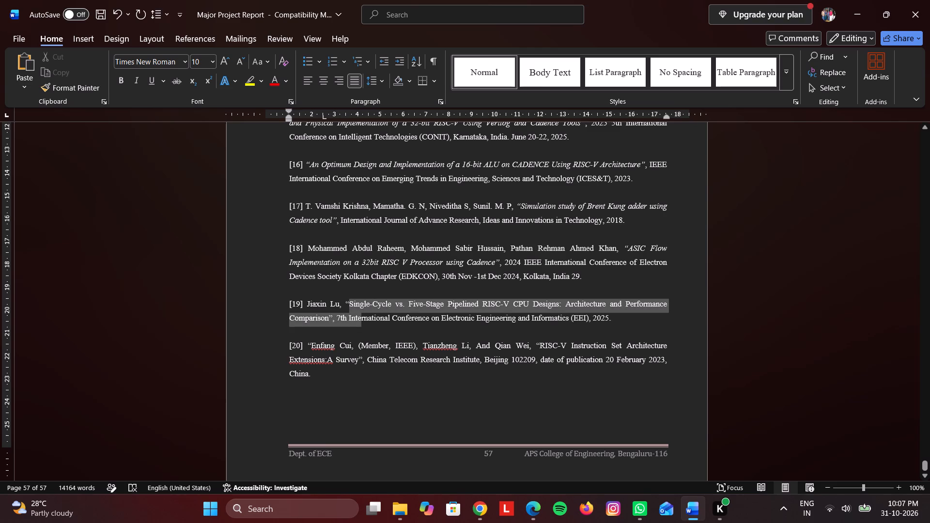
pyautogui.moveTo(361, 319); pyautogui.dragTo(360, 322)
pyautogui.click(358, 318)
pyautogui.moveTo(344, 300); pyautogui.dragTo(343, 324)
pyautogui.moveTo(343, 324); pyautogui.dragTo(333, 321)
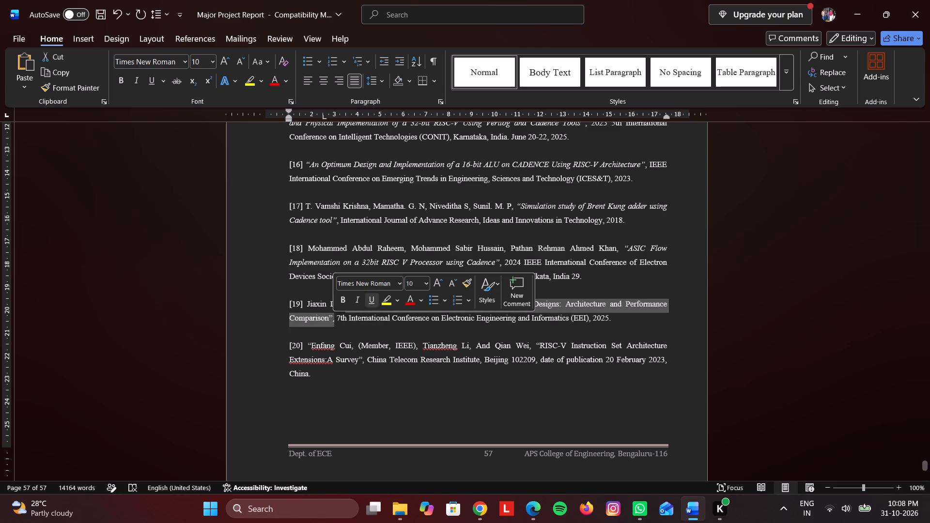
pyautogui.click(357, 301)
pyautogui.click(359, 346)
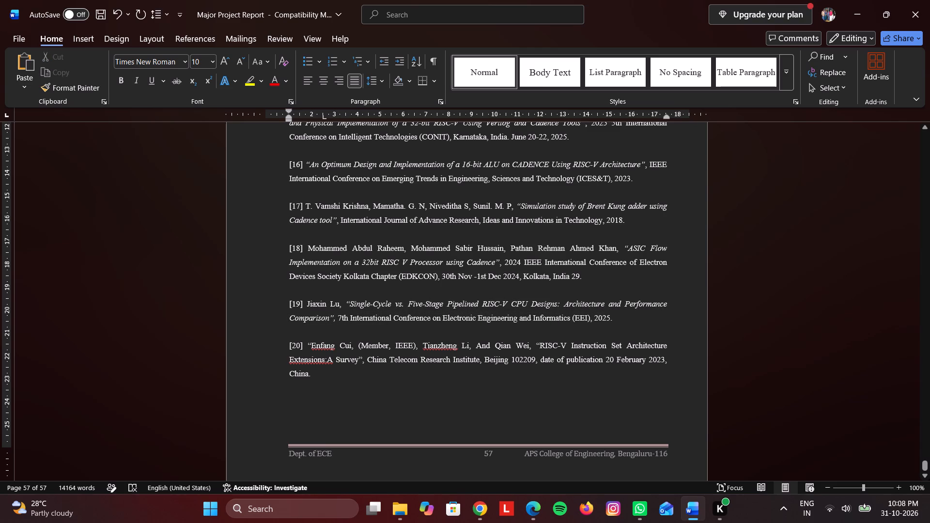
# Italicize the quoted title in entry [20], 'RISC-V Instruction Set Architecture Extensions:A Survey', including its quotation marks.
pyautogui.moveTo(535, 345); pyautogui.dragTo(471, 359)
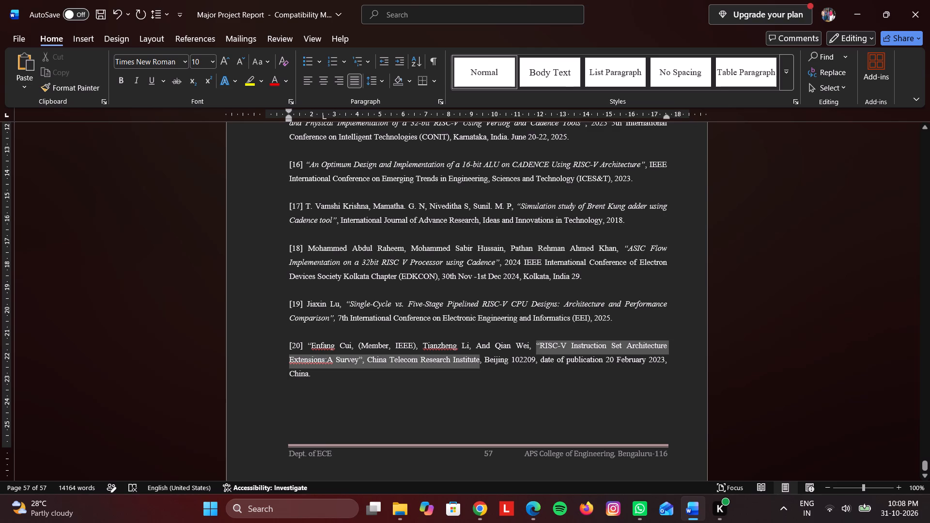
pyautogui.moveTo(471, 359); pyautogui.dragTo(360, 362)
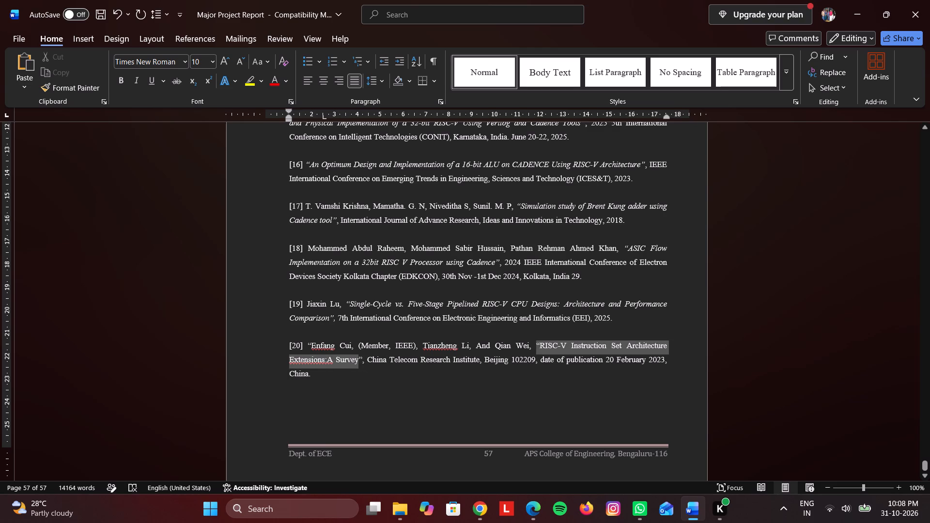
pyautogui.moveTo(360, 362); pyautogui.dragTo(363, 363)
pyautogui.click(385, 344)
pyautogui.click(365, 454)
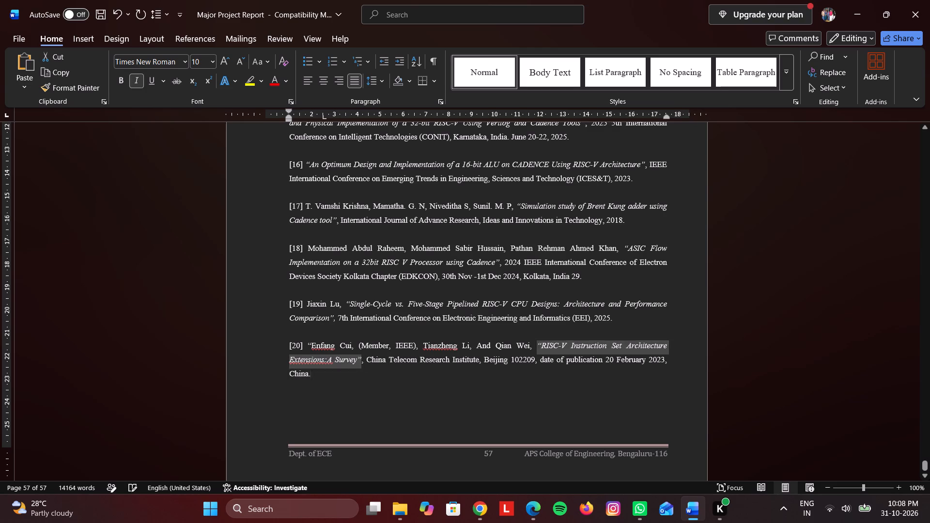
# Look back over the formatted reference list and the Chapter 6 sections before it.
pyautogui.scroll(-14, 372, 417)
pyautogui.scroll(7, 372, 417)
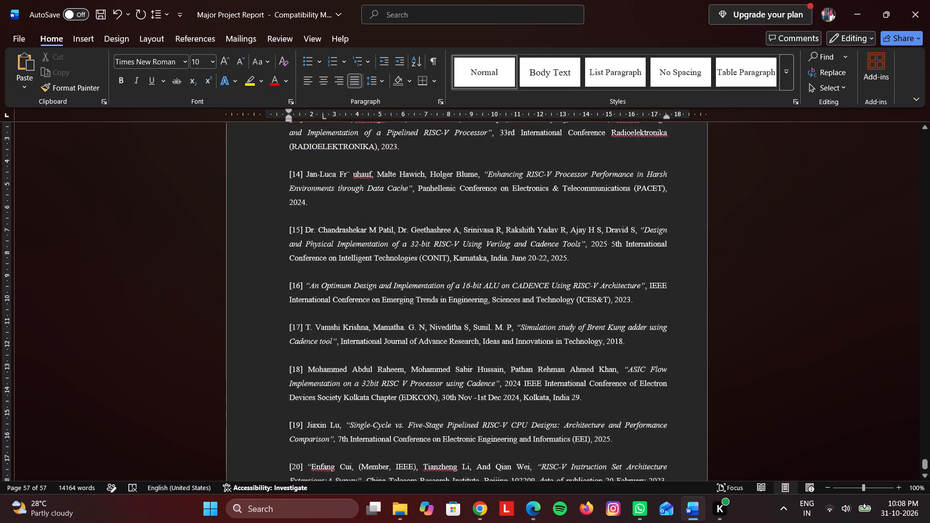
pyautogui.scroll(19, 372, 417)
pyautogui.scroll(14, 372, 417)
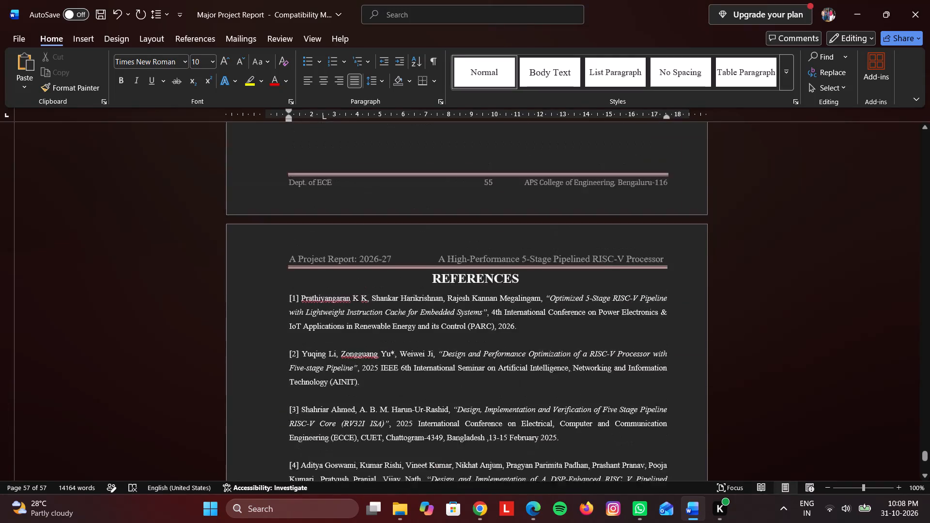
pyautogui.scroll(5, 372, 417)
pyautogui.scroll(20, 372, 417)
pyautogui.scroll(1, 372, 417)
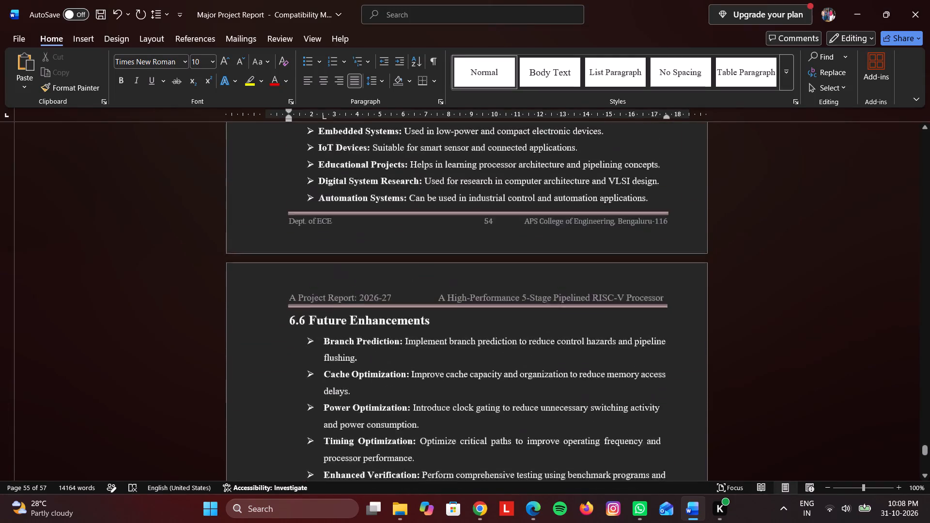
pyautogui.scroll(4, 372, 417)
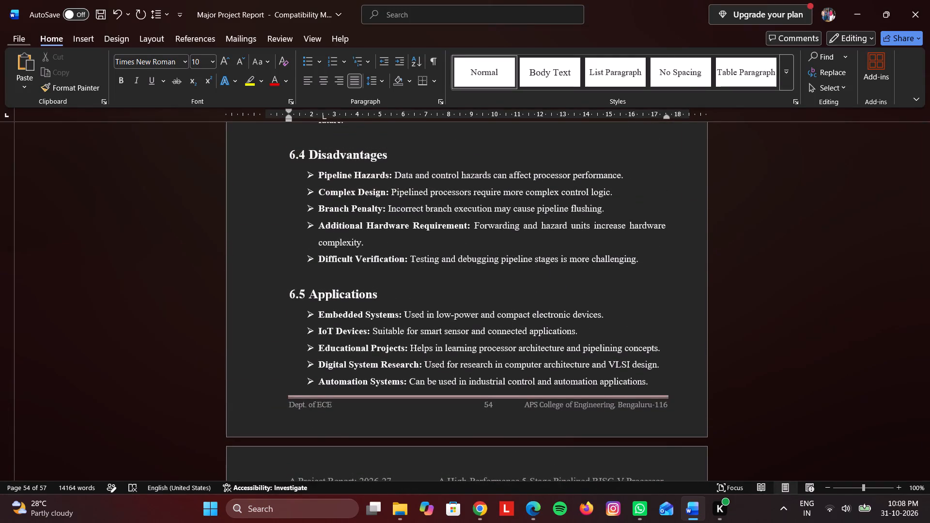
# Save the report as the Word document 'Major Project Report' in the Desktop Major Project folder, replacing the existing file.
pyautogui.click(25, 40)
pyautogui.click(38, 223)
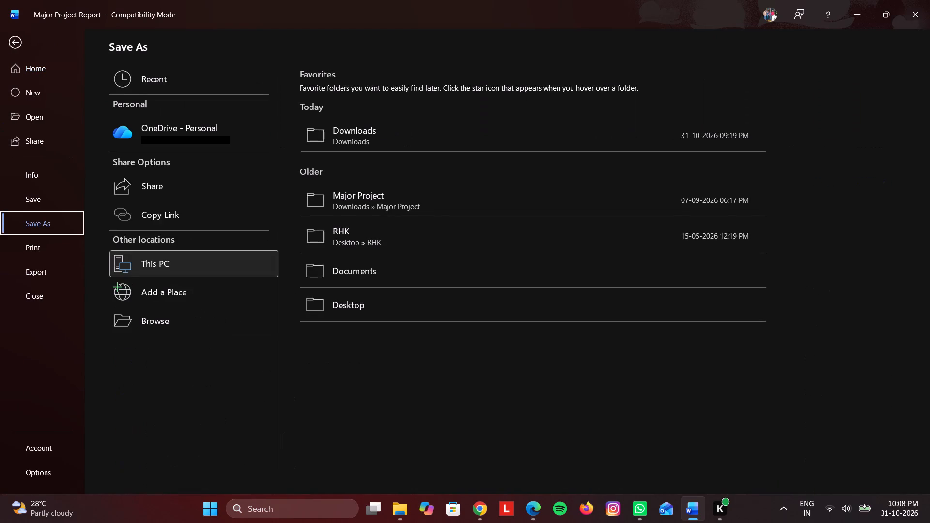
pyautogui.click(145, 329)
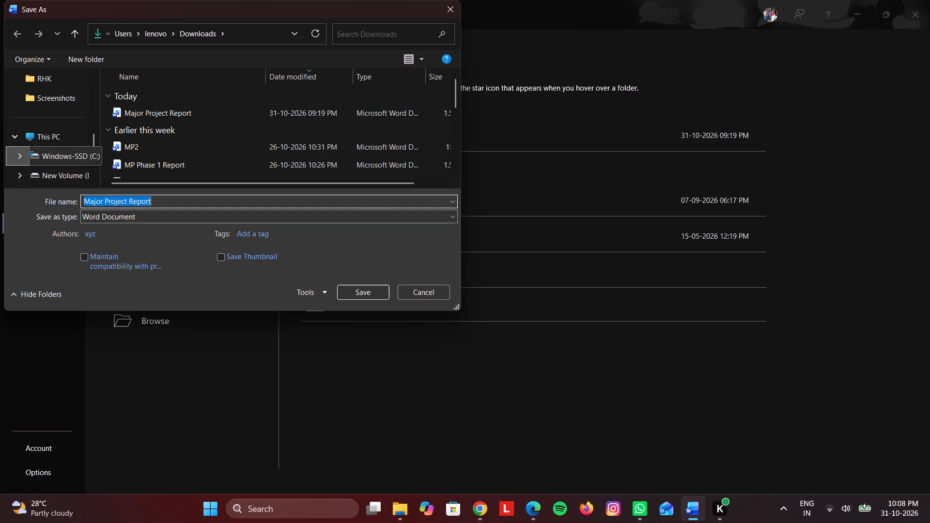
pyautogui.scroll(1, 57, 129)
pyautogui.click(61, 116)
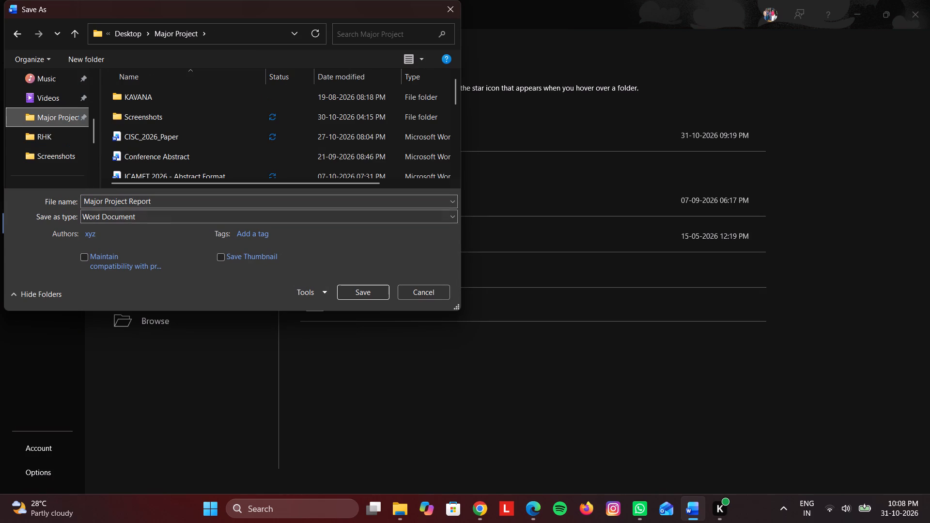
pyautogui.click(349, 293)
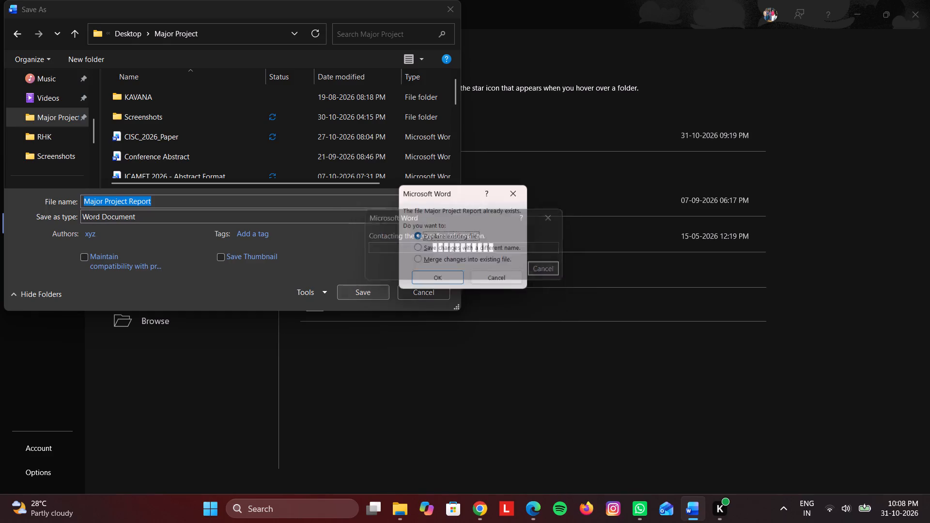
pyautogui.click(447, 279)
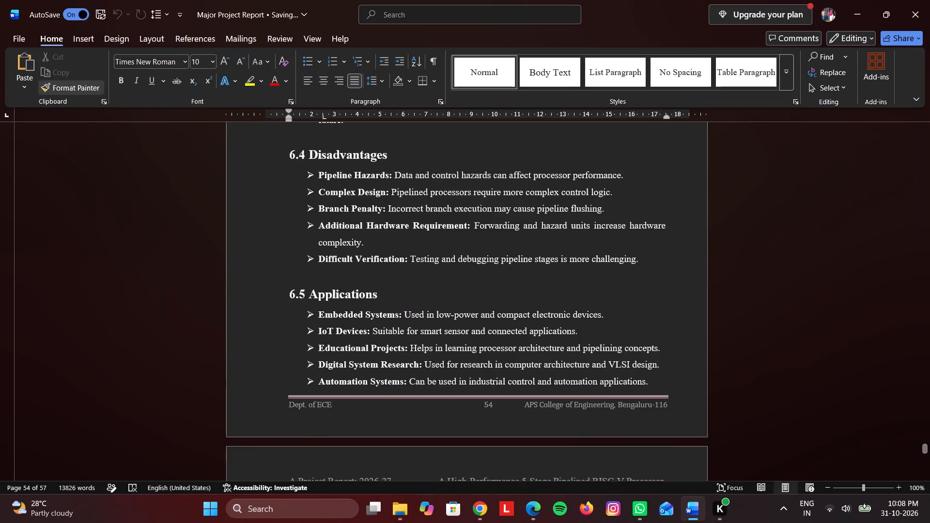
# Save a PDF copy named 'Major Project Report' in the Desktop Major Project folder, replacing the existing PDF.
pyautogui.click(18, 38)
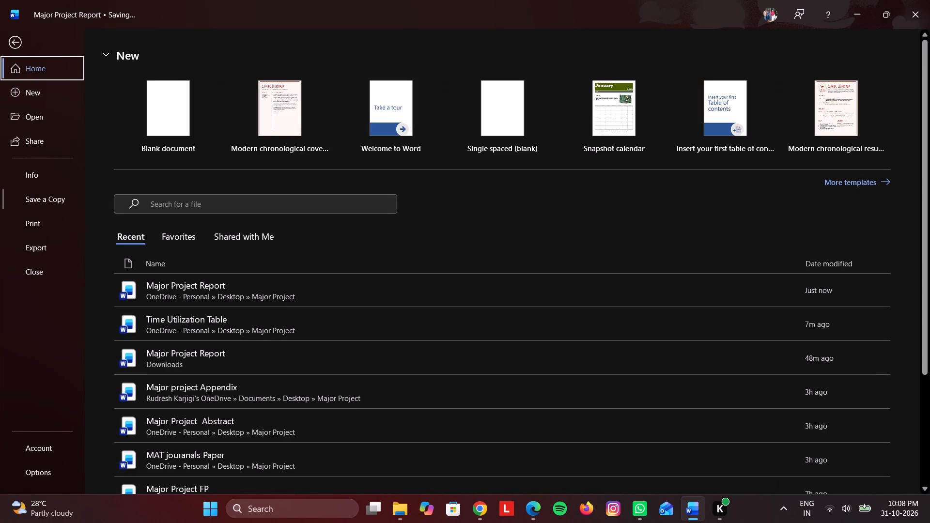
pyautogui.click(44, 202)
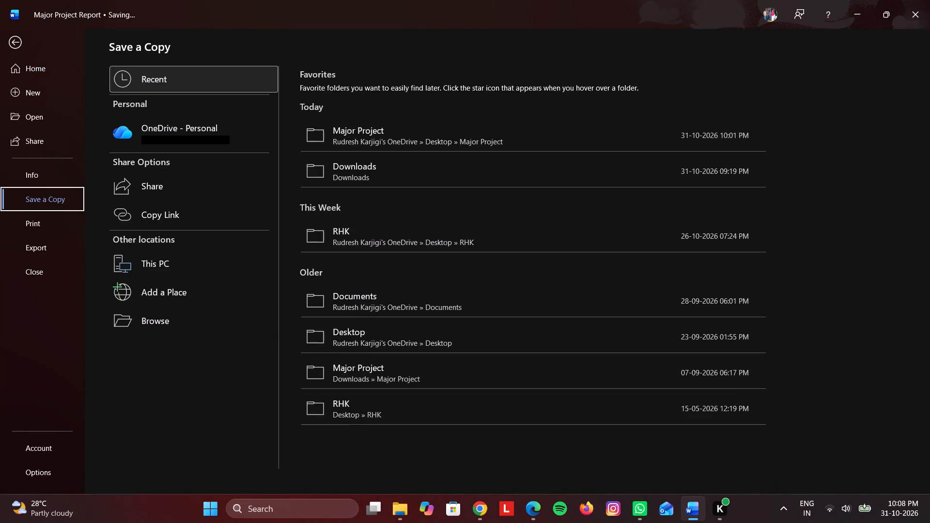
pyautogui.click(157, 322)
pyautogui.click(537, 286)
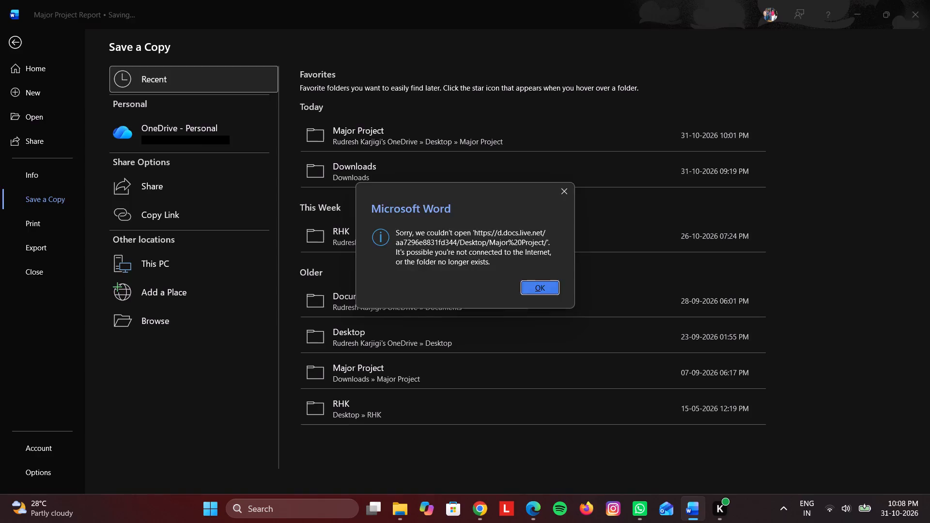
pyautogui.scroll(2, 54, 149)
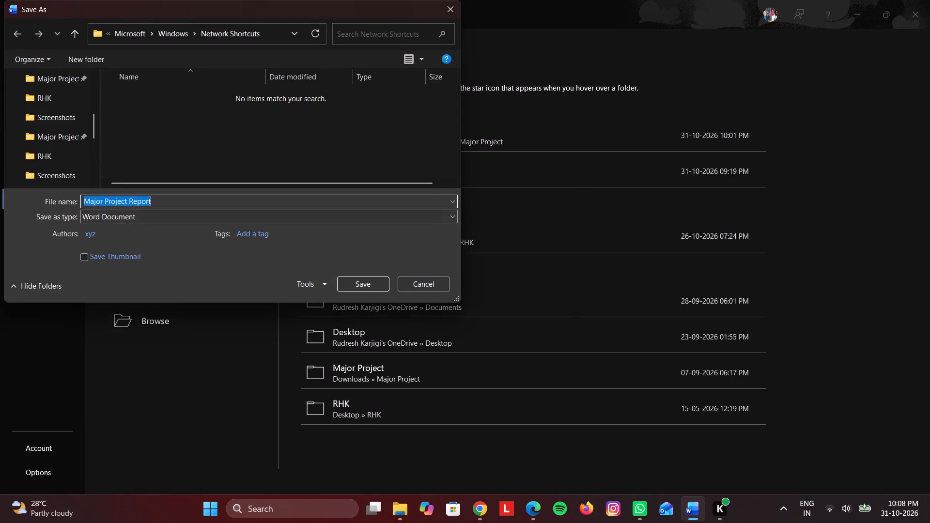
pyautogui.click(58, 136)
pyautogui.click(191, 211)
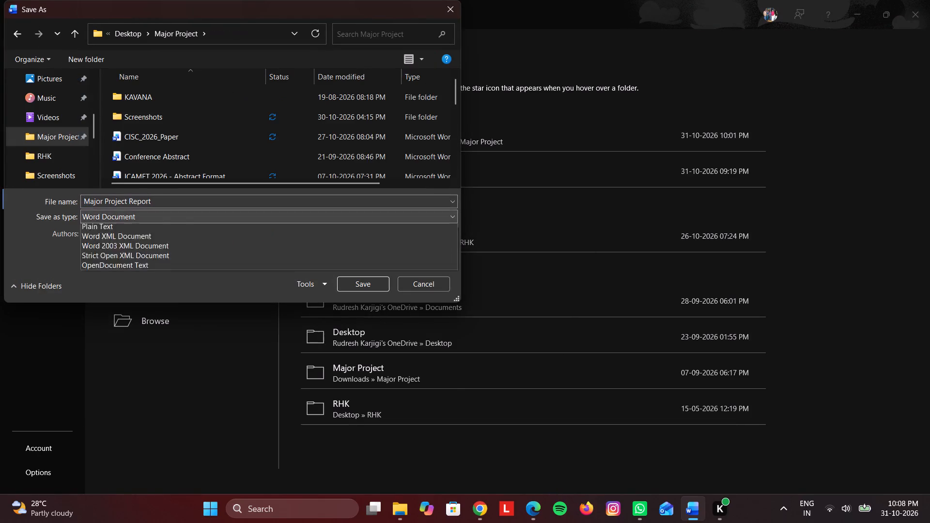
pyautogui.click(172, 287)
pyautogui.click(351, 313)
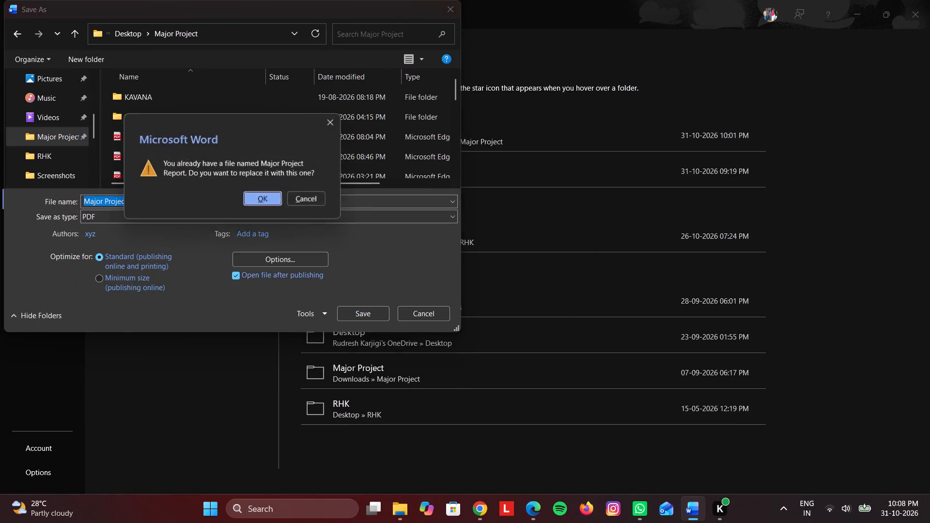
pyautogui.click(264, 197)
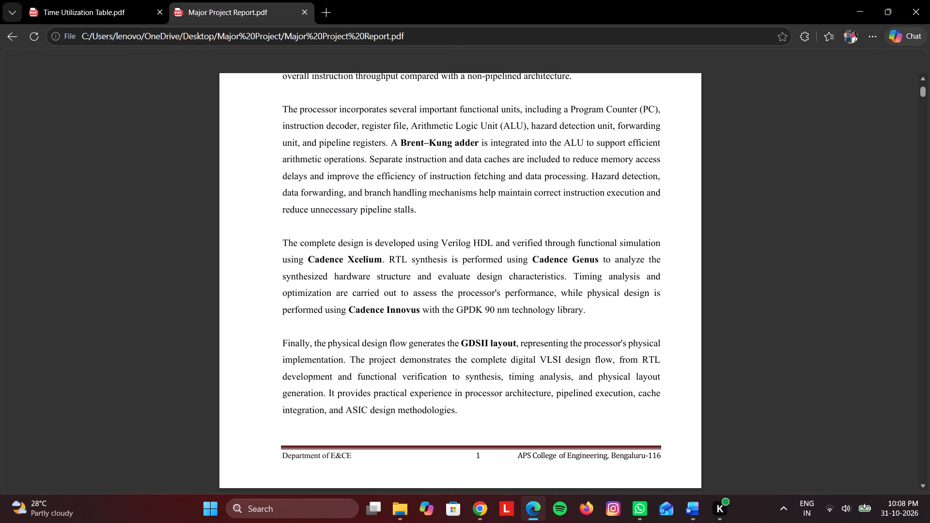
# Examine the exported PDF from its opening pages through the Chapter 5 figures, enlarging the waveform and schematic pages.
pyautogui.scroll(3, 494, 209)
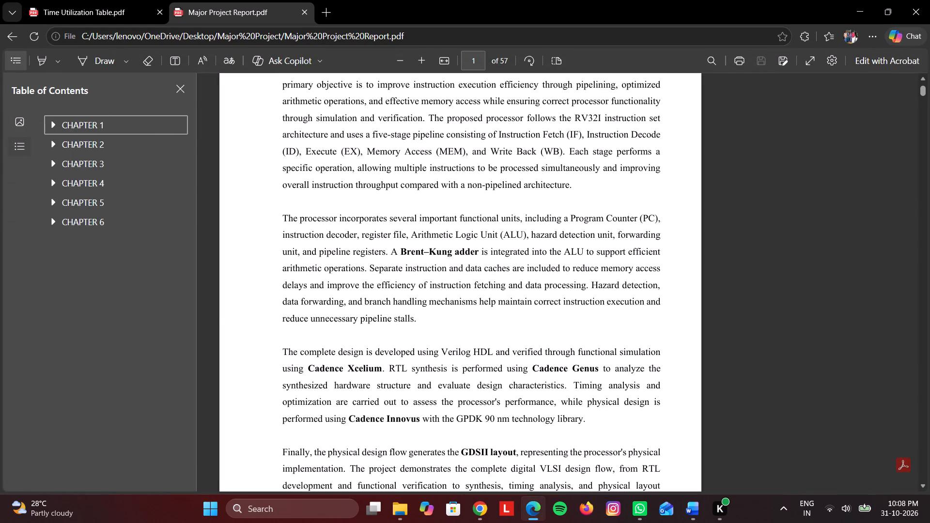
pyautogui.scroll(1, 494, 209)
pyautogui.scroll(-16, 494, 209)
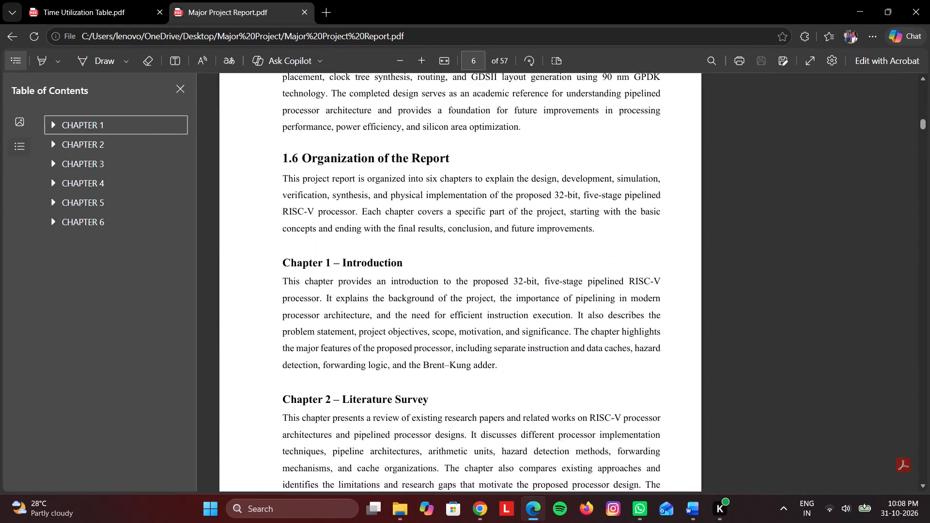
pyautogui.scroll(-18, 494, 209)
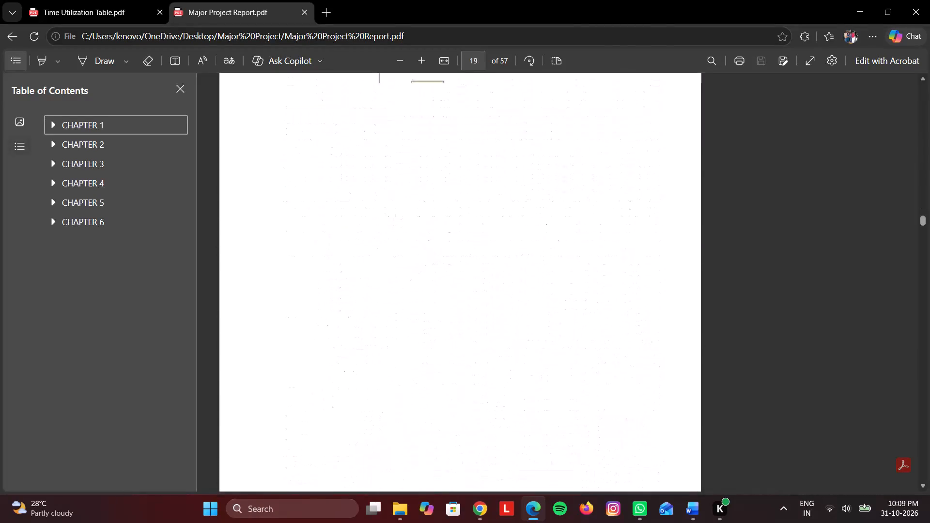
pyautogui.scroll(-17, 494, 209)
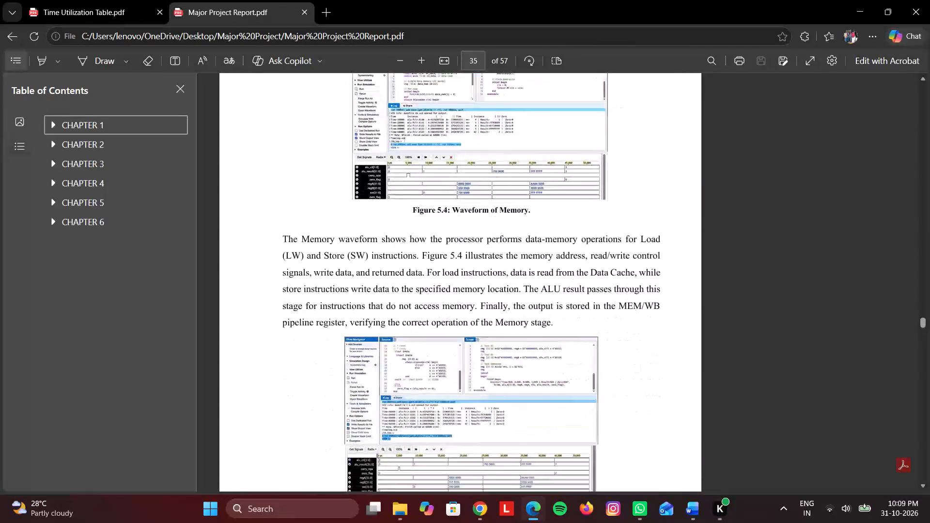
pyautogui.scroll(-4, 494, 209)
pyautogui.scroll(1, 494, 209)
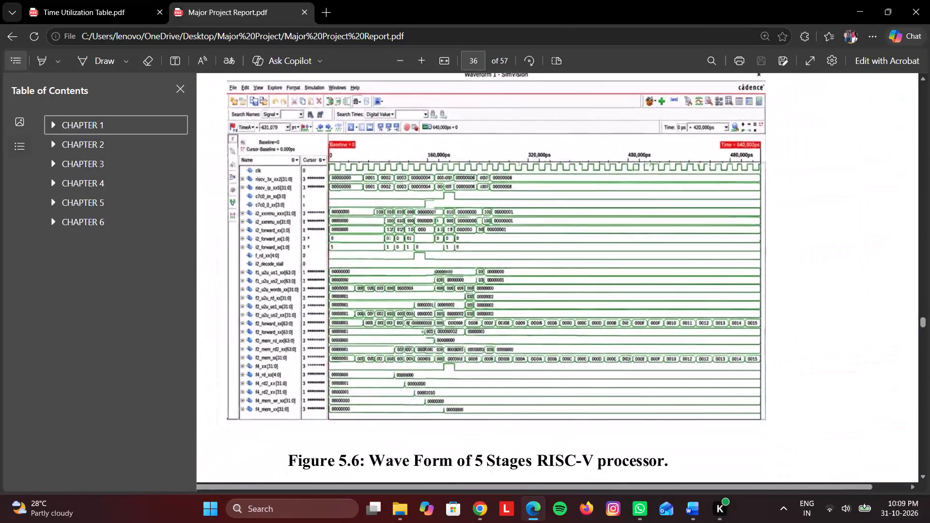
pyautogui.scroll(-3, 494, 209)
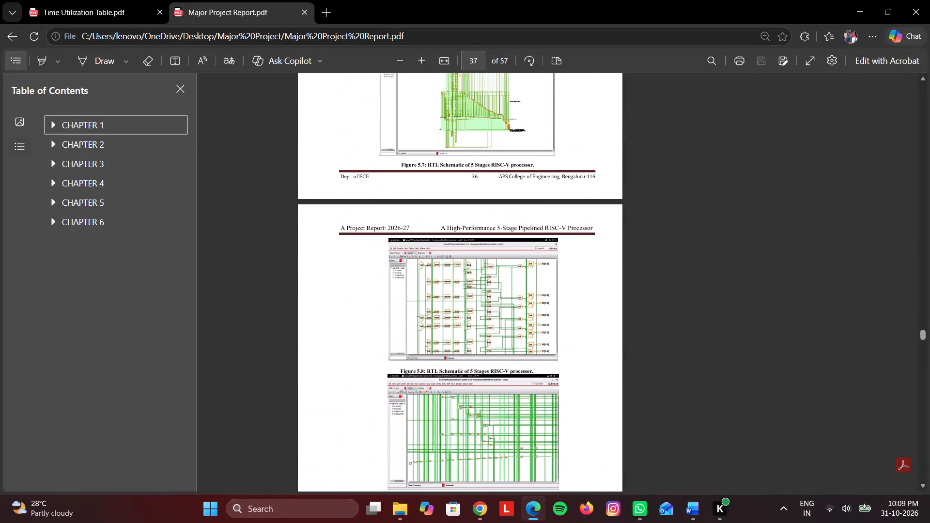
pyautogui.scroll(-2, 494, 209)
pyautogui.scroll(7, 494, 209)
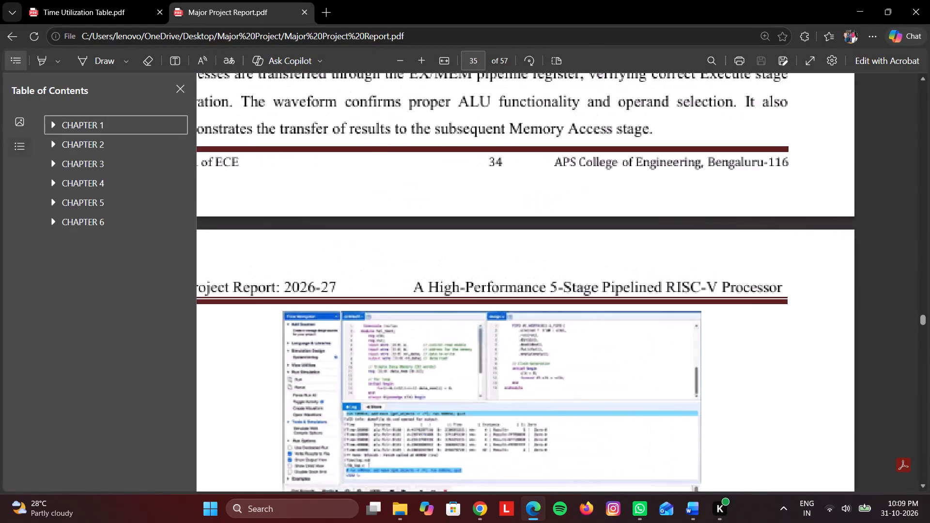
pyautogui.scroll(-3, 494, 209)
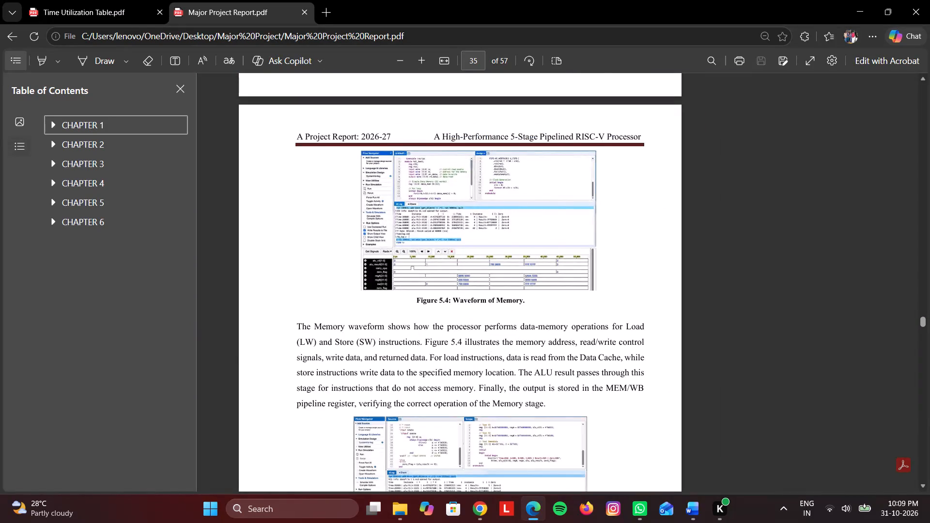
# Examine the remaining PDF pages, from the Chapter 5 results through the end of the reference list, and return to the report in Word.
pyautogui.scroll(-18, 494, 209)
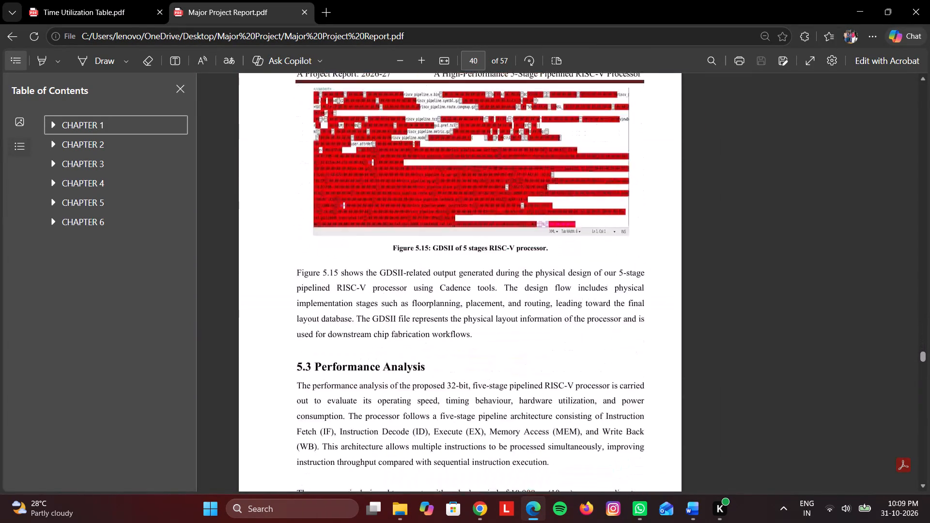
pyautogui.scroll(-9, 494, 209)
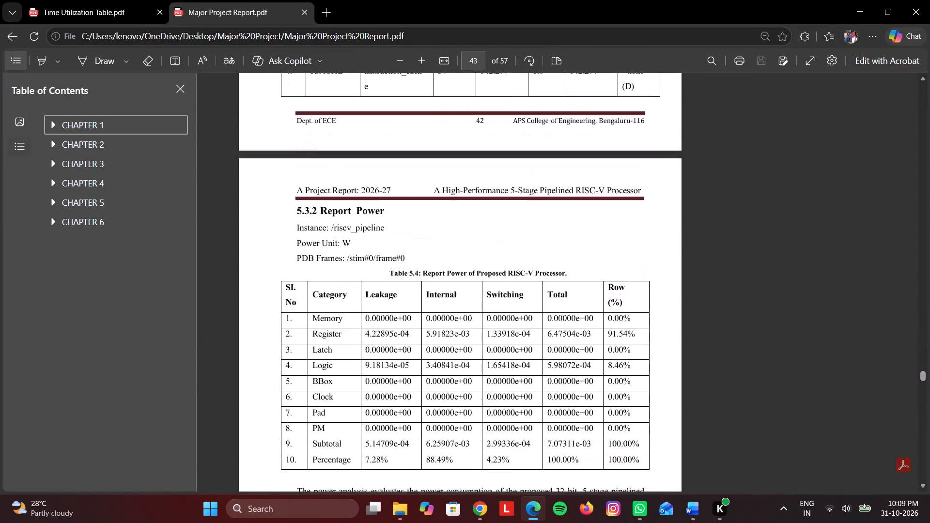
pyautogui.scroll(-19, 494, 209)
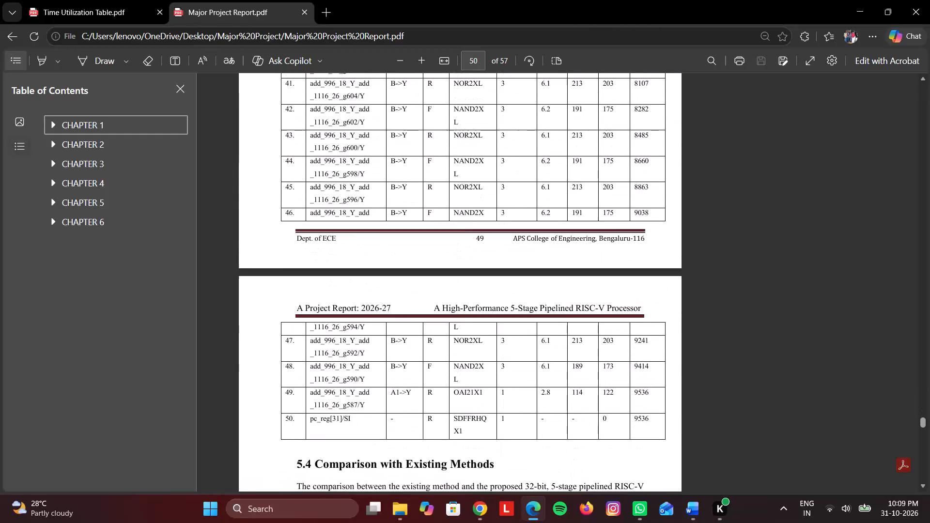
pyautogui.scroll(-5, 494, 209)
pyautogui.scroll(1, 494, 209)
pyautogui.scroll(-1, 494, 209)
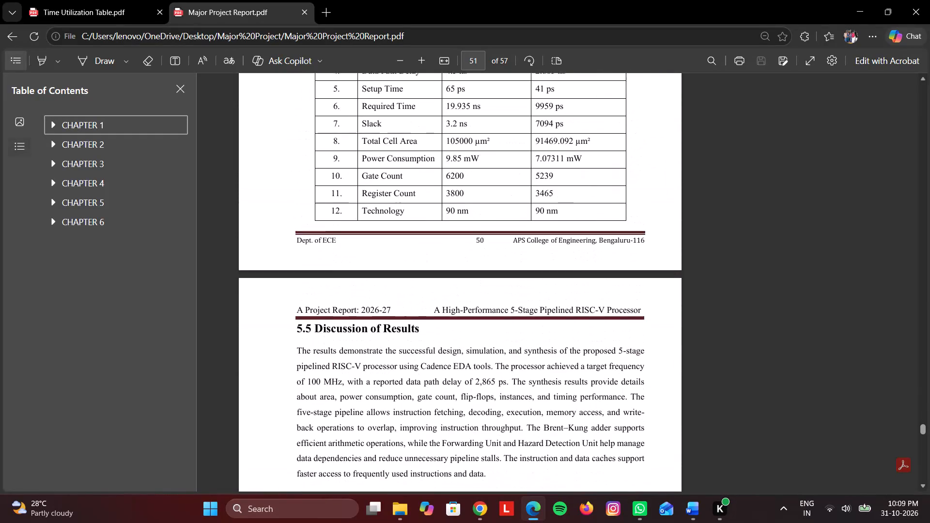
pyautogui.scroll(-9, 498, 86)
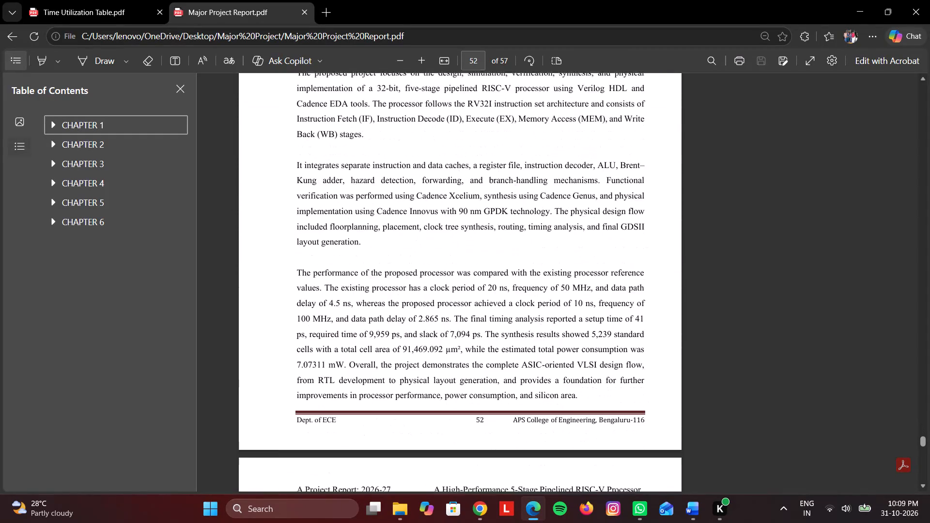
pyautogui.scroll(-3, 498, 86)
pyautogui.scroll(1, 498, 86)
pyautogui.scroll(-1, 498, 86)
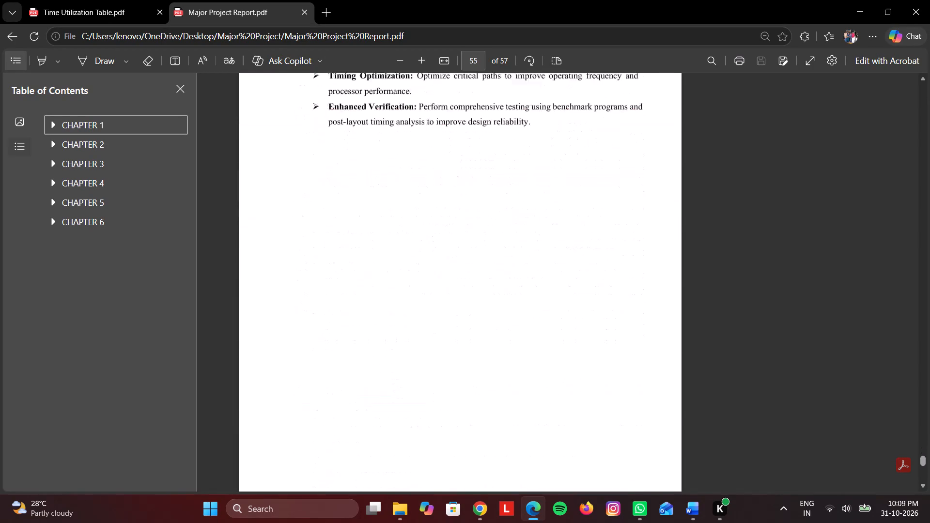
pyautogui.scroll(-1, 498, 86)
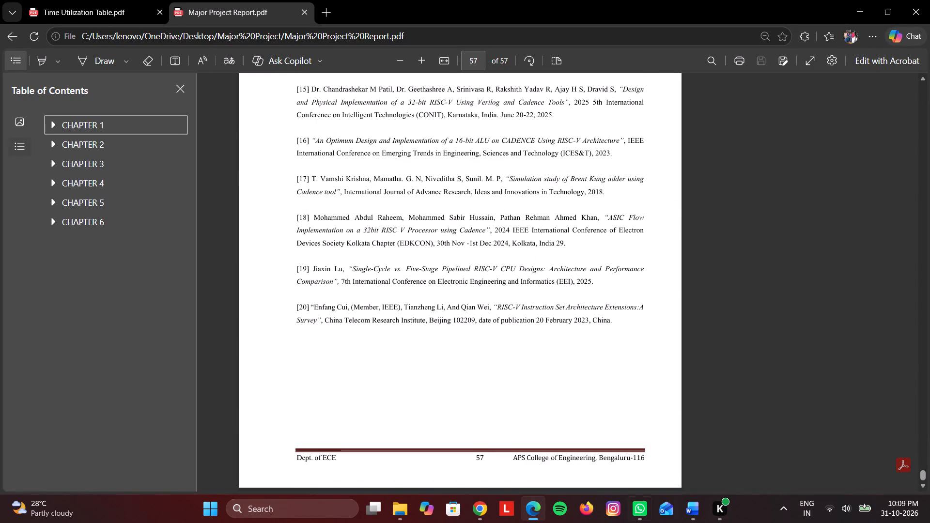
pyautogui.click(697, 515)
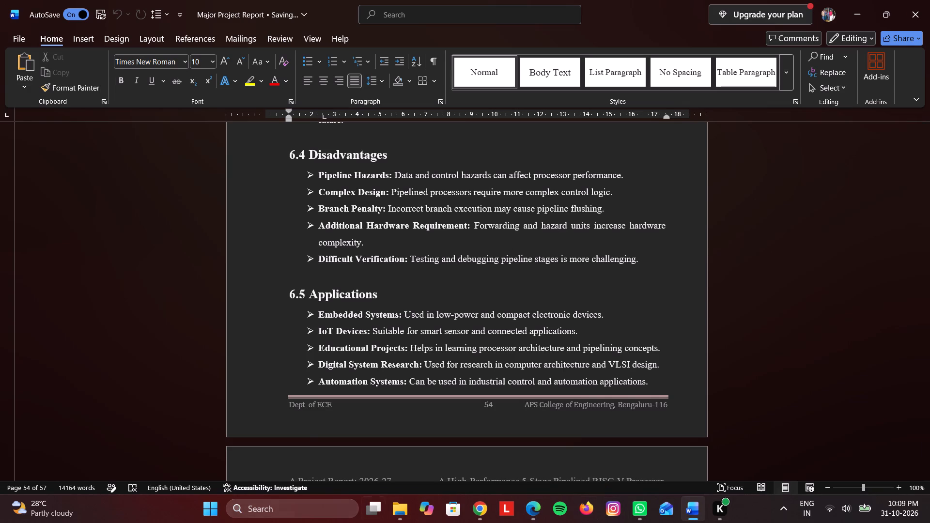
# Open the 'Major Project Abstract' Word document from the Desktop Major Project folder.
pyautogui.click(403, 507)
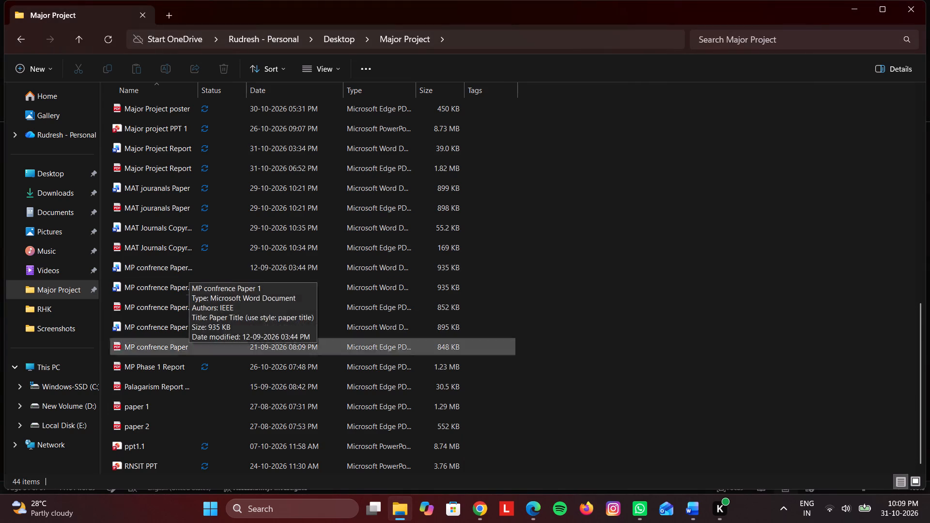
pyautogui.scroll(-2, 181, 379)
pyautogui.scroll(1, 181, 379)
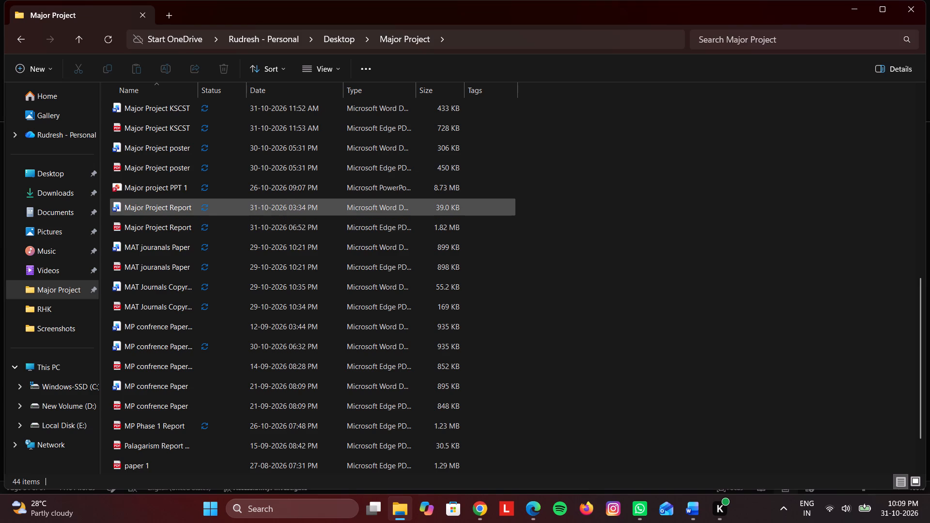
pyautogui.scroll(1, 168, 209)
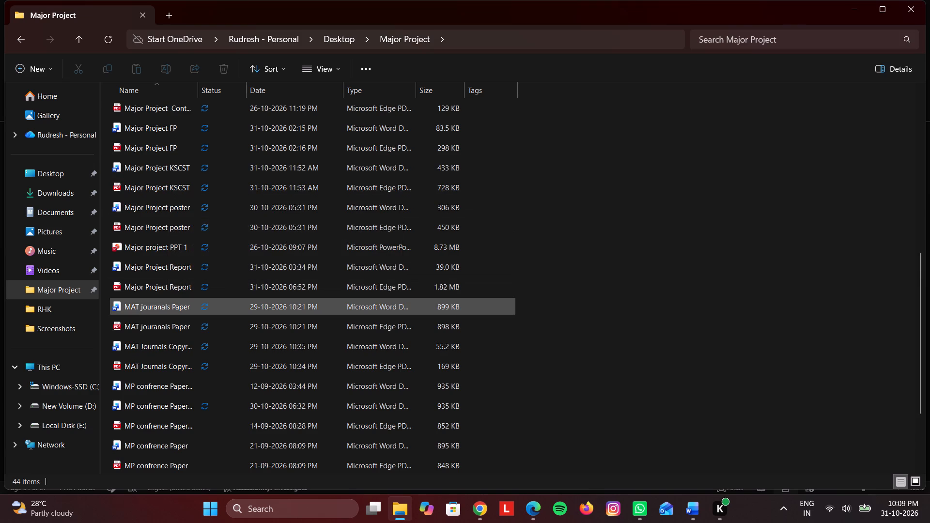
pyautogui.scroll(1, 154, 298)
pyautogui.scroll(1, 164, 243)
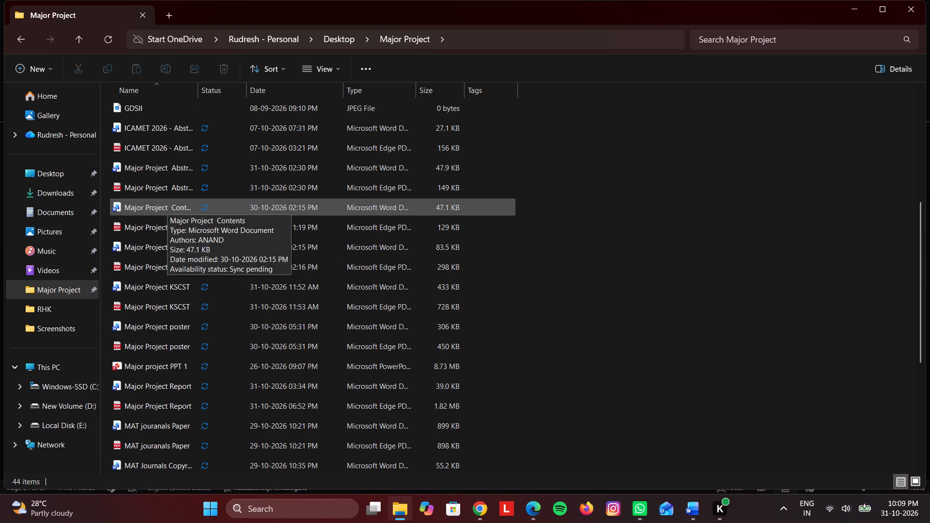
pyautogui.doubleClick(172, 170)
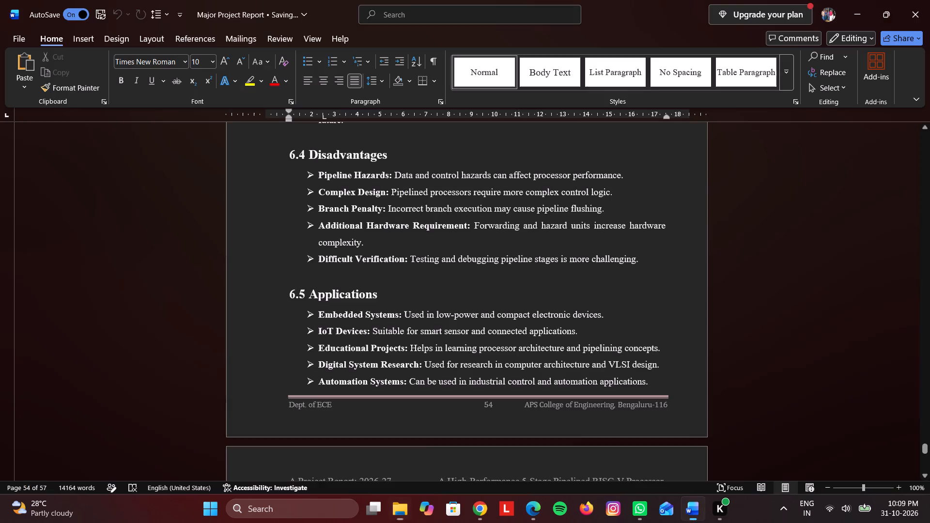
# Examine the abstract document's table of contents from Chapter 1 through the appendices and the list of figures.
pyautogui.scroll(-16, 424, 248)
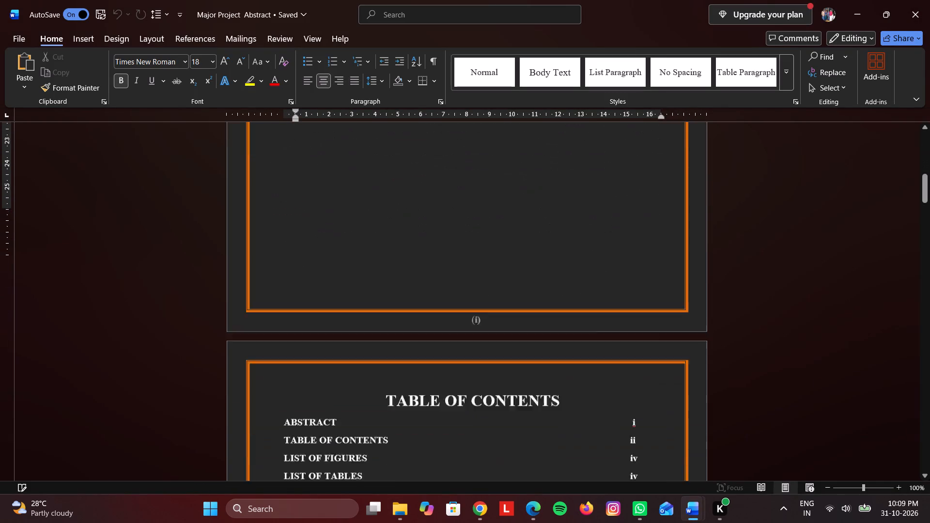
pyautogui.scroll(-14, 428, 252)
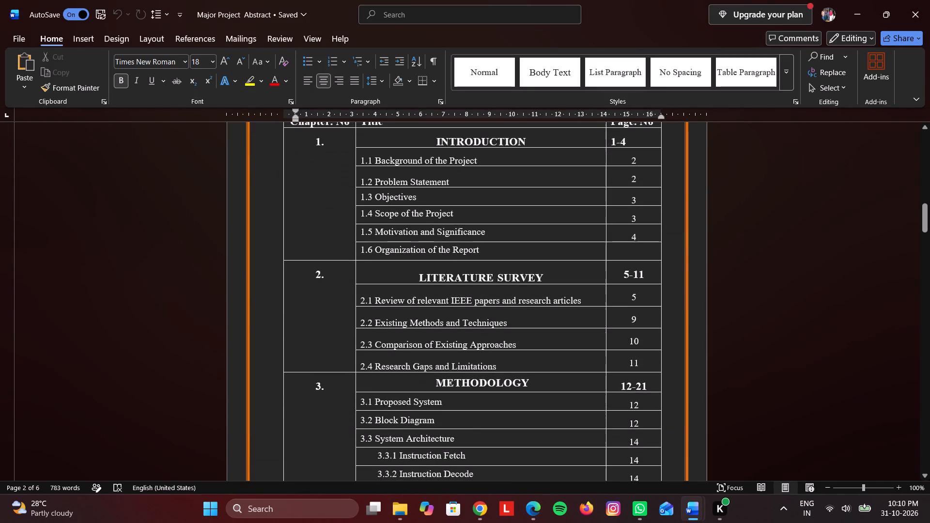
pyautogui.scroll(-12, 428, 252)
pyautogui.scroll(-10, 428, 252)
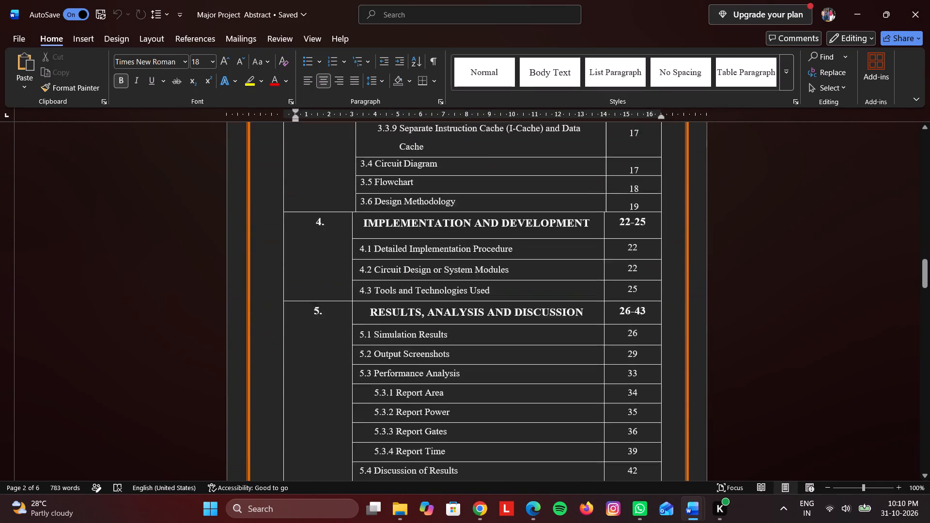
pyautogui.scroll(-18, 428, 252)
# Open the 'Major Project Contents' Word document from the Major Project folder, look over its pages and close it.
pyautogui.hotkey('alt', 'Tab')
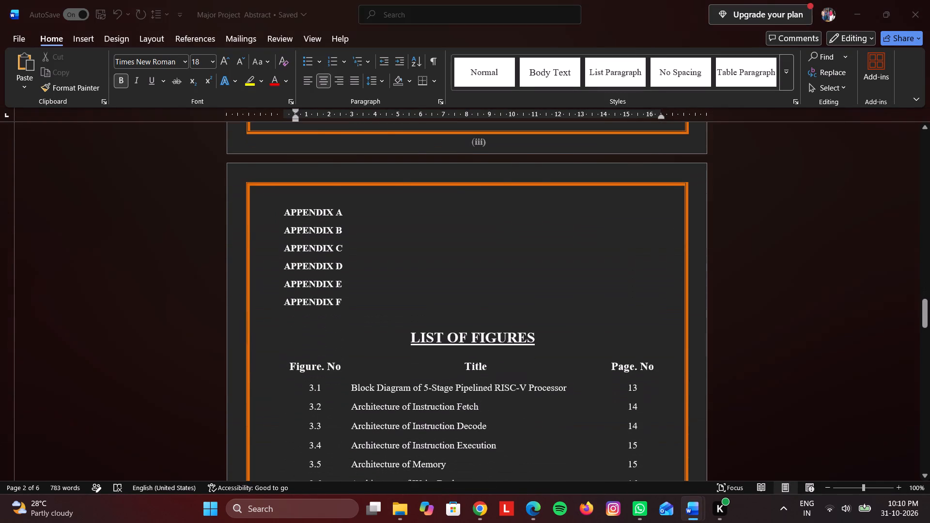
pyautogui.hotkey('alt', 'Tab')
pyautogui.hotkey('alt', 'Tab')
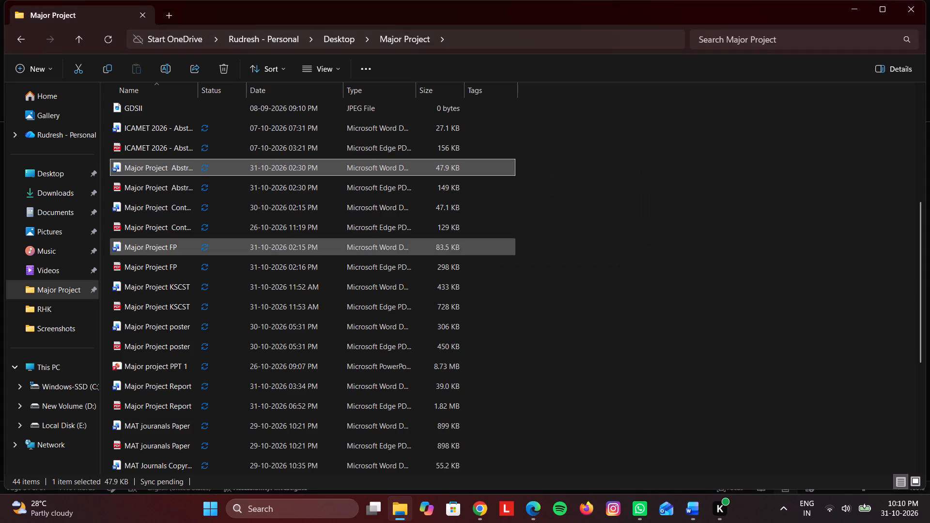
pyautogui.doubleClick(185, 213)
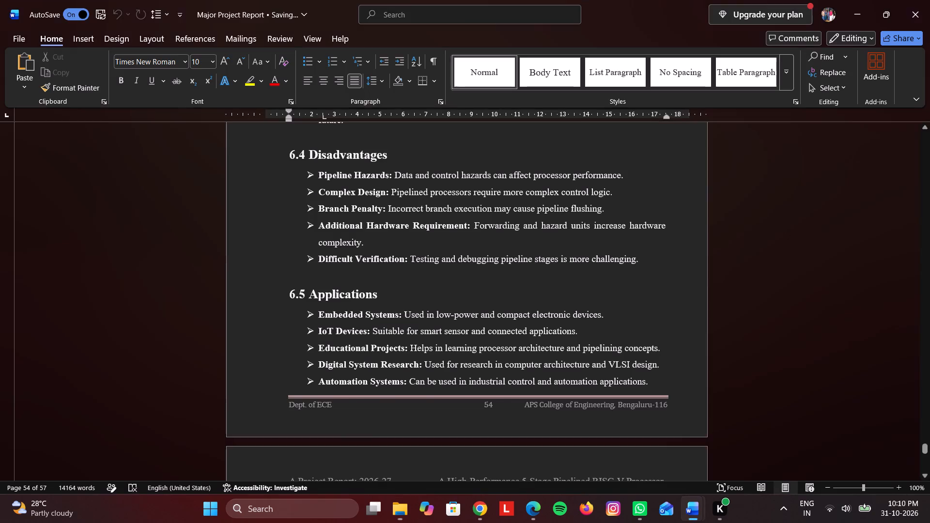
pyautogui.scroll(-14, 459, 290)
pyautogui.scroll(6, 462, 292)
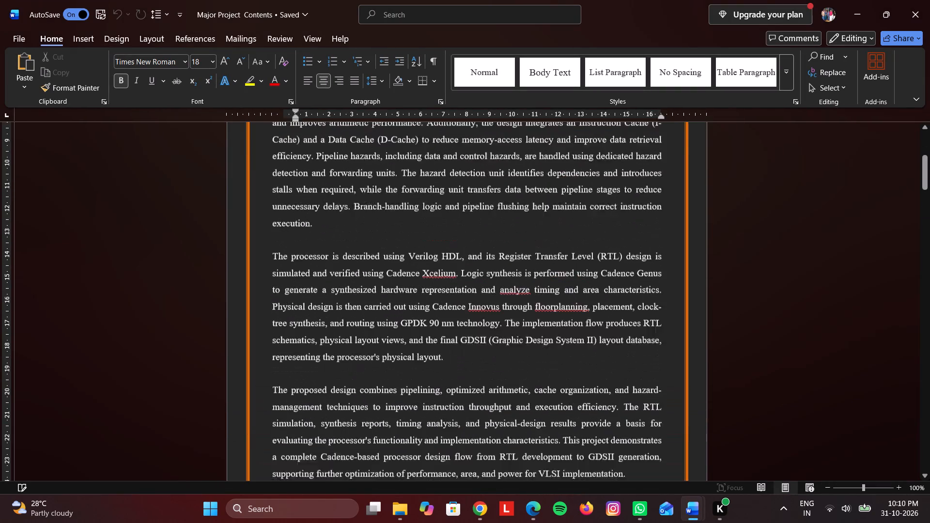
pyautogui.click(907, 10)
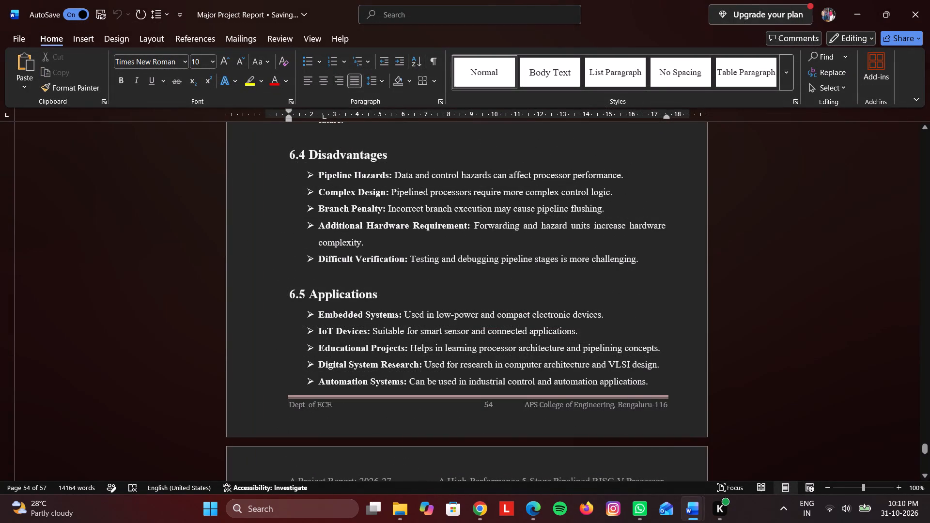
# Delete the Word and PDF versions of 'Major Project Contents' from the Major Project folder.
pyautogui.hotkey('alt', 'Tab')
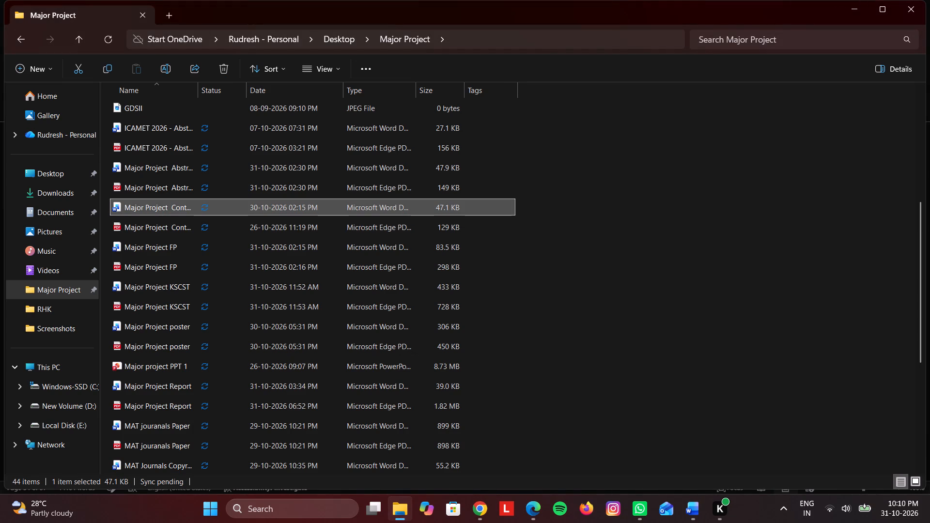
pyautogui.press('Delete')
pyautogui.click(159, 206)
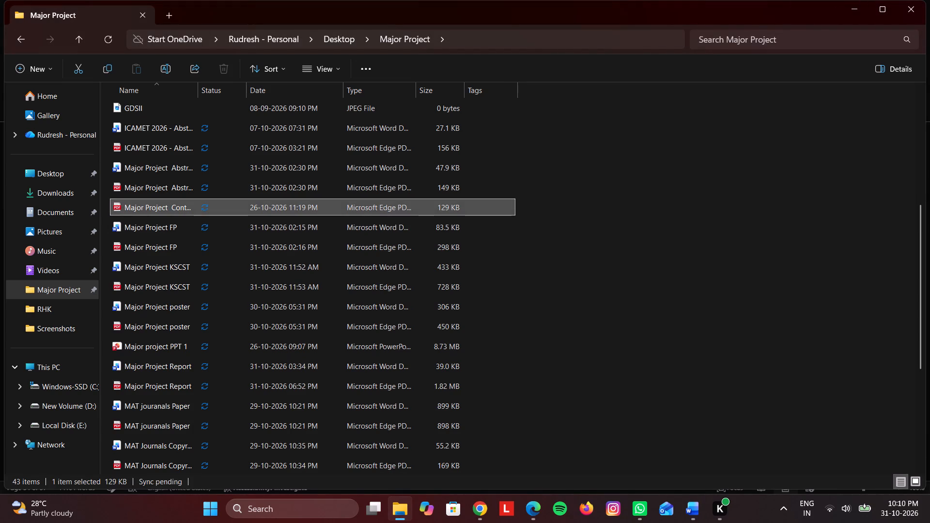
pyautogui.press('Delete')
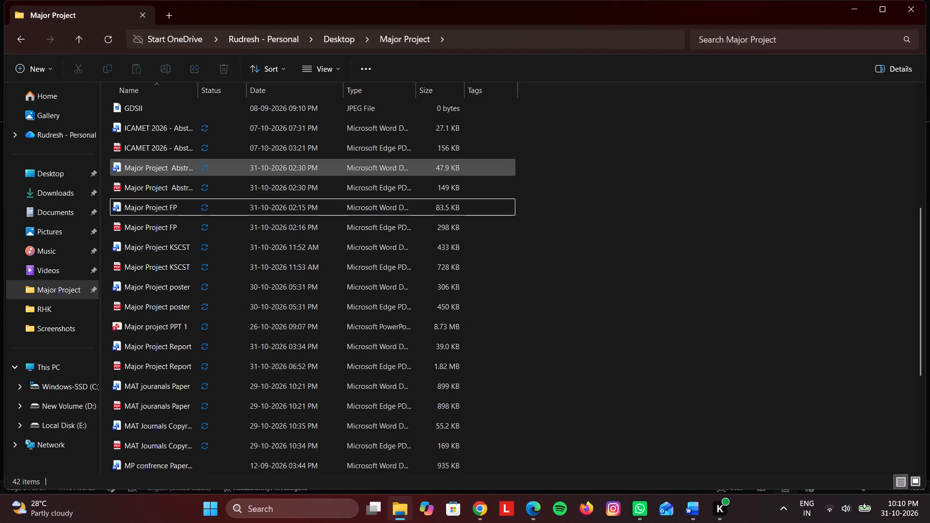
# Return to the 'Major Project Abstract' document and centre the Introduction's page range 1-4 in its table of contents.
pyautogui.doubleClick(186, 170)
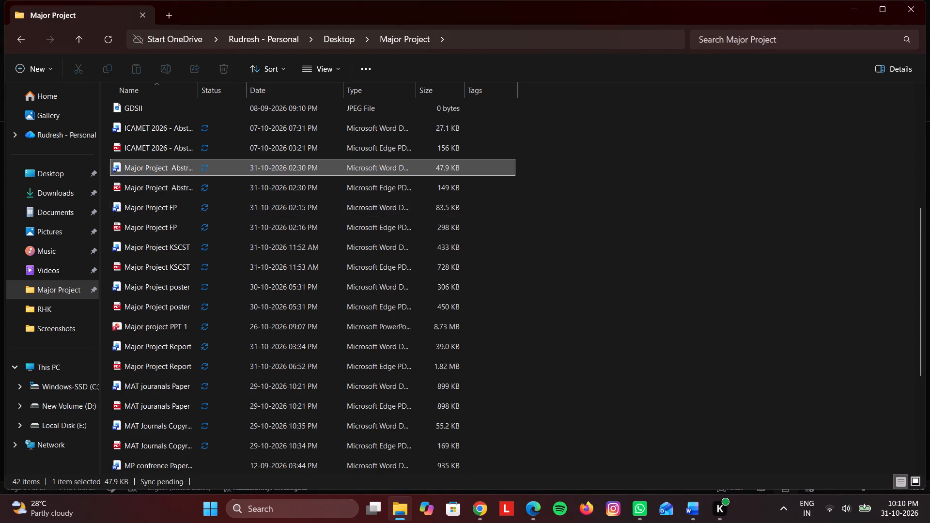
pyautogui.scroll(15, 721, 257)
pyautogui.scroll(-6, 717, 254)
pyautogui.scroll(5, 717, 254)
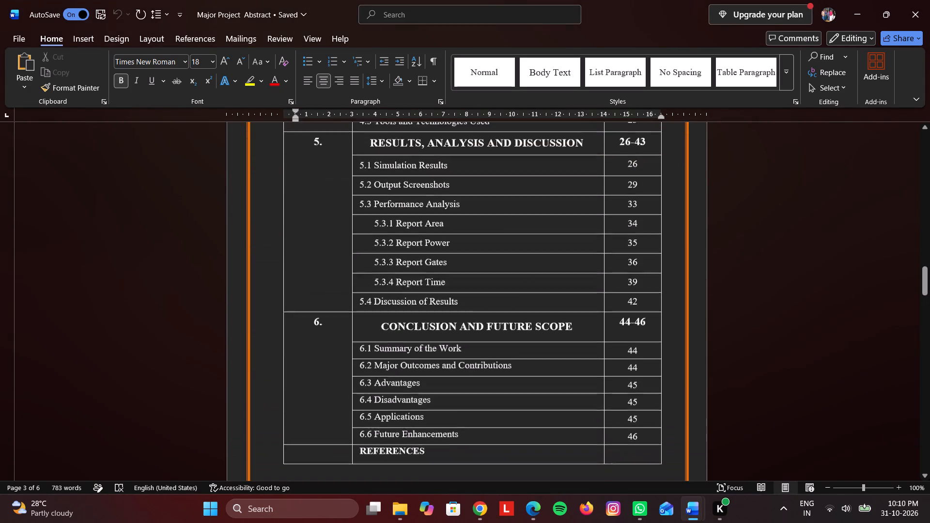
pyautogui.scroll(16, 717, 254)
pyautogui.scroll(8, 717, 254)
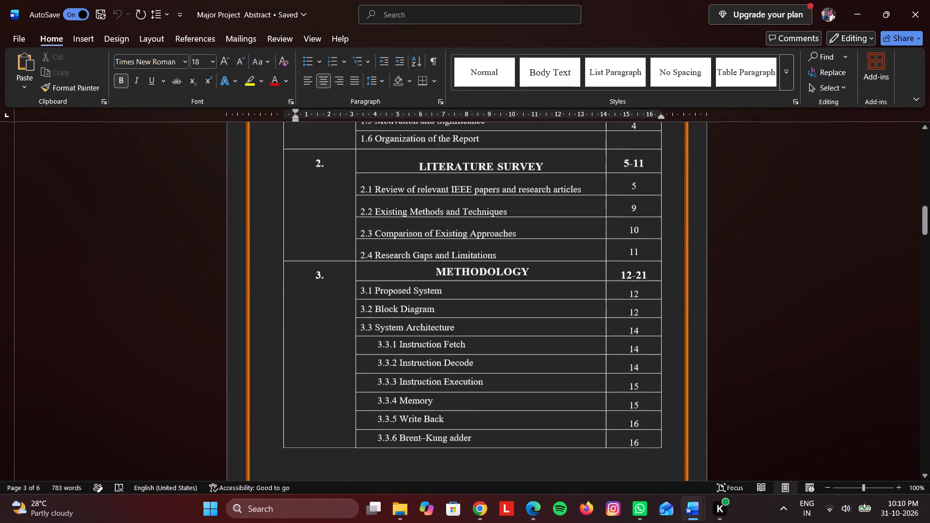
pyautogui.scroll(12, 717, 254)
pyautogui.scroll(-5, 717, 254)
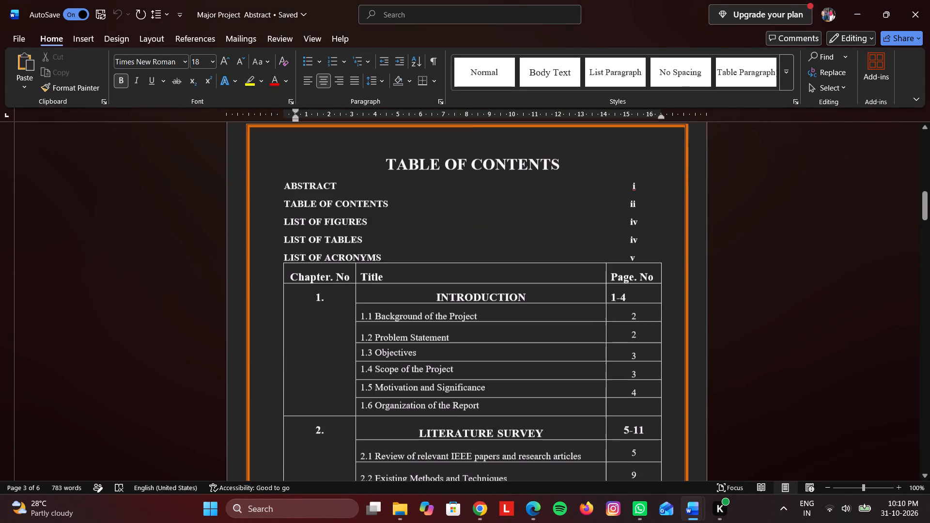
pyautogui.click(621, 289)
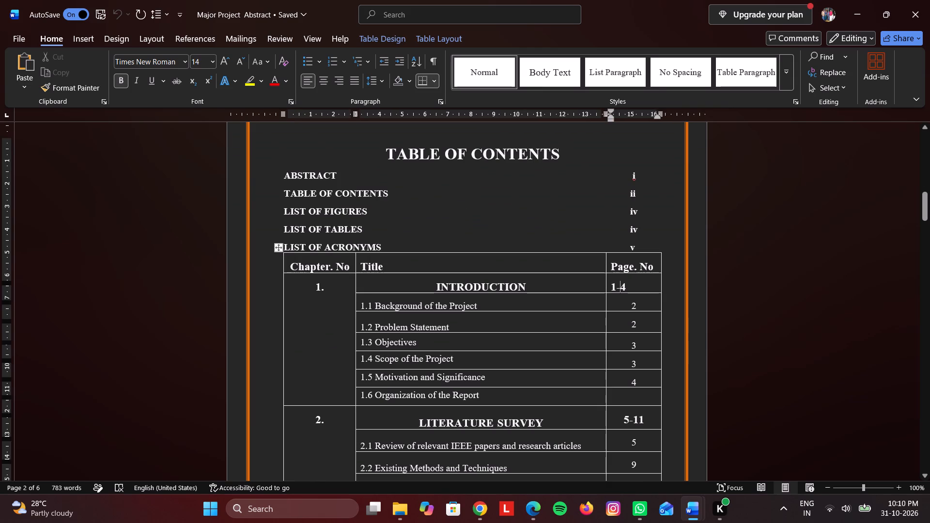
pyautogui.click(324, 74)
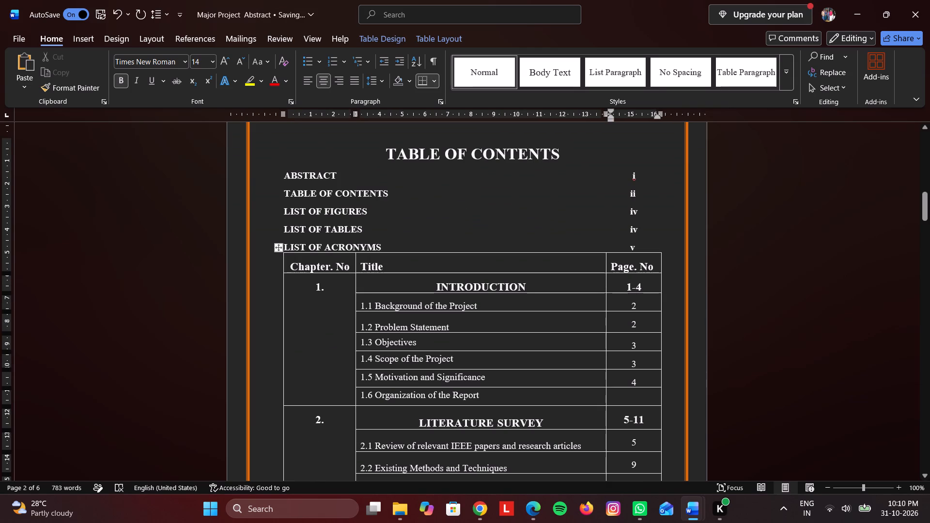
# Arrange the abstract document and the Major Project Report side by side, with the contents table's page-number column fully in view.
pyautogui.scroll(-2, 472, 335)
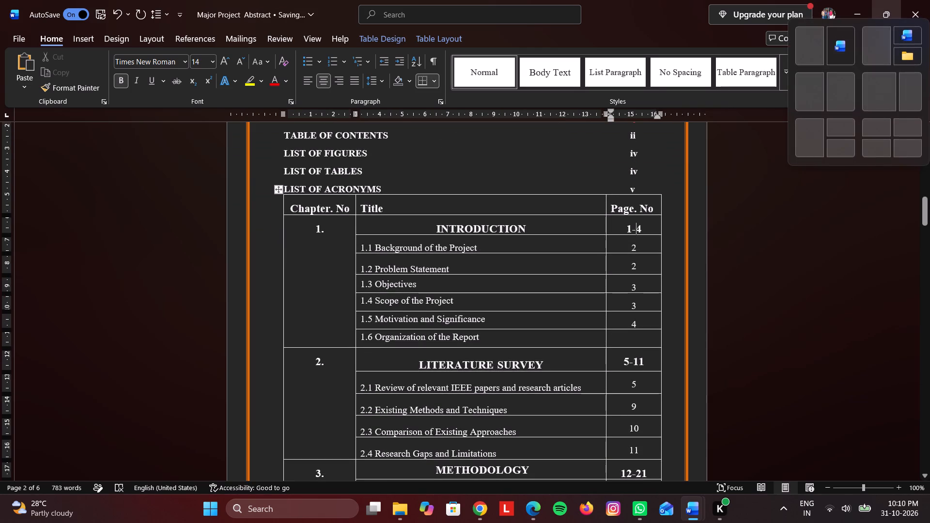
pyautogui.click(851, 42)
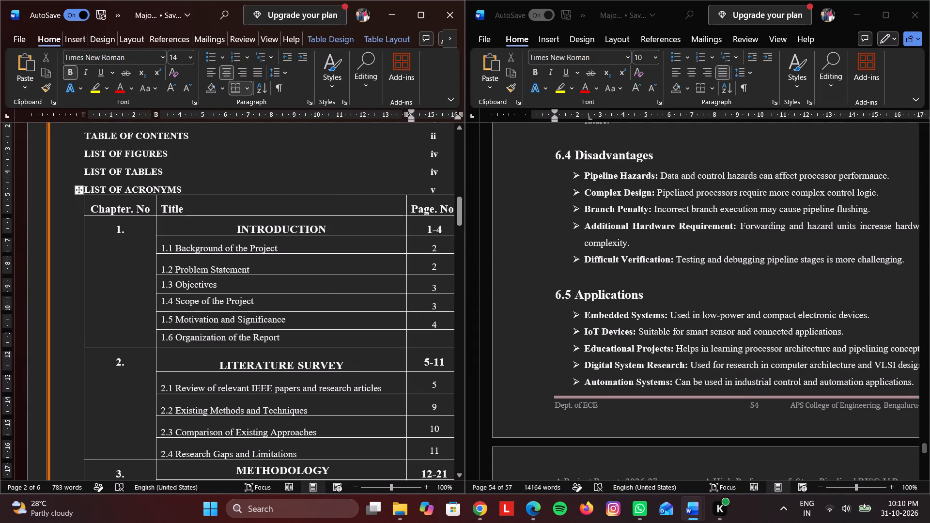
pyautogui.click(361, 372)
pyautogui.moveTo(338, 336); pyautogui.dragTo(324, 333)
pyautogui.press('Right')
pyautogui.press('Right')
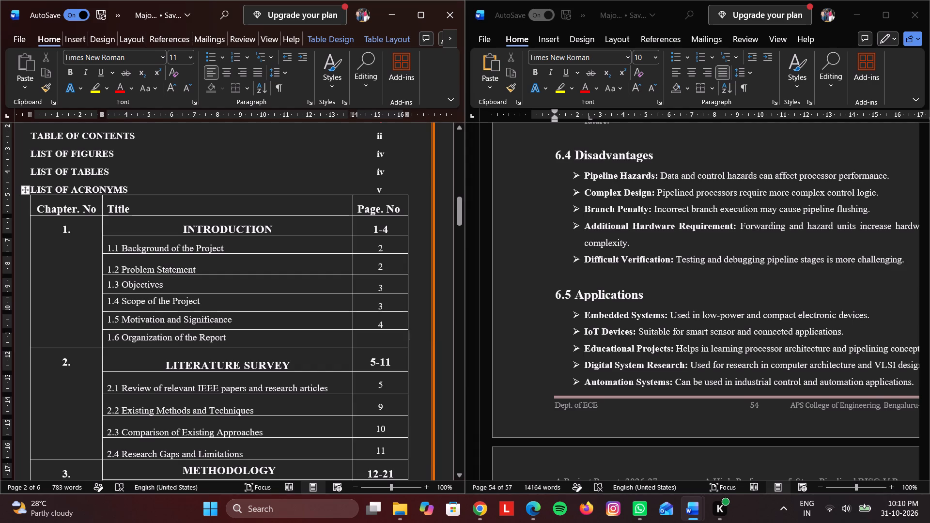
pyautogui.moveTo(248, 167); pyautogui.dragTo(259, 168)
pyautogui.click(259, 168)
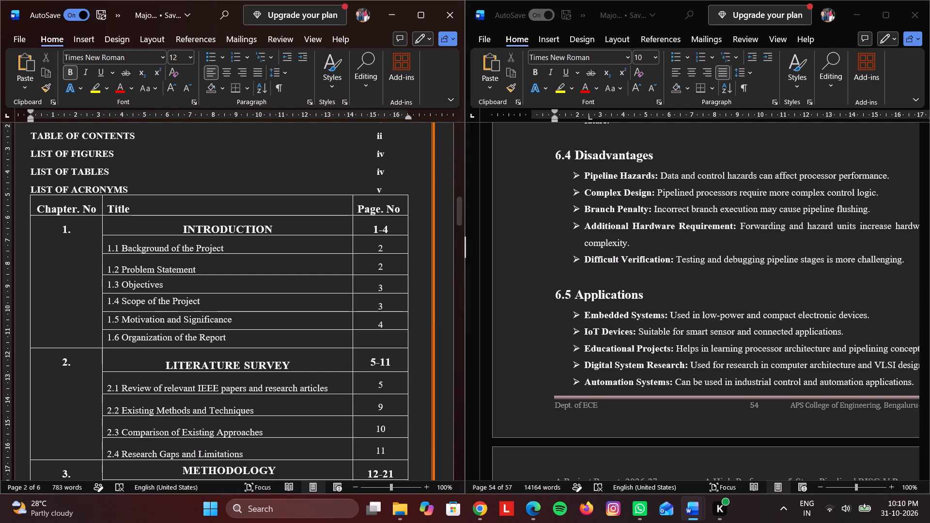
# Look through the contents table and the report's pages, ending at the Chapter 1 Introduction page for comparison with the listed page numbers.
pyautogui.scroll(-6, 441, 276)
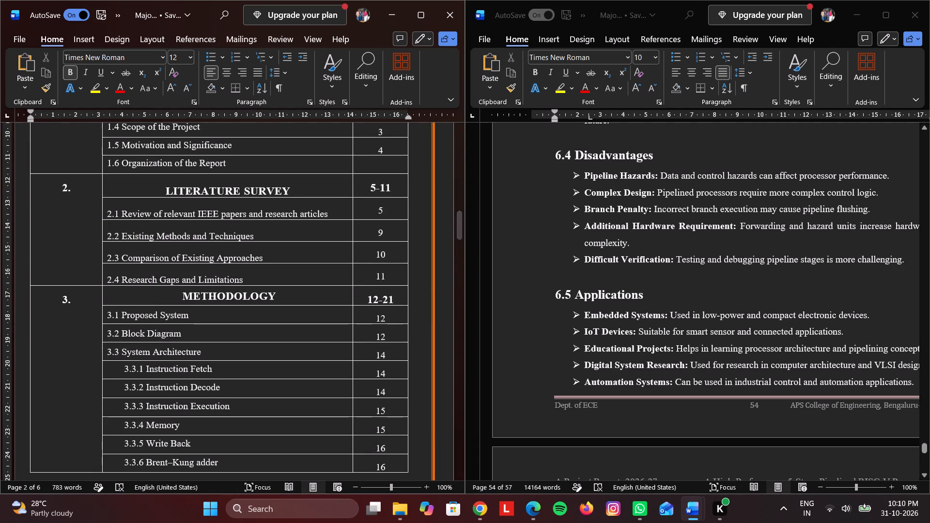
pyautogui.scroll(3, 705, 309)
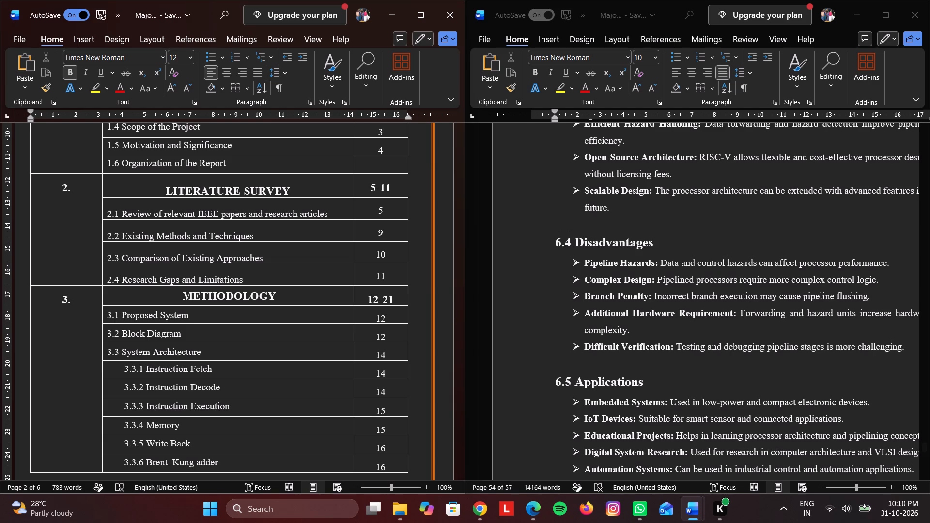
pyautogui.scroll(15, 929, 414)
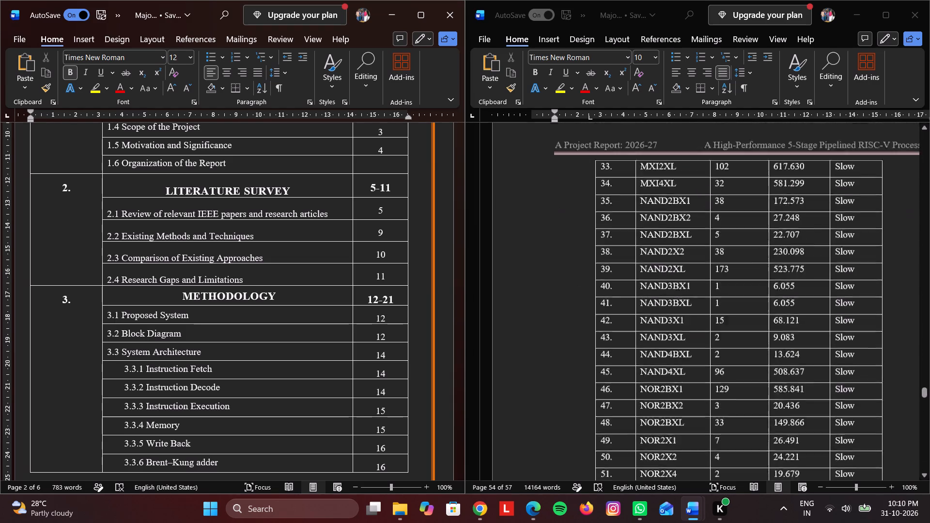
pyautogui.scroll(16, 827, 366)
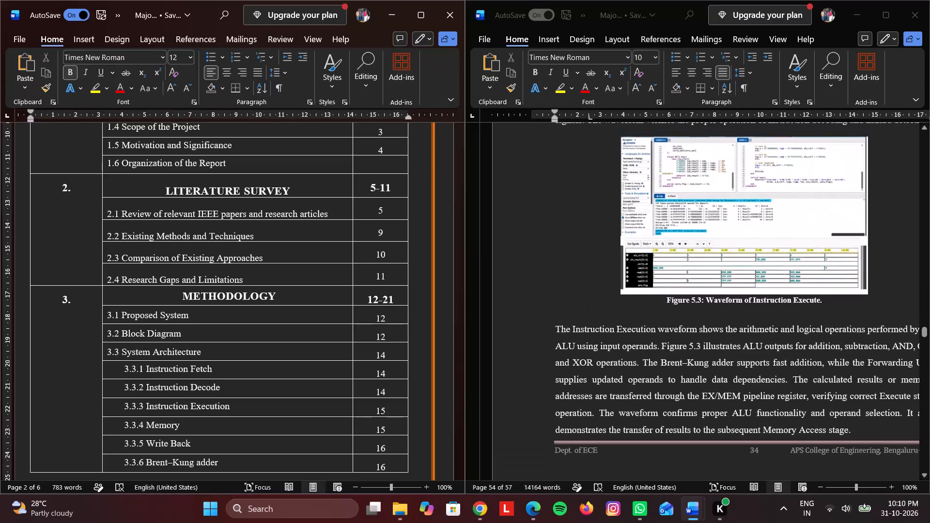
pyautogui.scroll(-20, 827, 366)
pyautogui.scroll(-14, 827, 366)
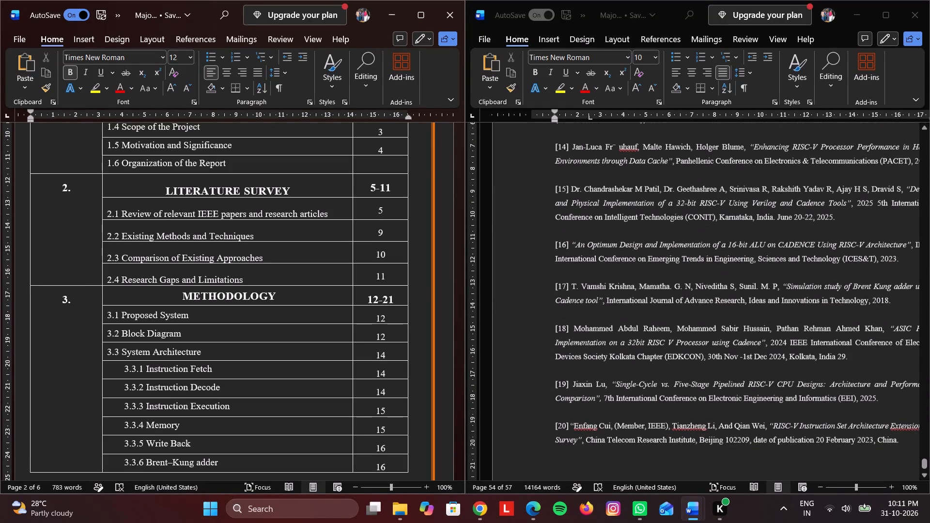
pyautogui.scroll(-1, 827, 366)
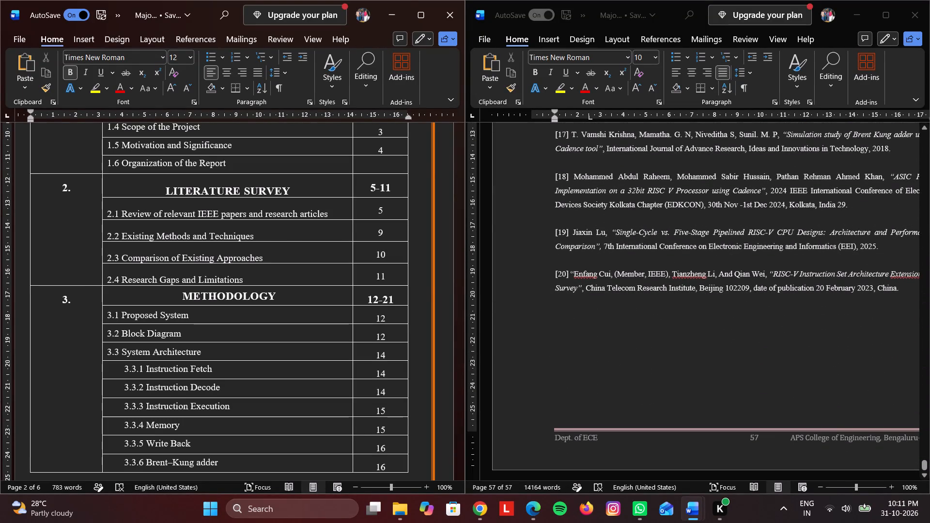
pyautogui.scroll(20, 827, 366)
pyautogui.scroll(20, 827, 366)
pyautogui.scroll(2, 827, 366)
pyautogui.scroll(20, 827, 366)
pyautogui.scroll(5, 827, 366)
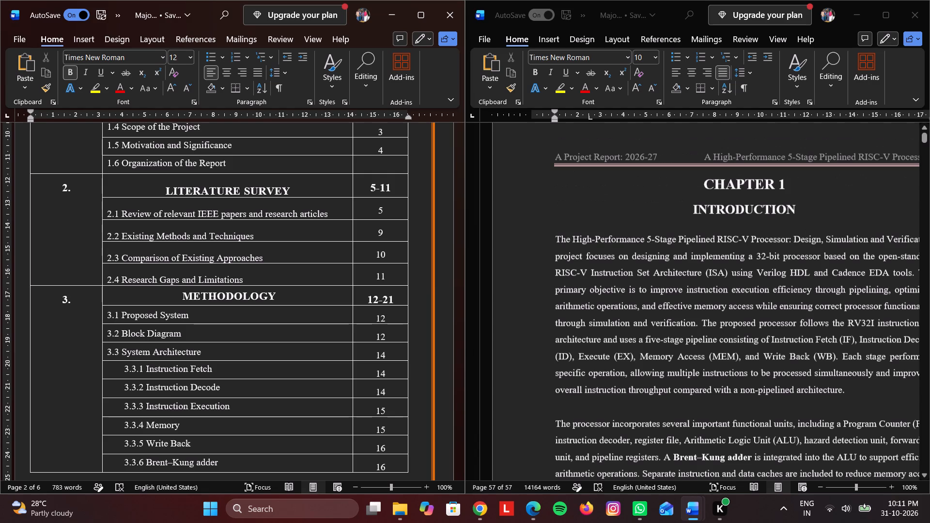
pyautogui.hscroll(-1, 807, 393)
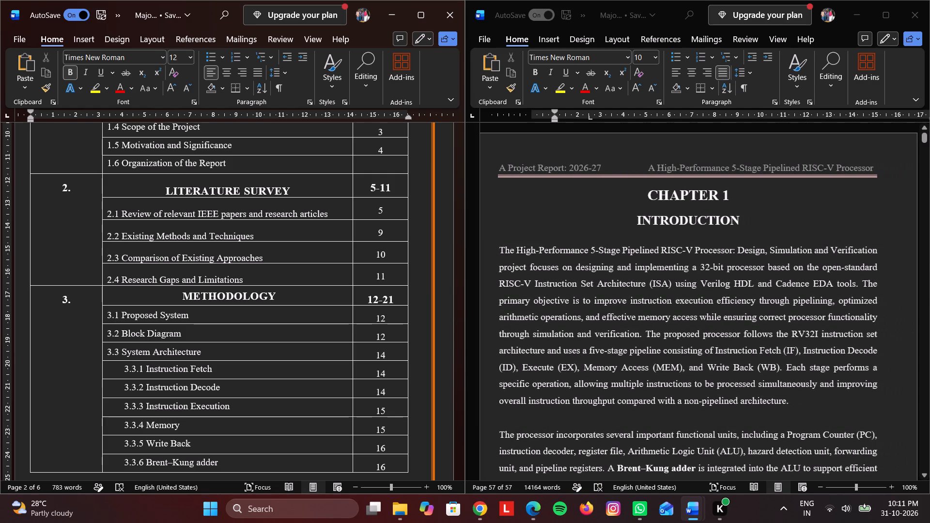
# Look through the report's Chapter 1 pages from the introduction onward, comparing section locations with the contents table's page numbers.
pyautogui.hscroll(-1, 807, 393)
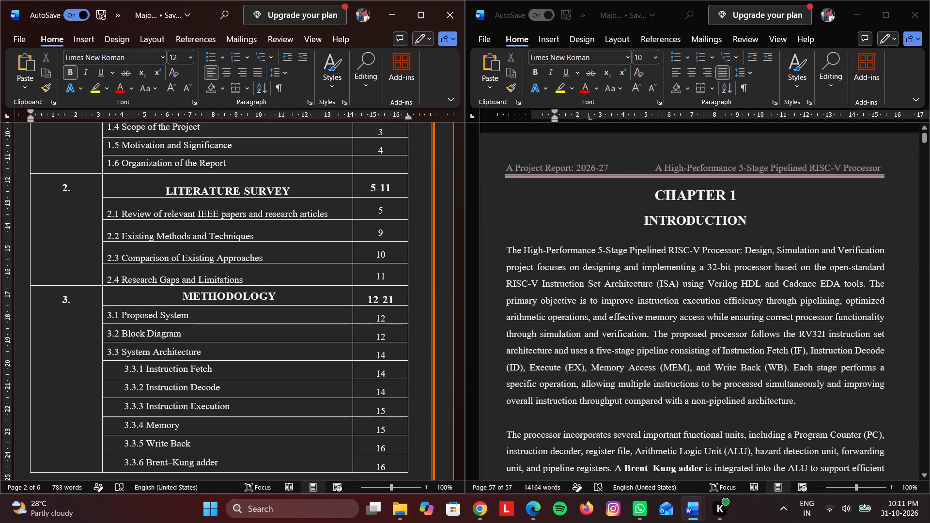
pyautogui.hscroll(1, 347, 398)
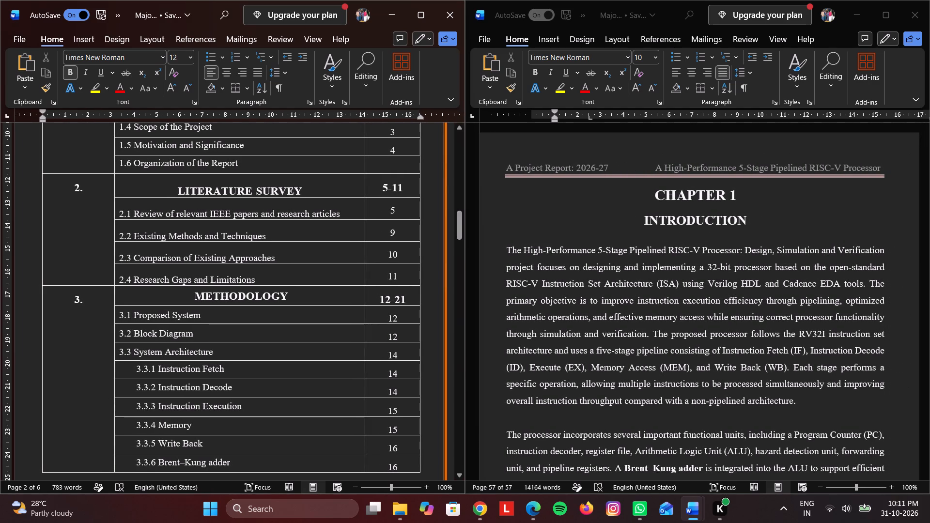
pyautogui.scroll(1, 361, 318)
pyautogui.rightClick(361, 318)
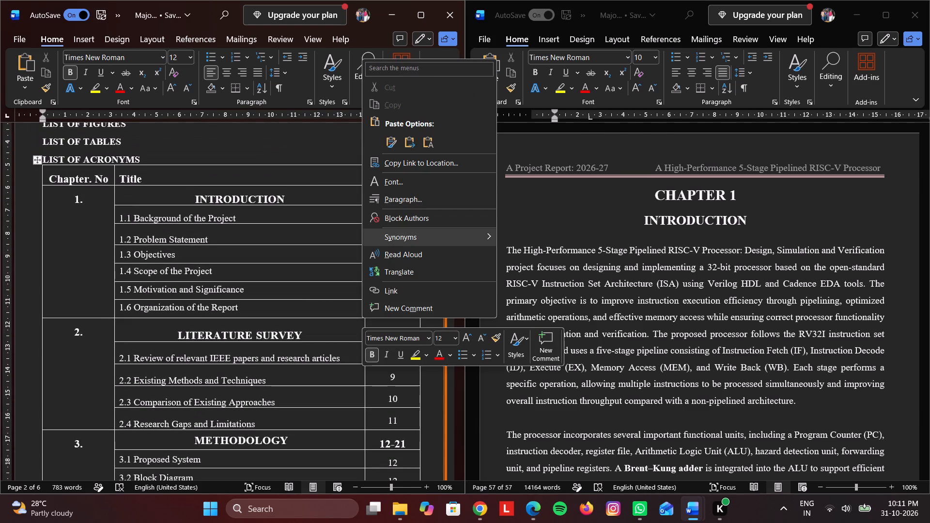
pyautogui.click(558, 193)
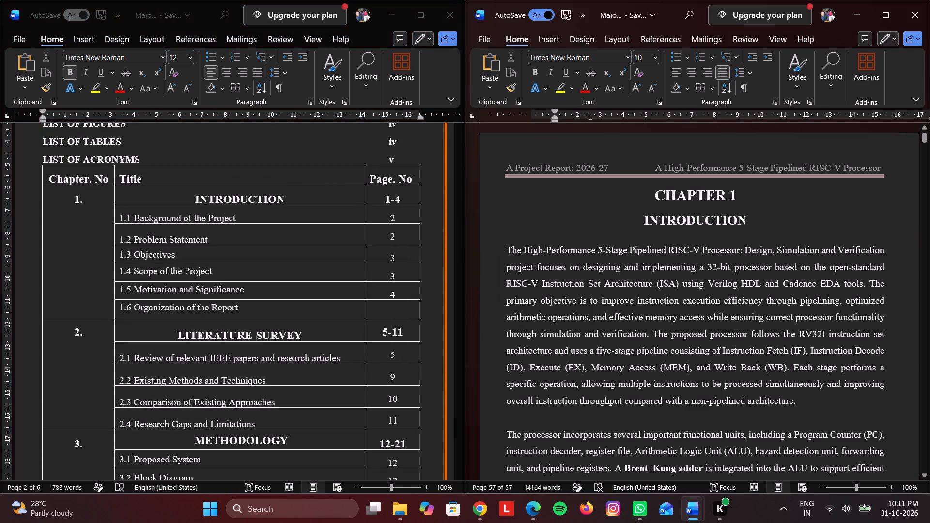
pyautogui.scroll(-4, 644, 244)
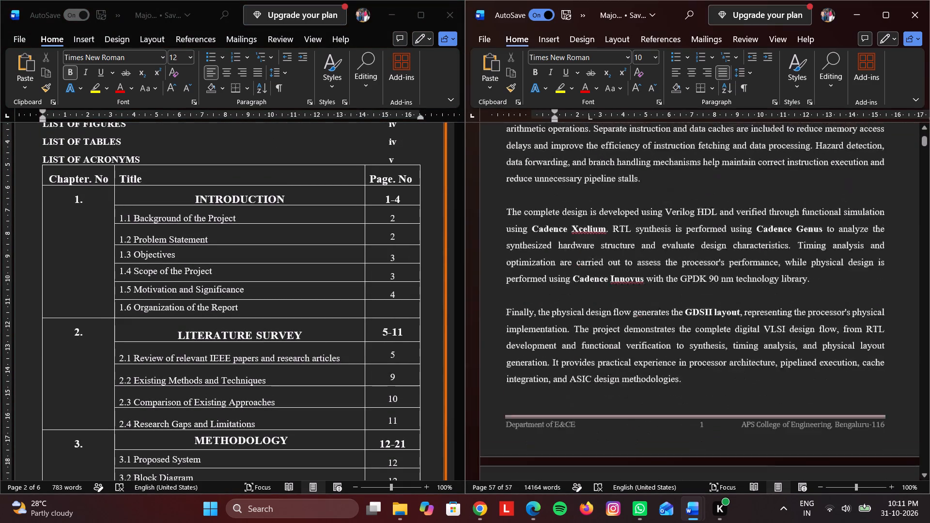
pyautogui.scroll(-6, 644, 244)
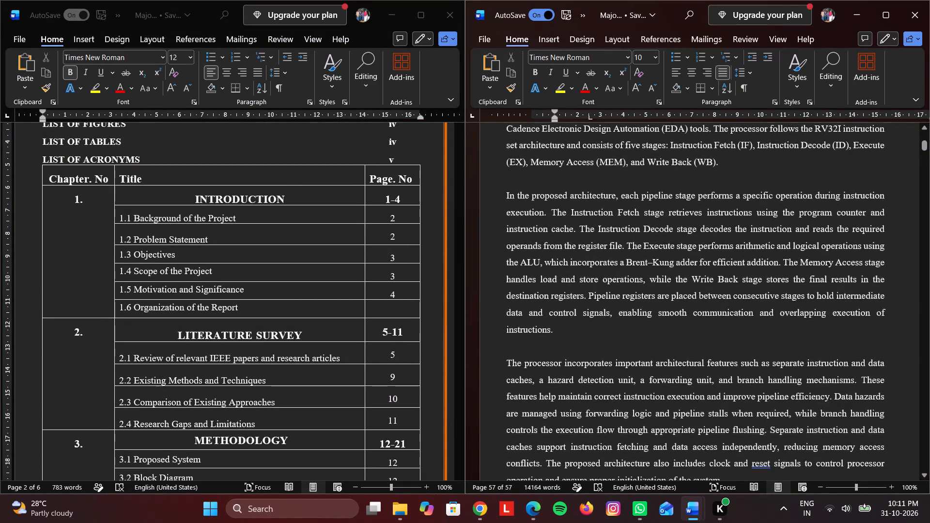
pyautogui.scroll(-3, 644, 244)
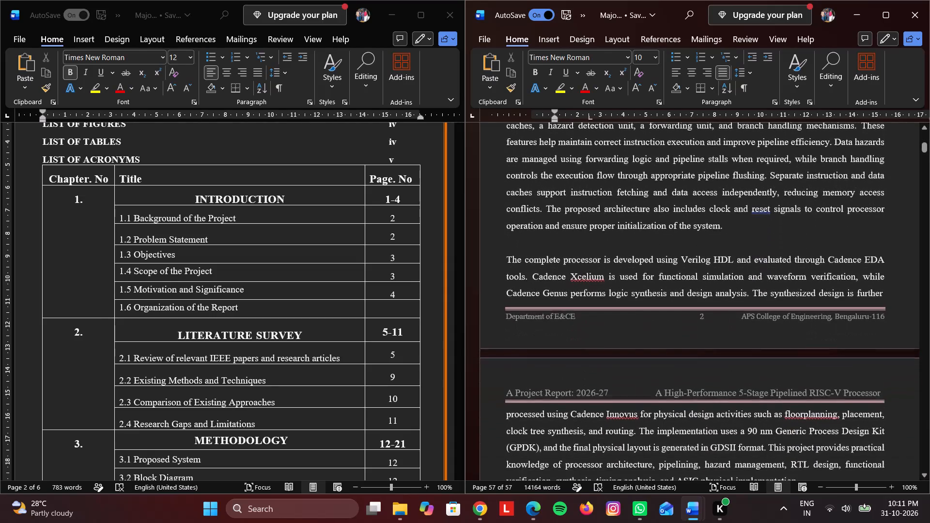
pyautogui.scroll(-5, 644, 244)
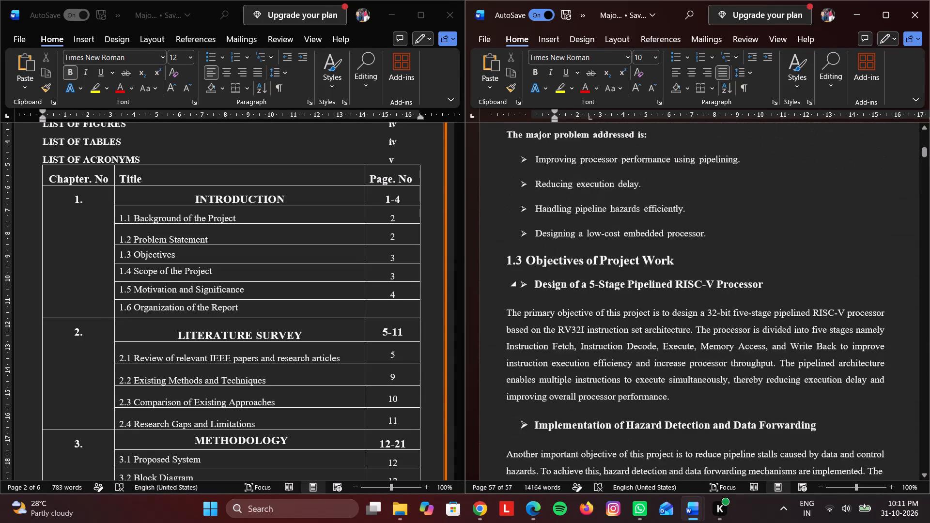
pyautogui.scroll(-2, 644, 244)
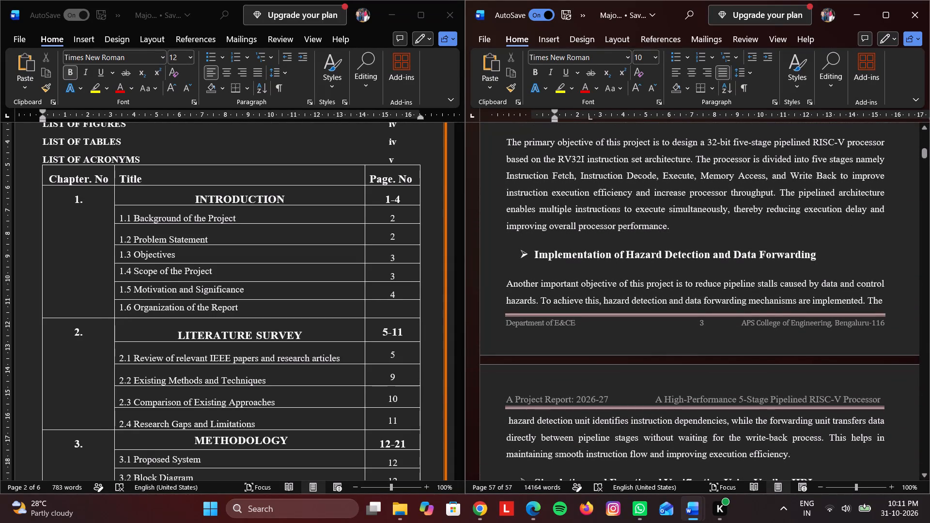
# Check where section 1.2 falls in the report and set the page number of 1.2 Problem Statement to 3 in the contents table.
pyautogui.scroll(1, 696, 282)
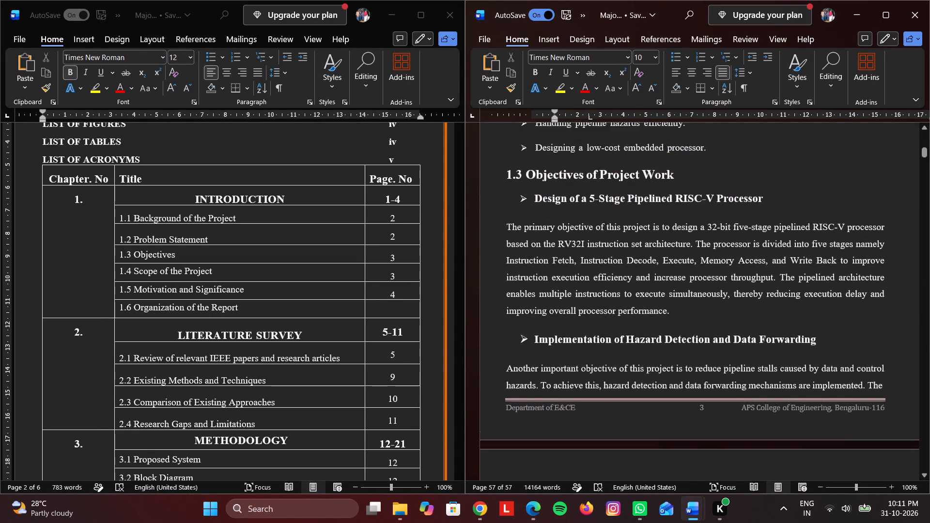
pyautogui.scroll(3, 696, 282)
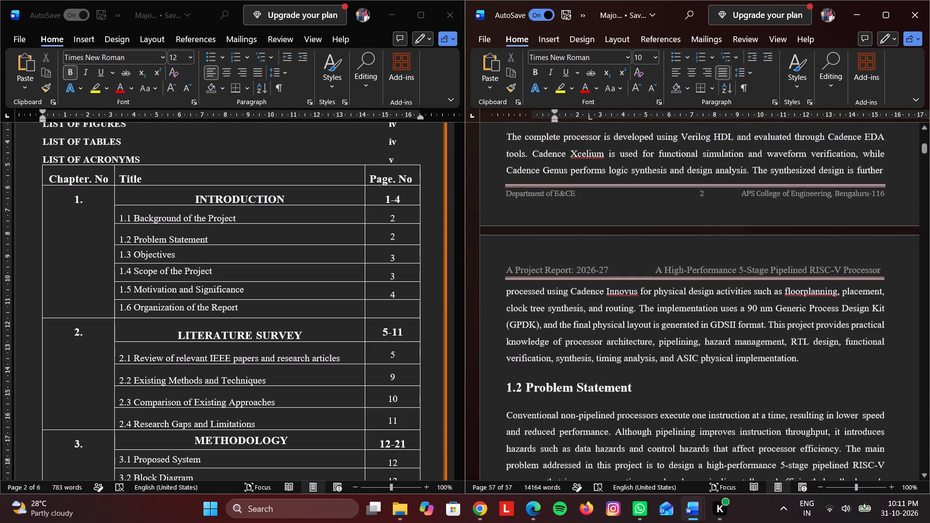
pyautogui.scroll(-2, 696, 279)
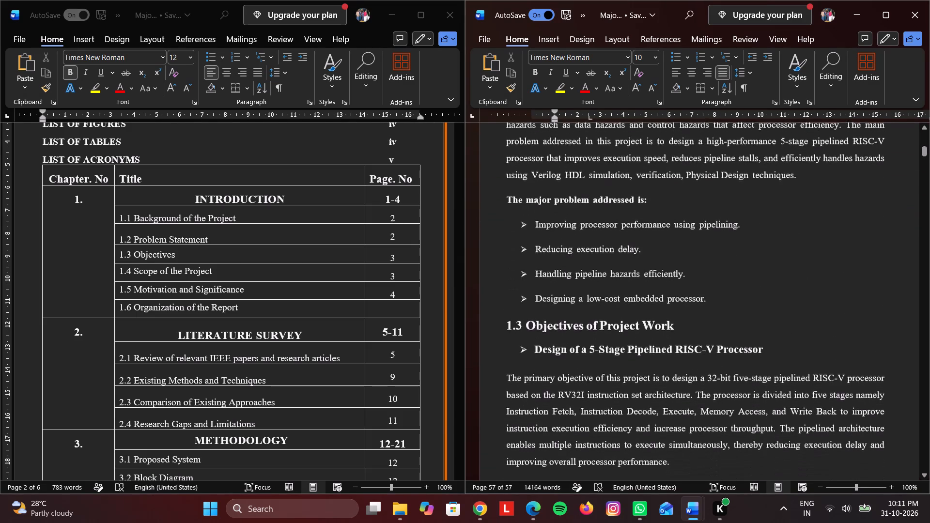
pyautogui.scroll(-2, 695, 282)
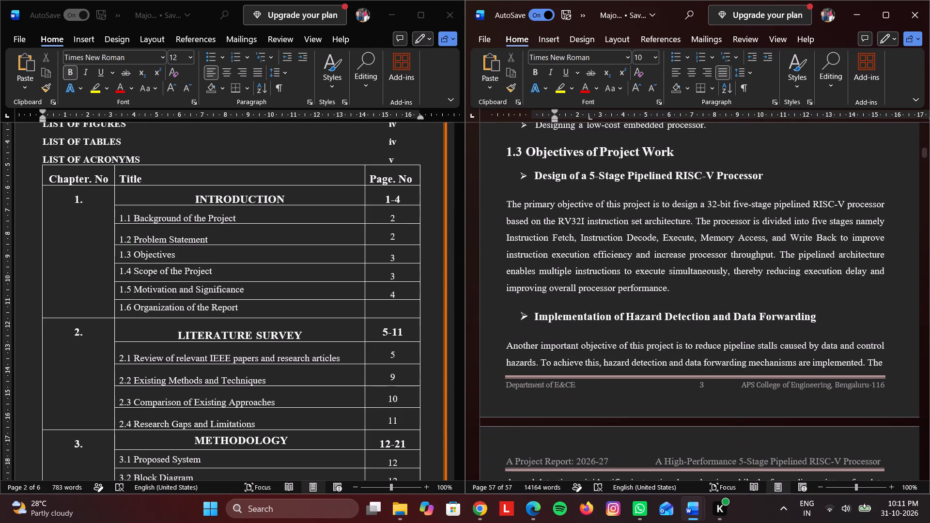
pyautogui.click(394, 233)
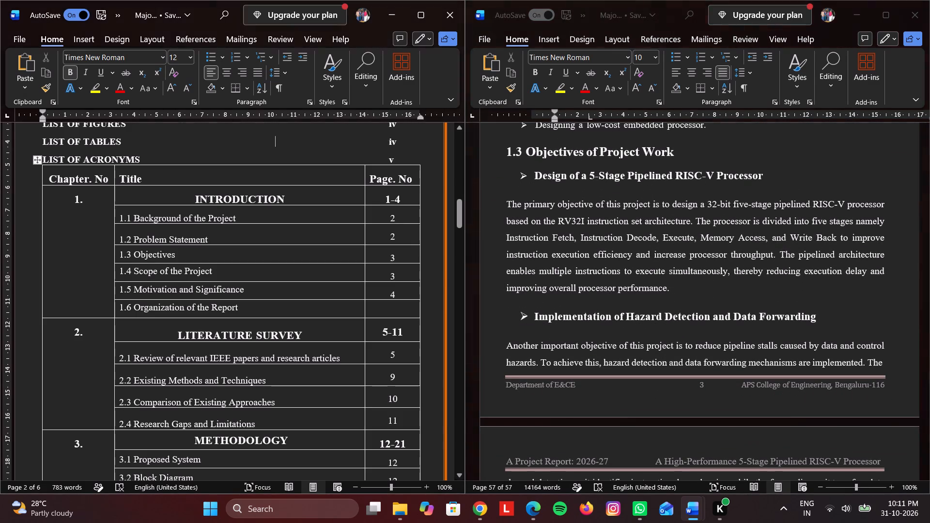
pyautogui.click(399, 238)
pyautogui.press('BackSpace')
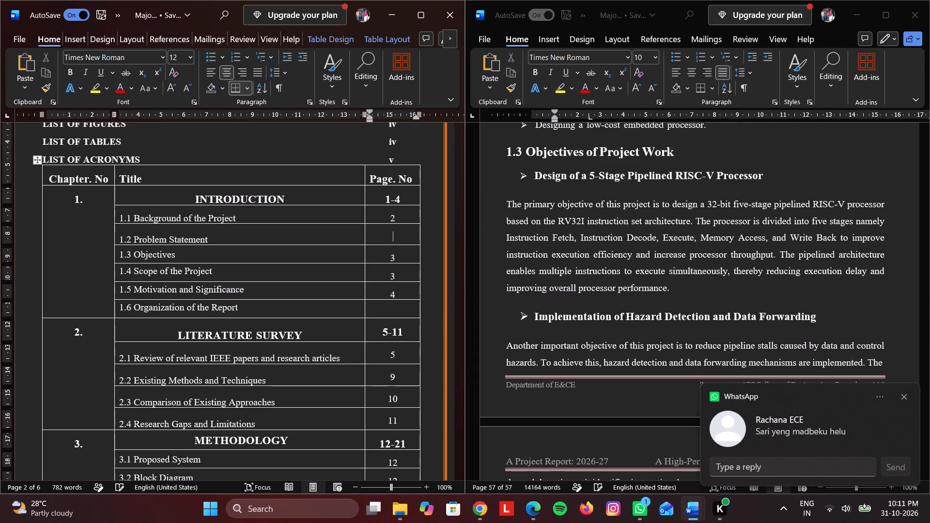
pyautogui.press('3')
# Look back through the report from section 1.3 Objectives past 1.2 Problem Statement to the Background pages, checking their page numbers.
pyautogui.scroll(3, 764, 197)
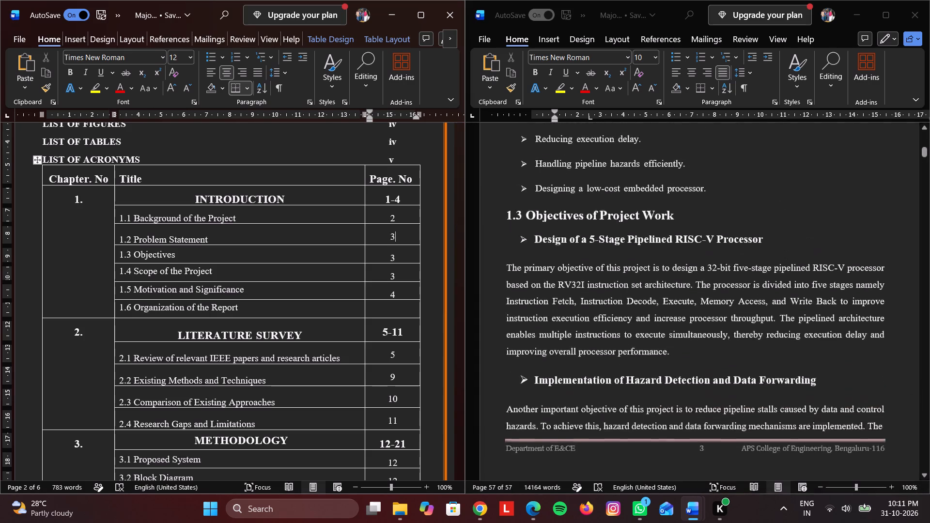
pyautogui.scroll(9, 764, 197)
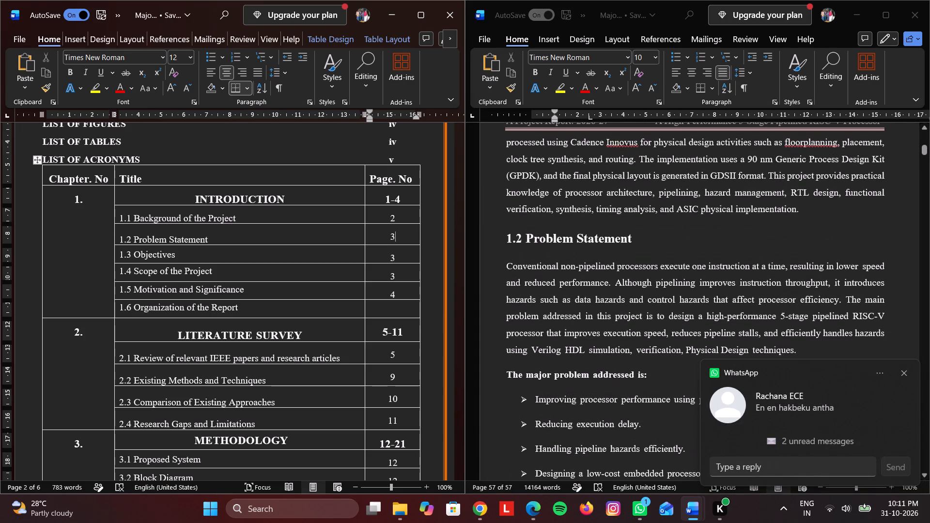
pyautogui.scroll(12, 764, 197)
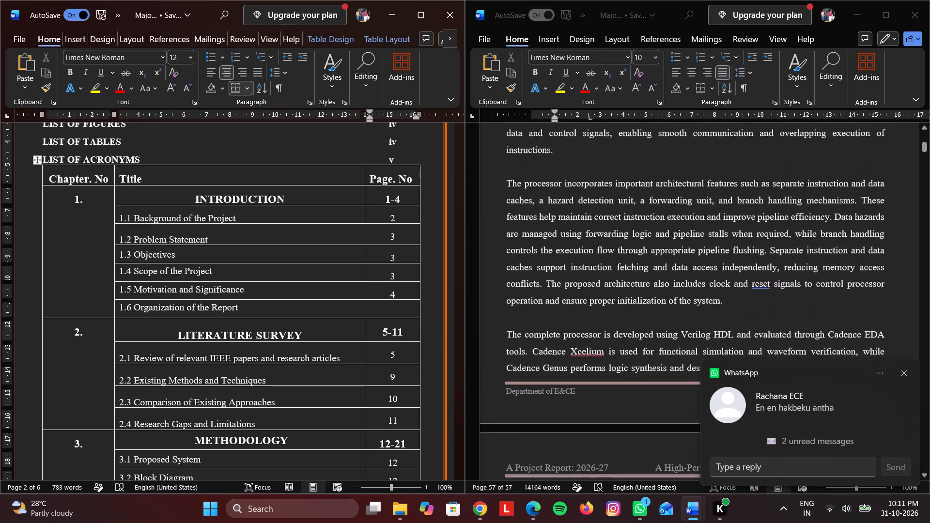
pyautogui.click(816, 466)
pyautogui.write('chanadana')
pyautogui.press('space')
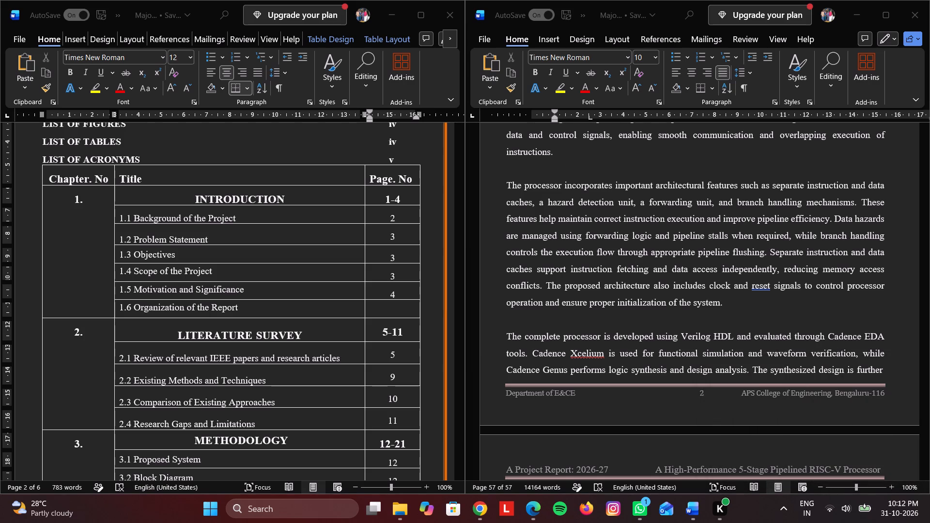
# Look through the report from 1.1 Background of the Project past 1.4 Scope of the Project, comparing section pages with the contents table.
pyautogui.scroll(16, 697, 259)
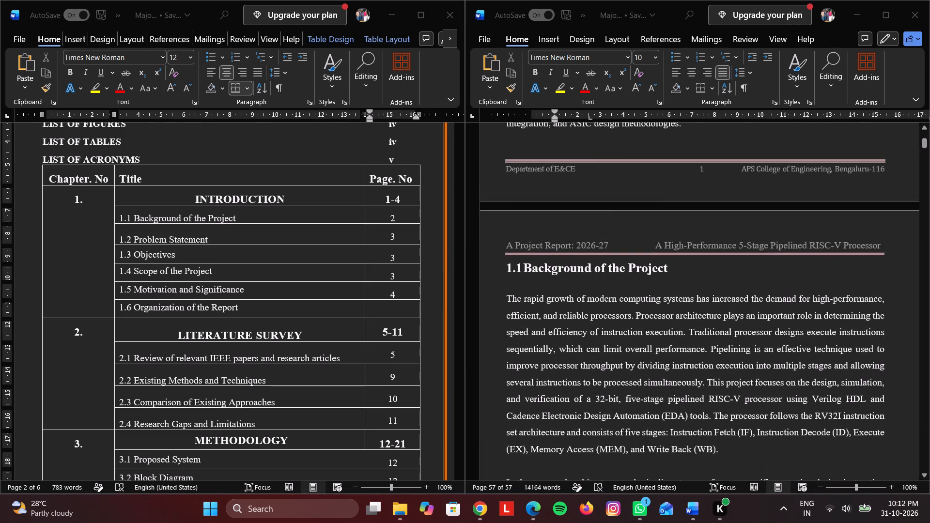
pyautogui.scroll(4, 697, 258)
pyautogui.scroll(-17, 697, 258)
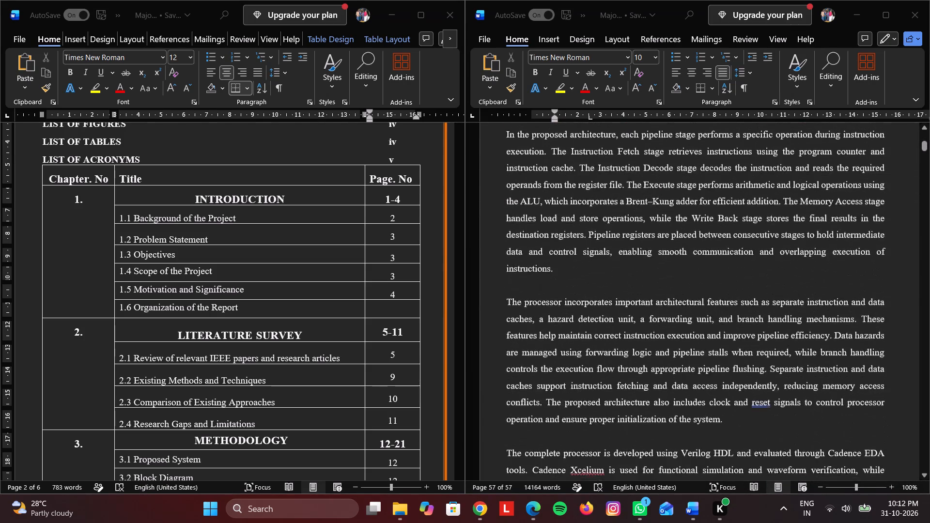
pyautogui.scroll(-5, 697, 258)
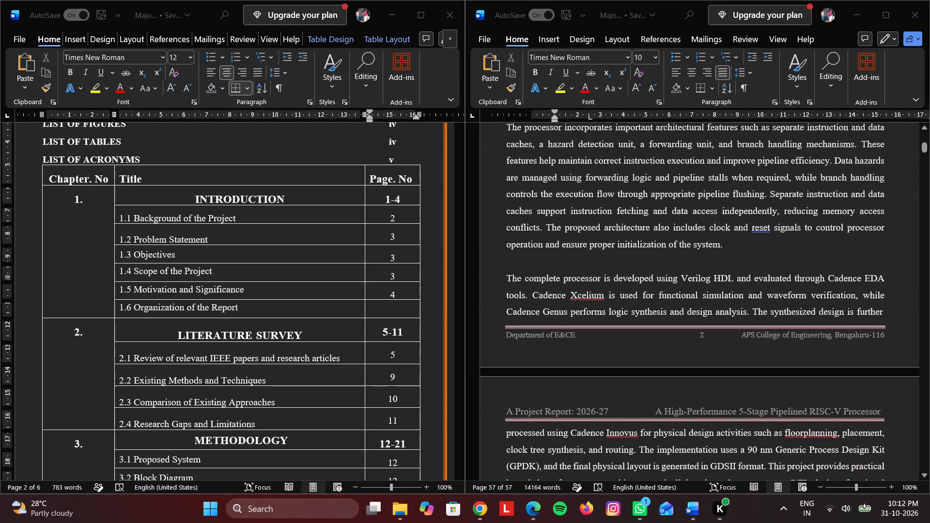
pyautogui.scroll(-17, 676, 313)
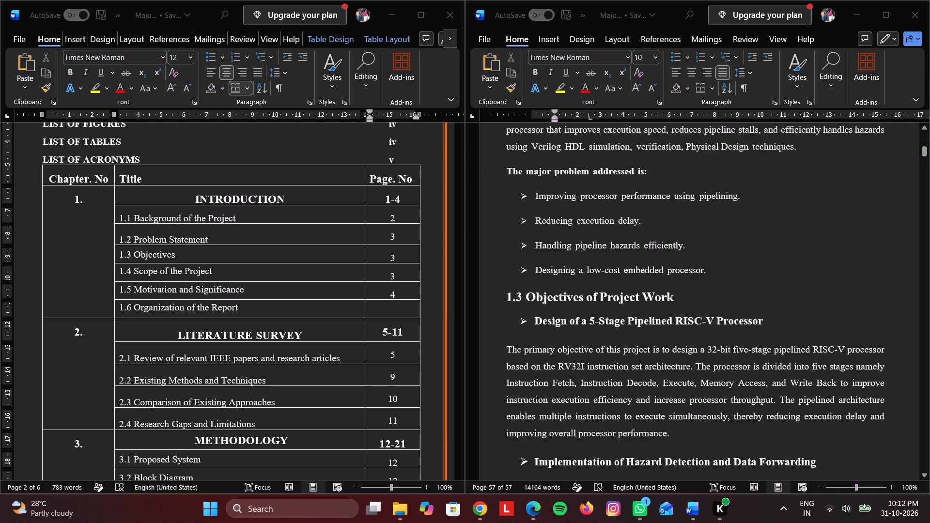
pyautogui.scroll(-13, 676, 313)
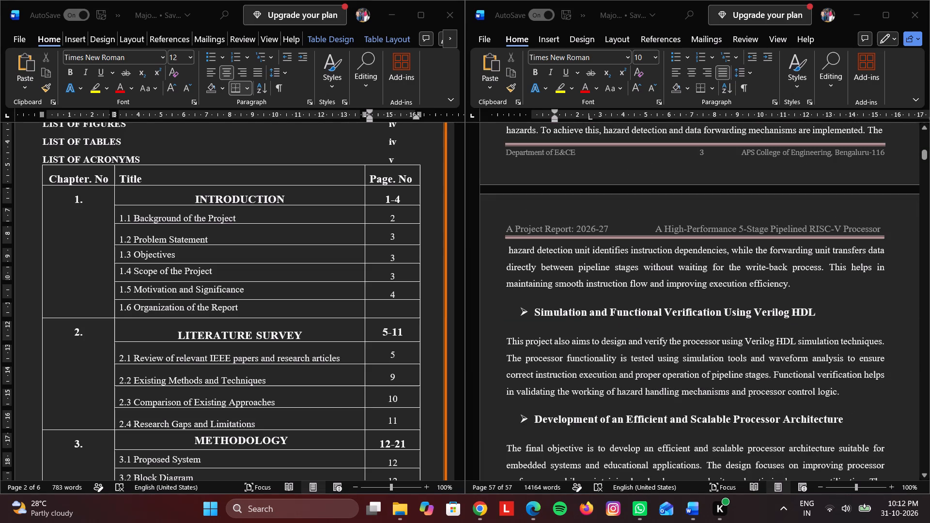
pyautogui.scroll(-3, 677, 313)
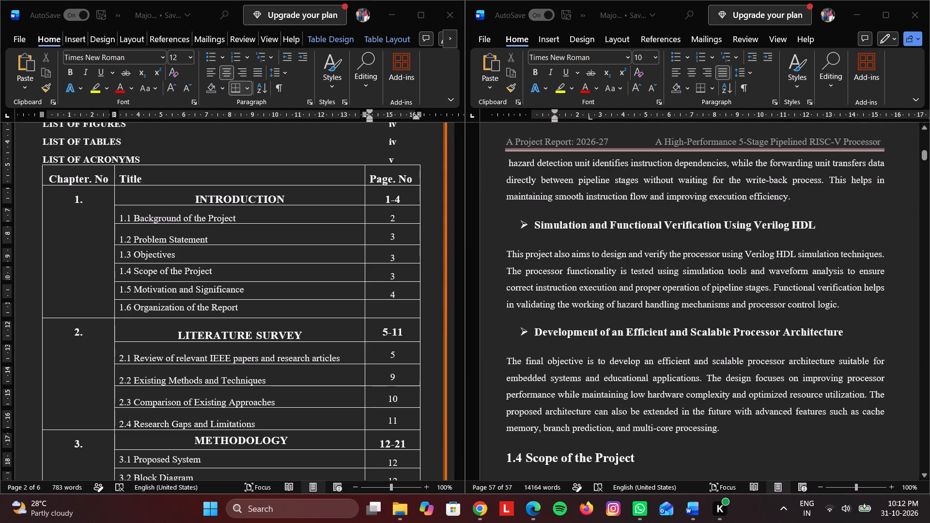
pyautogui.scroll(-14, 681, 316)
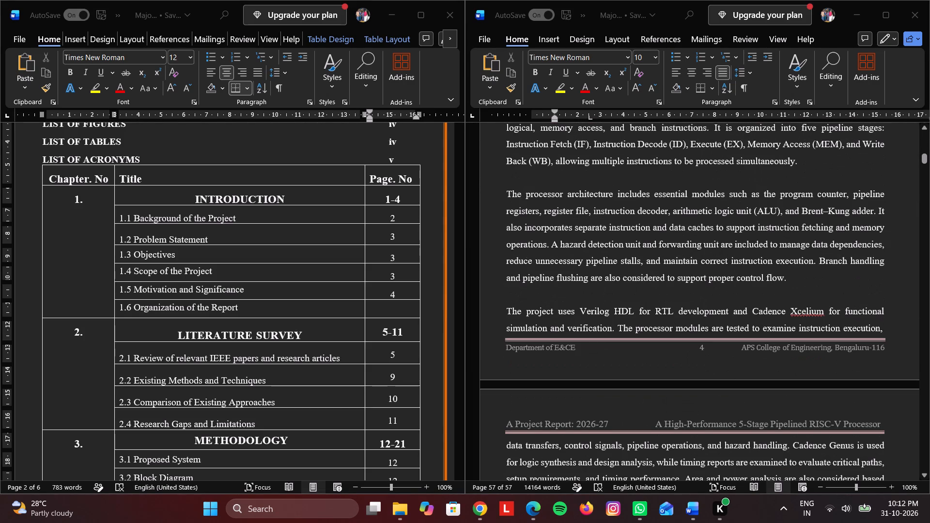
# Start editing the page number of 1.4 Scope of the Project in the abstract document's contents table.
pyautogui.click(392, 276)
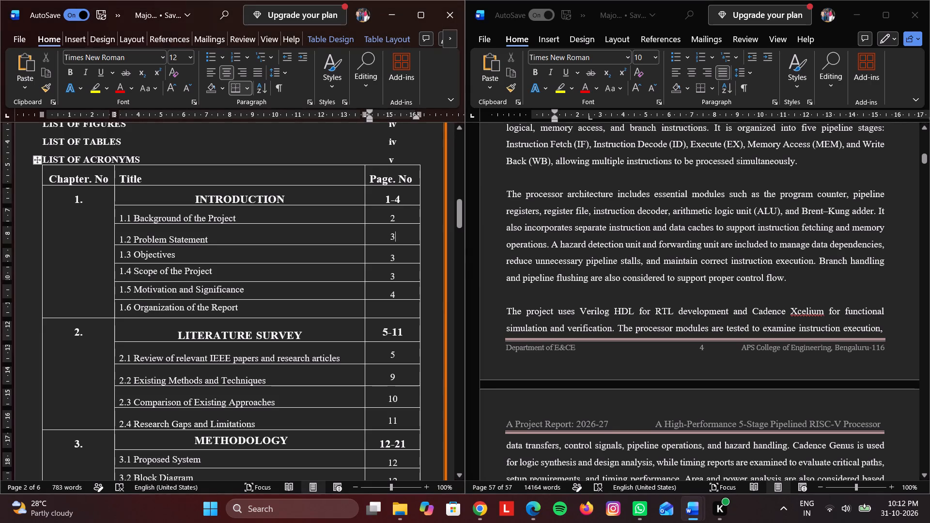
# Set the page number for 1.4 Scope of the Project to 4 in the contents table.
pyautogui.click(402, 275)
pyautogui.press('BackSpace')
pyautogui.press('4')
# Locate section 1.5 Motivation and Significance in the report and set its page number to 5 in the contents table.
pyautogui.scroll(-2, 620, 280)
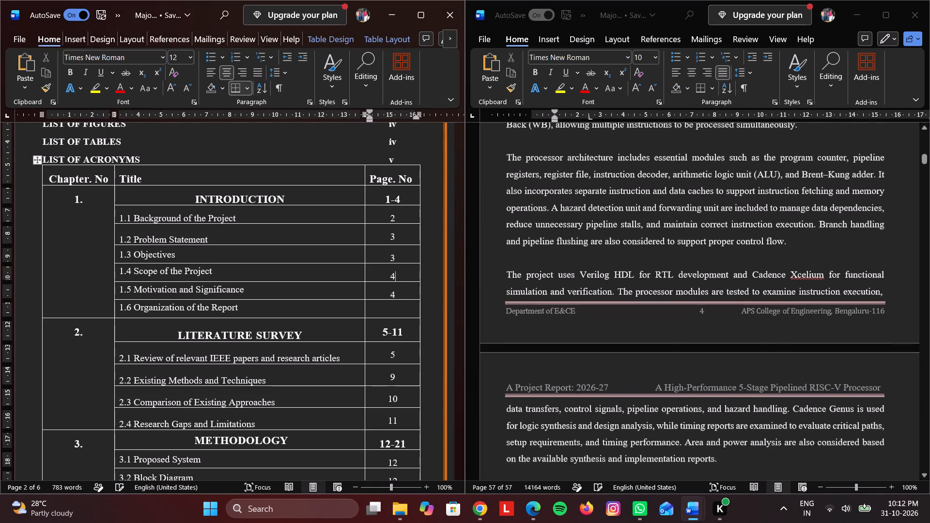
pyautogui.scroll(-18, 622, 280)
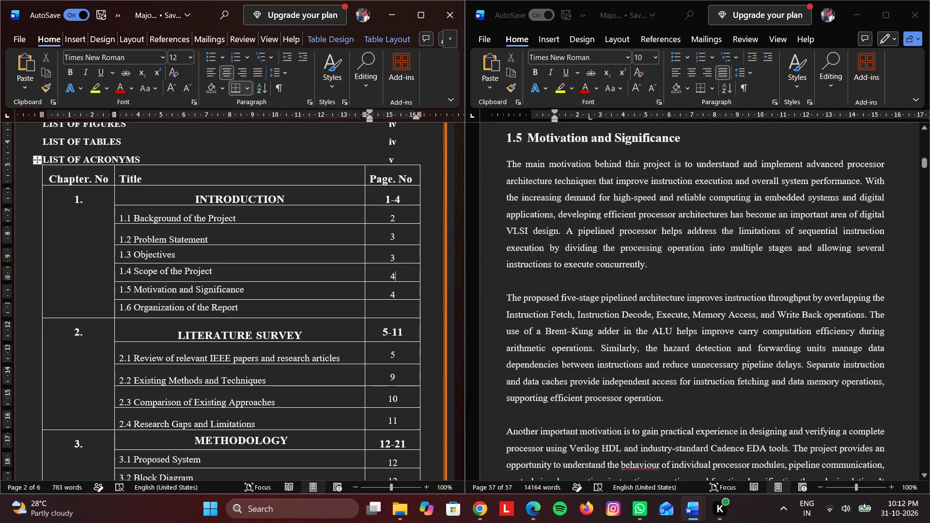
pyautogui.scroll(-5, 624, 280)
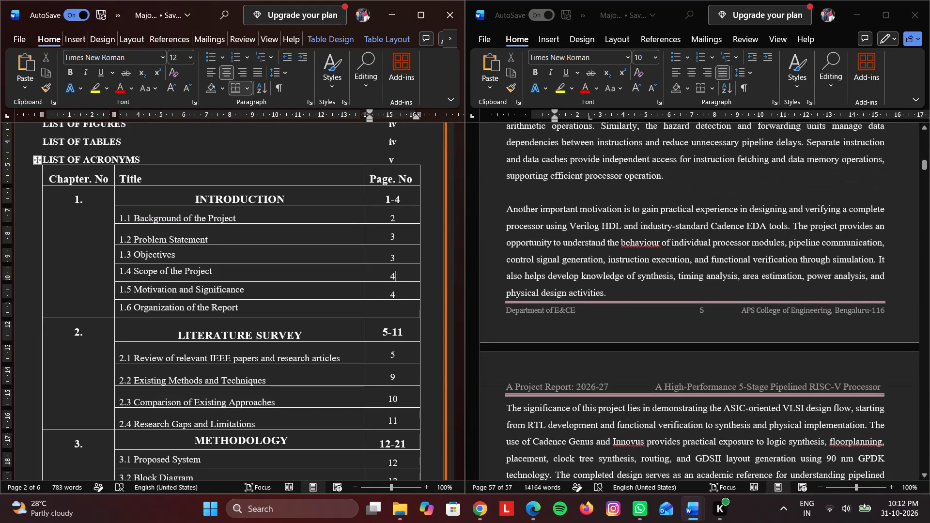
pyautogui.press('Down')
pyautogui.press('BackSpace')
pyautogui.press('5')
# Locate section 1.6 Organization of the Report and enter 6 in its empty page-number cell in the contents table.
pyautogui.scroll(-11, 712, 280)
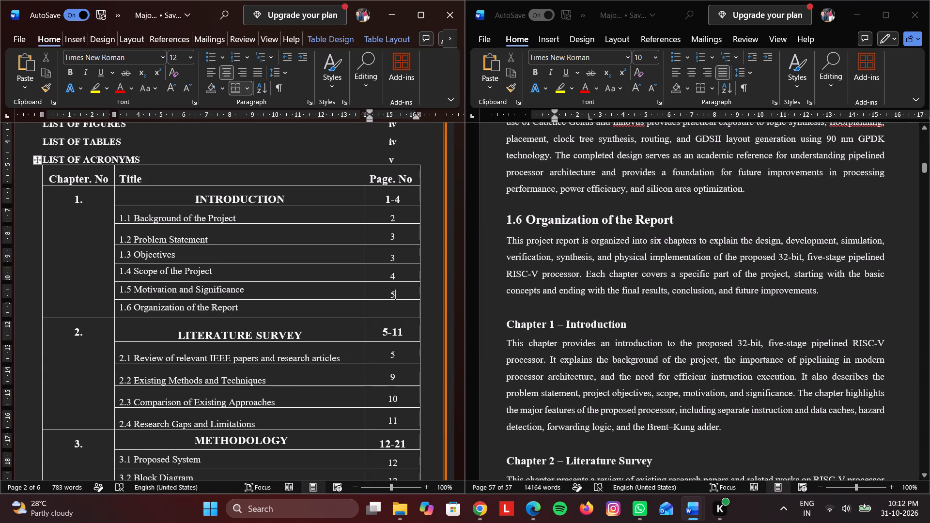
pyautogui.scroll(-10, 713, 280)
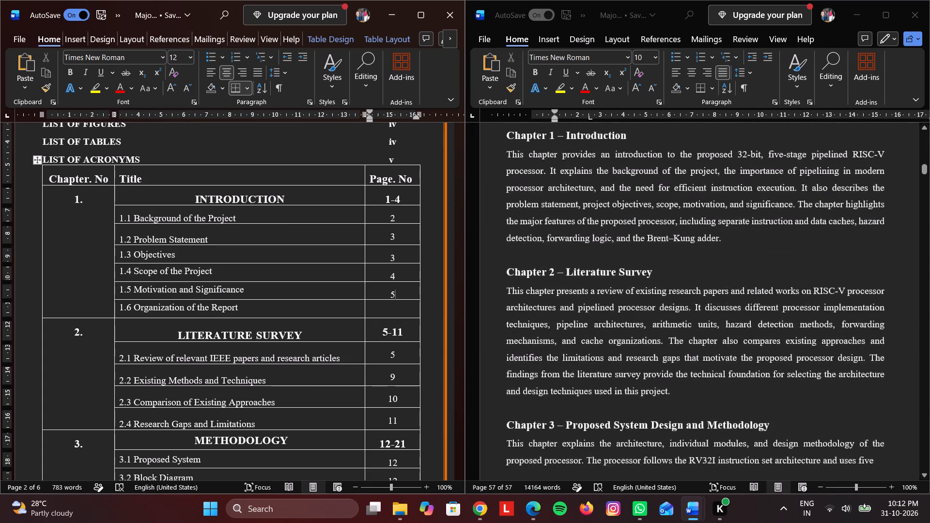
pyautogui.scroll(-3, 713, 280)
pyautogui.press('Down')
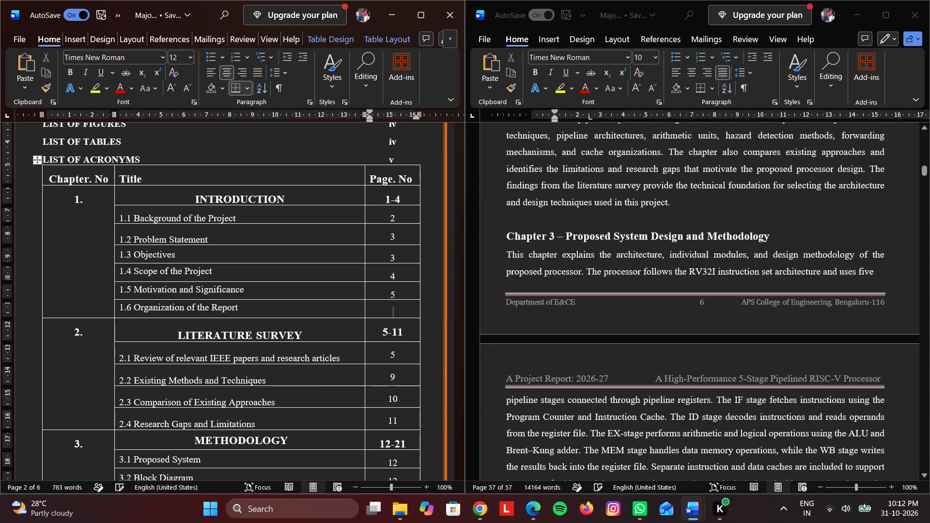
pyautogui.press('6')
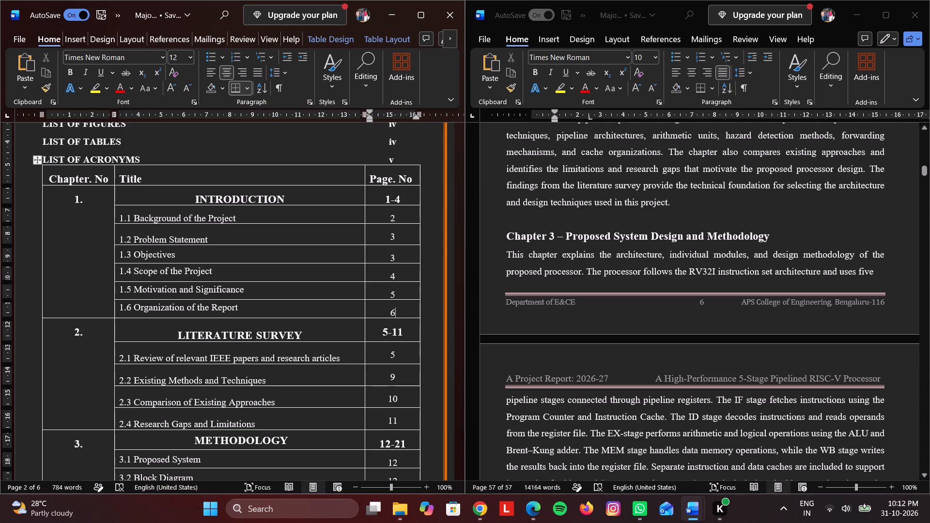
# Find the last page of Chapter 1 in the report and set the Introduction's page range to 1-8 in the contents table.
pyautogui.click(403, 199)
pyautogui.press('BackSpace')
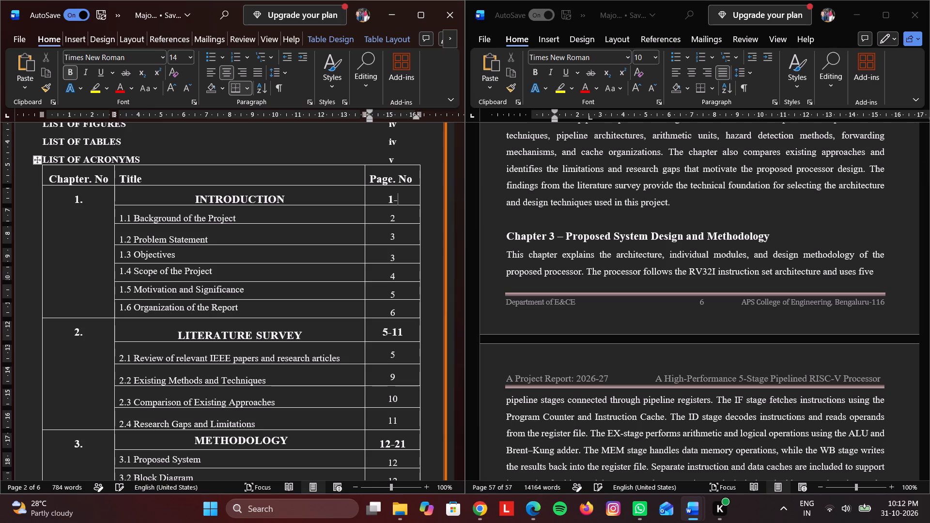
pyautogui.scroll(-20, 645, 216)
pyautogui.scroll(-17, 645, 216)
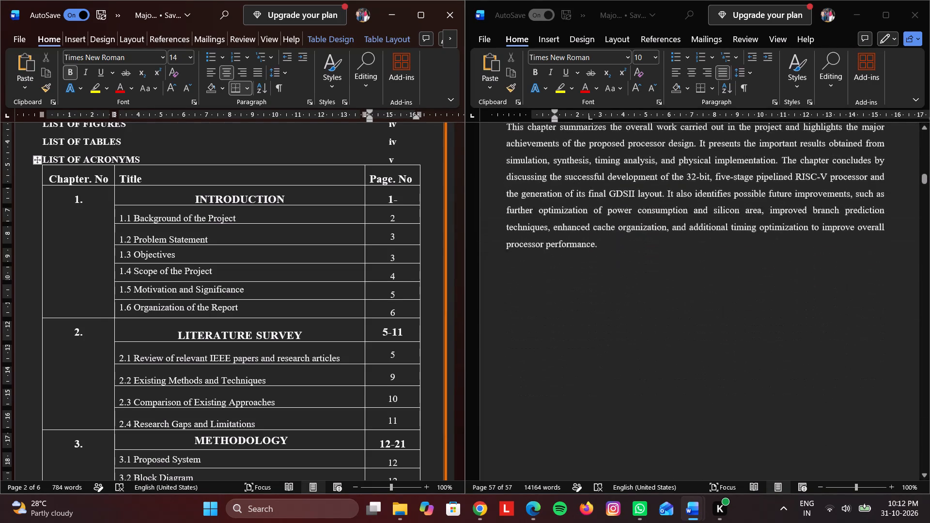
pyautogui.scroll(-9, 647, 218)
pyautogui.press('8')
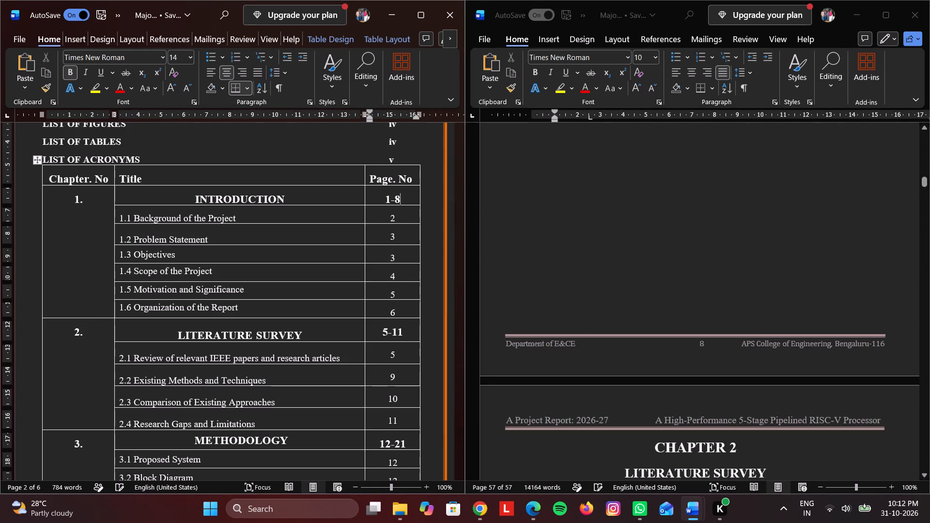
# Set the starting page of the Literature Survey's range to 9 in the contents table.
pyautogui.click(391, 334)
pyautogui.press('Left')
pyautogui.press('BackSpace')
pyautogui.press('9')
# Check section 2.1's page in the report and set its page number to 9 in the contents table.
pyautogui.press('Down')
pyautogui.press('Right')
pyautogui.scroll(-5, 477, 305)
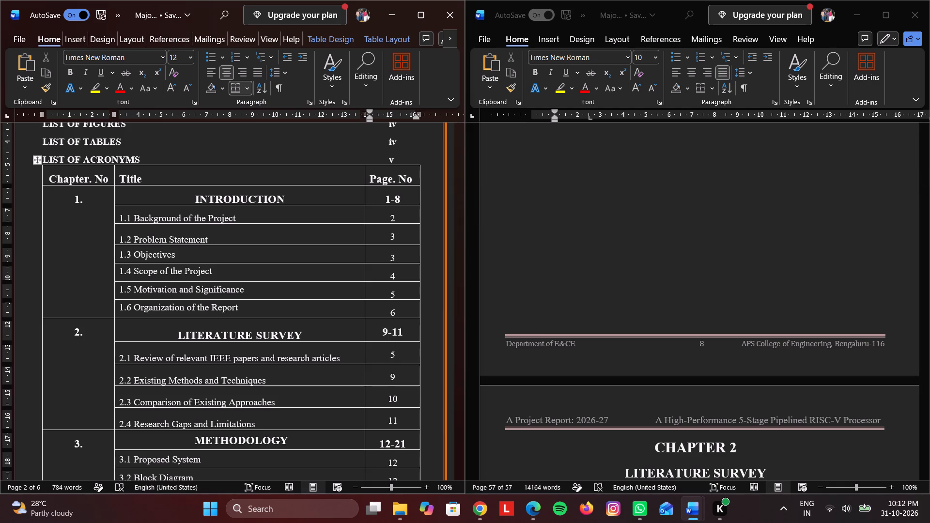
pyautogui.scroll(-18, 693, 309)
pyautogui.scroll(-4, 695, 308)
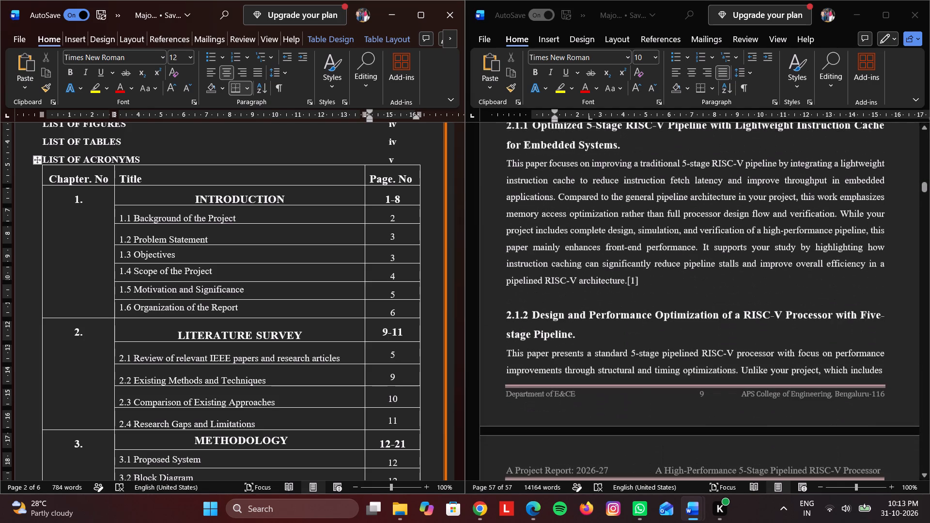
pyautogui.press('BackSpace')
pyautogui.press('9')
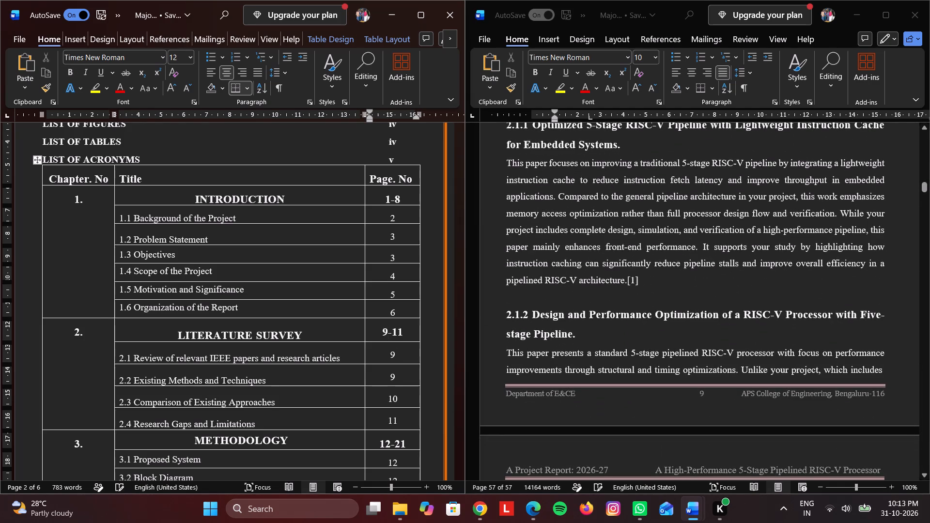
# Locate section 2.2 Existing Methods and Techniques in the report and set its page number to 14 in the contents table.
pyautogui.scroll(-20, 771, 293)
pyautogui.scroll(-10, 771, 293)
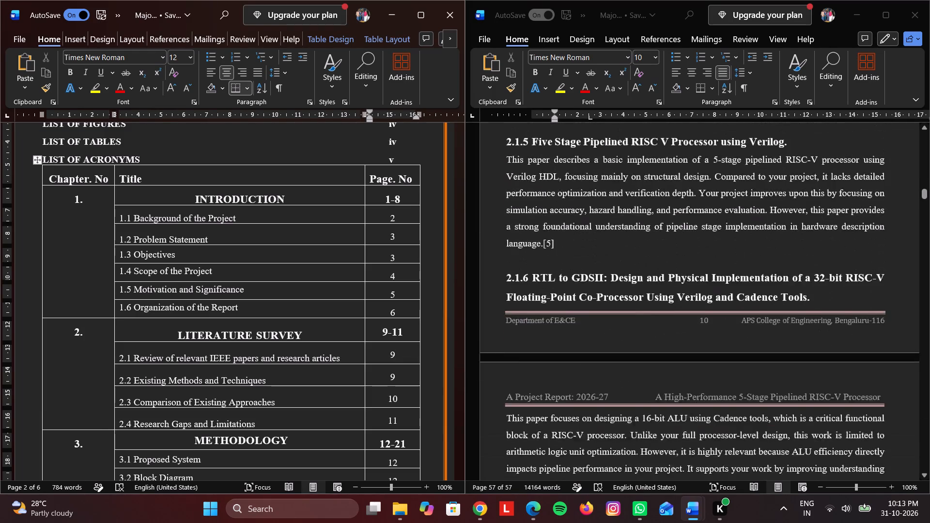
pyautogui.scroll(-20, 771, 293)
pyautogui.scroll(-20, 771, 293)
pyautogui.scroll(-1, 771, 293)
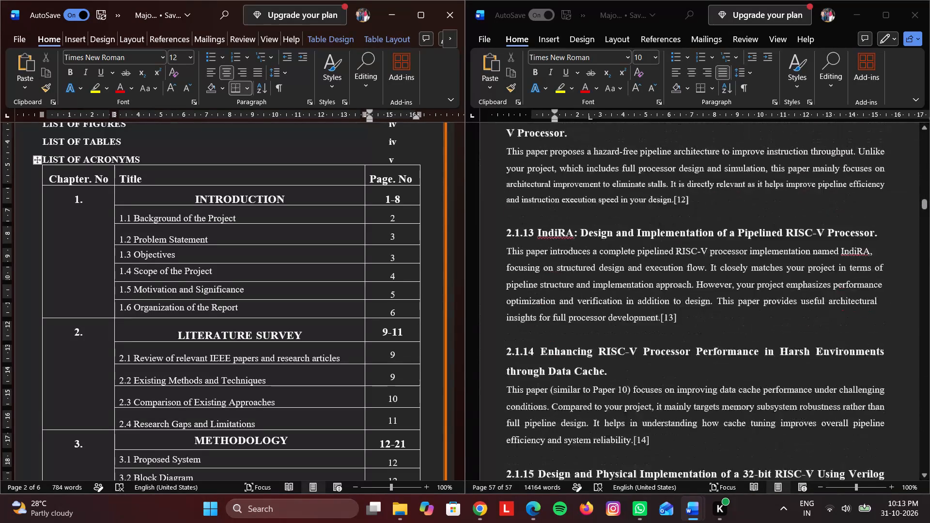
pyautogui.scroll(-14, 772, 292)
pyautogui.scroll(-11, 772, 292)
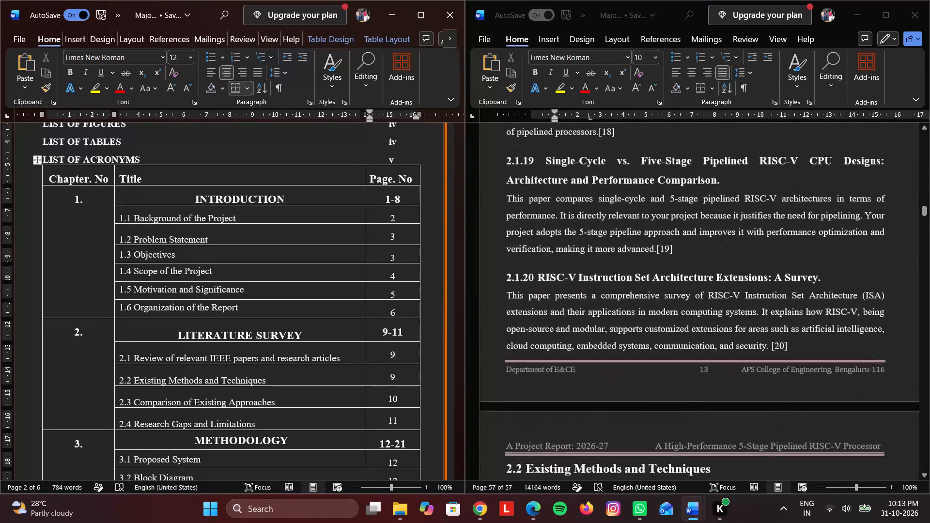
pyautogui.scroll(-12, 772, 292)
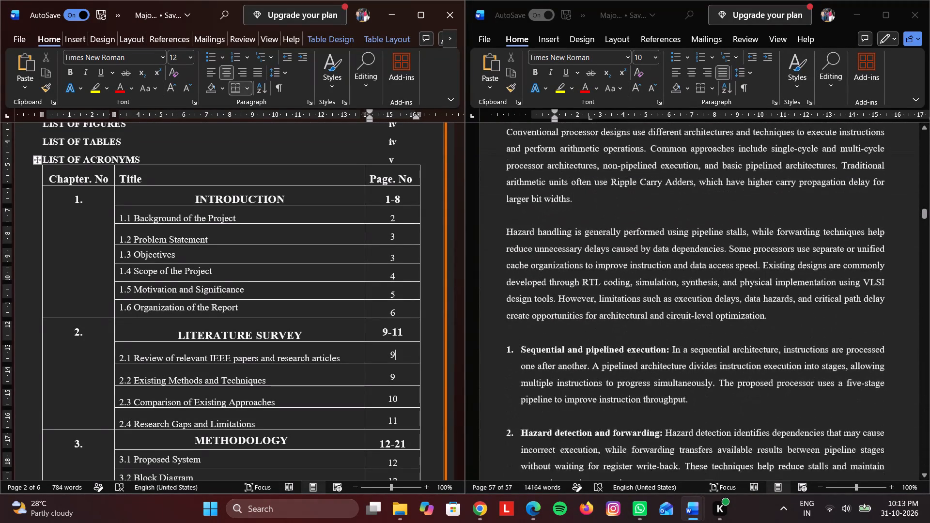
pyautogui.scroll(-6, 772, 292)
pyautogui.scroll(1, 772, 292)
pyautogui.scroll(-5, 772, 292)
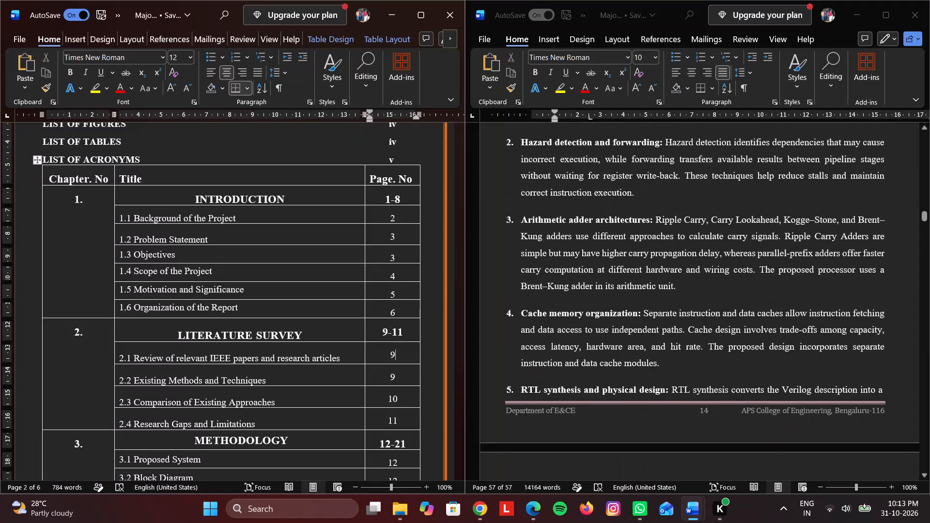
pyautogui.press('Down')
pyautogui.press('BackSpace')
pyautogui.write('14')
# Locate section 2.3 Comparison of Existing Approaches in the report and set its page number to 15 in the contents table.
pyautogui.scroll(-3, 765, 287)
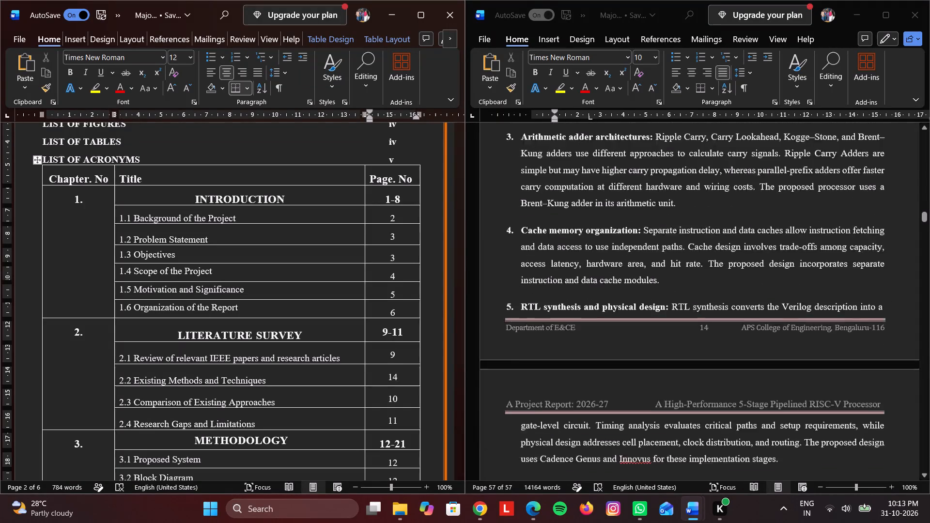
pyautogui.scroll(-3, 765, 287)
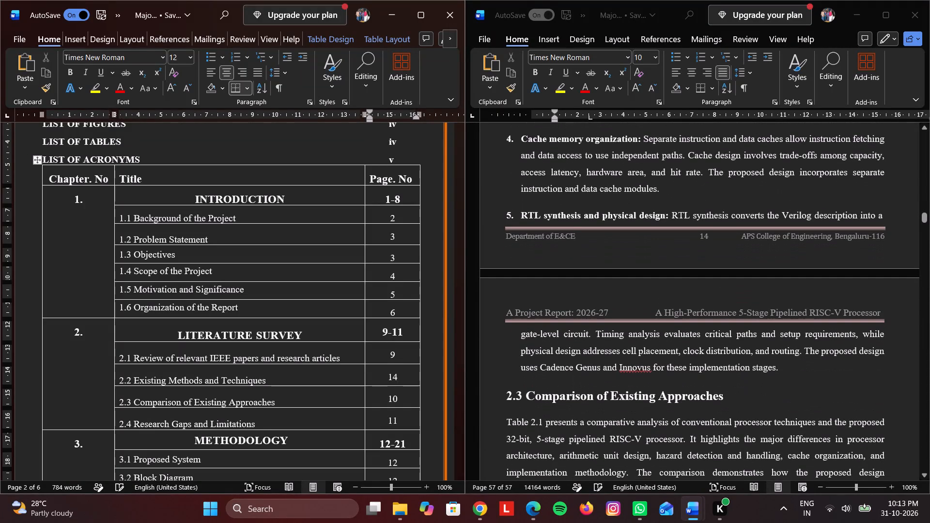
pyautogui.scroll(-16, 765, 287)
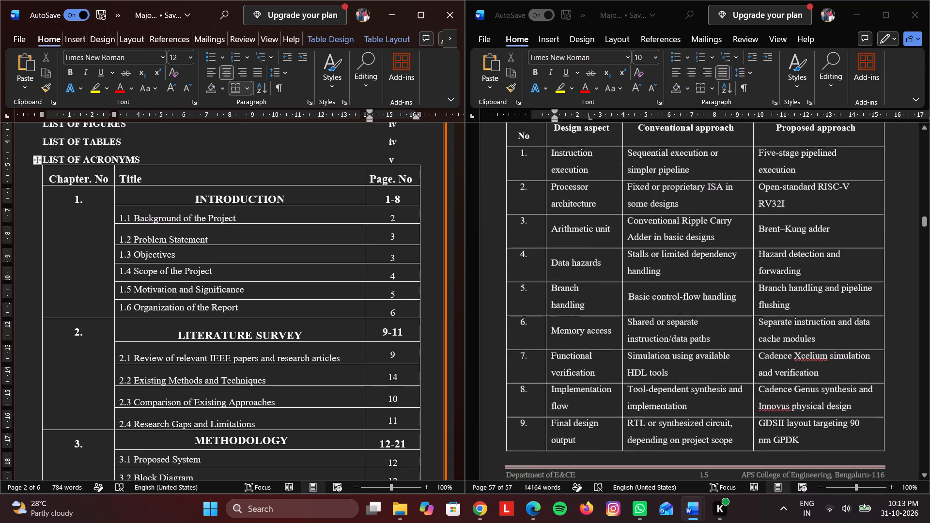
pyautogui.scroll(-1, 765, 287)
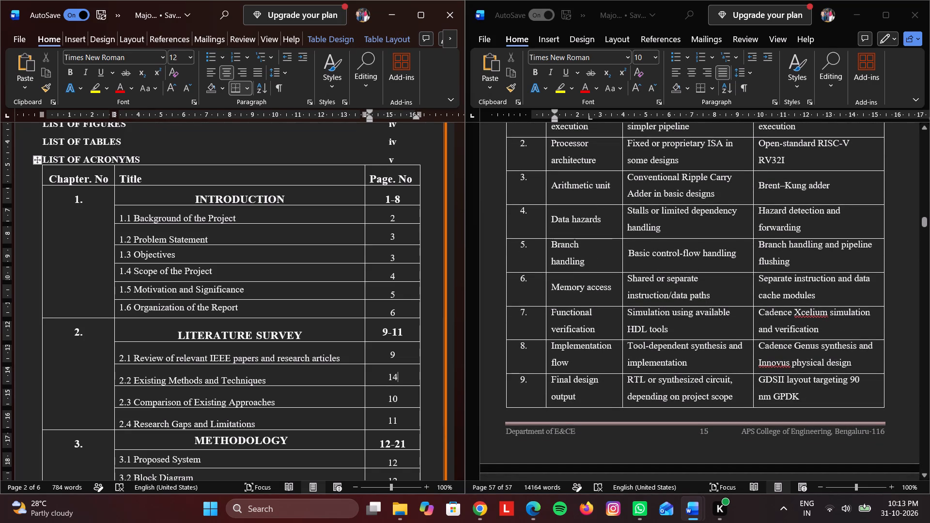
pyautogui.press('Down')
pyautogui.press('BackSpace')
pyautogui.write('55')
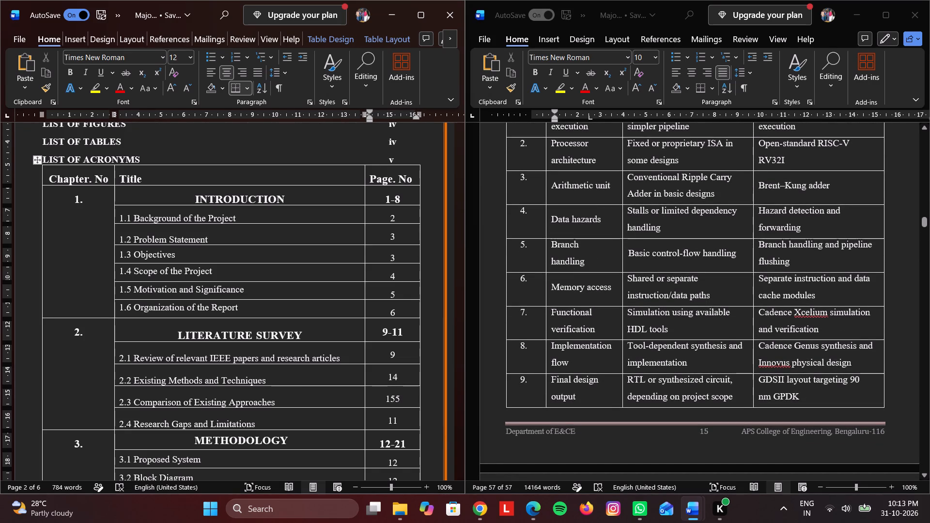
pyautogui.press('BackSpace')
# Locate section 2.4 Research Gaps and Limitations in the report and set its page number to 16 in the contents table.
pyautogui.scroll(-13, 803, 283)
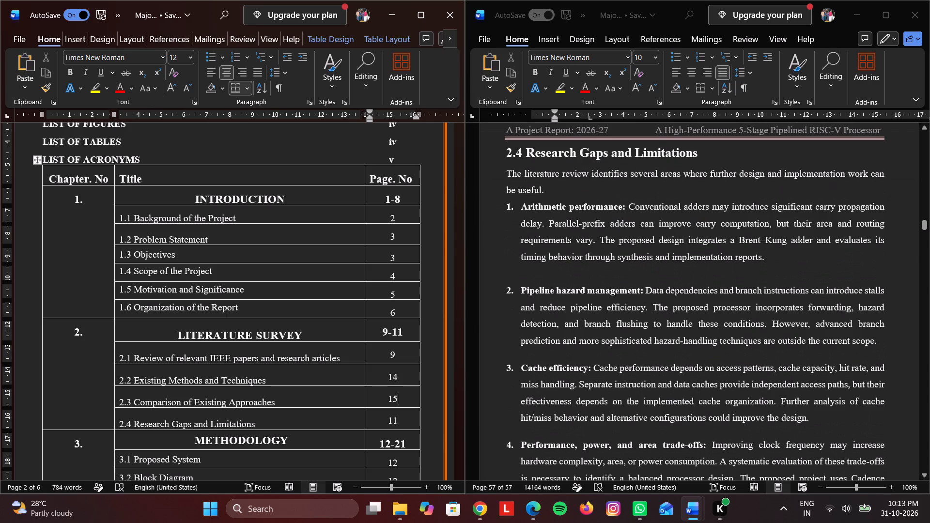
pyautogui.scroll(-4, 804, 283)
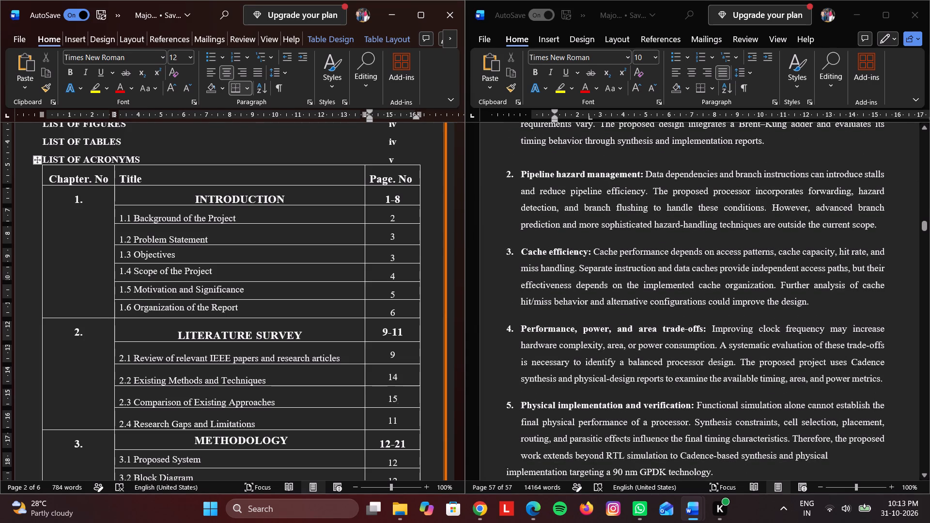
pyautogui.scroll(-7, 813, 290)
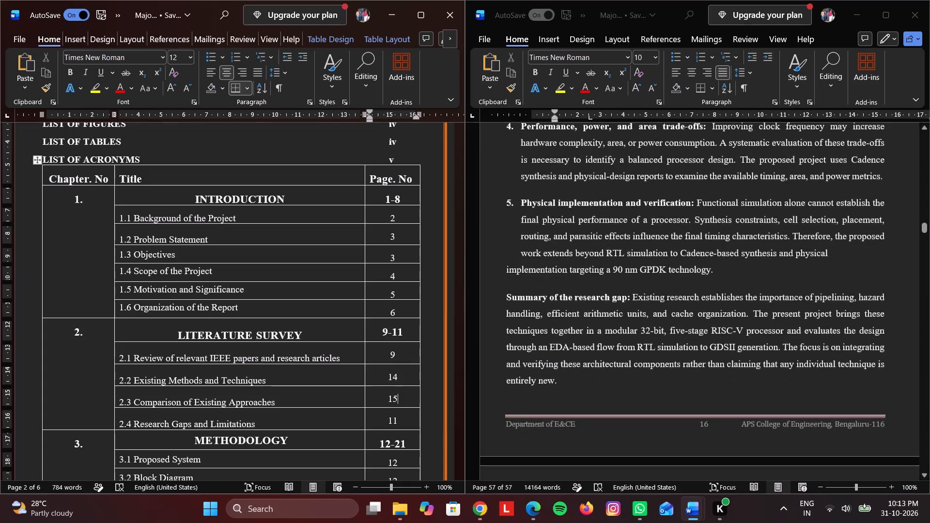
pyautogui.click(644, 369)
pyautogui.press('Down')
pyautogui.click(396, 418)
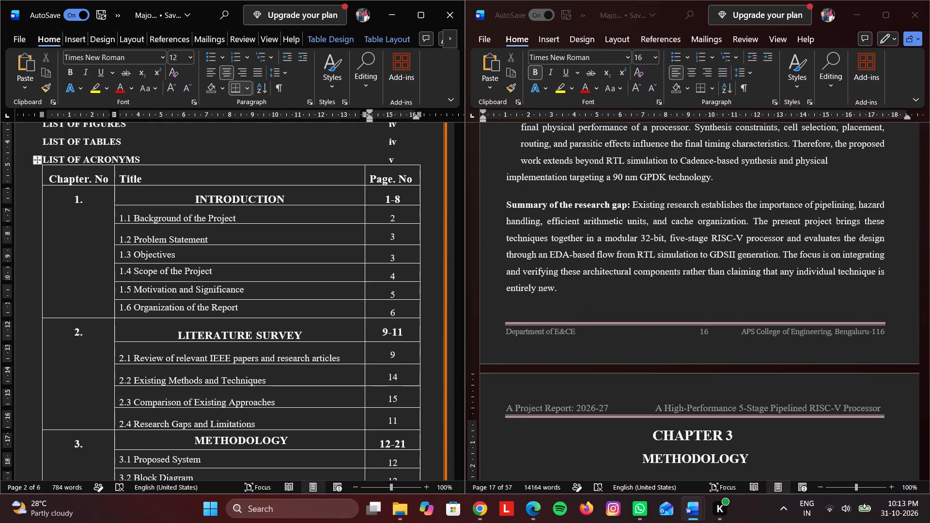
pyautogui.press('Down')
pyautogui.press('BackSpace')
pyautogui.press('6')
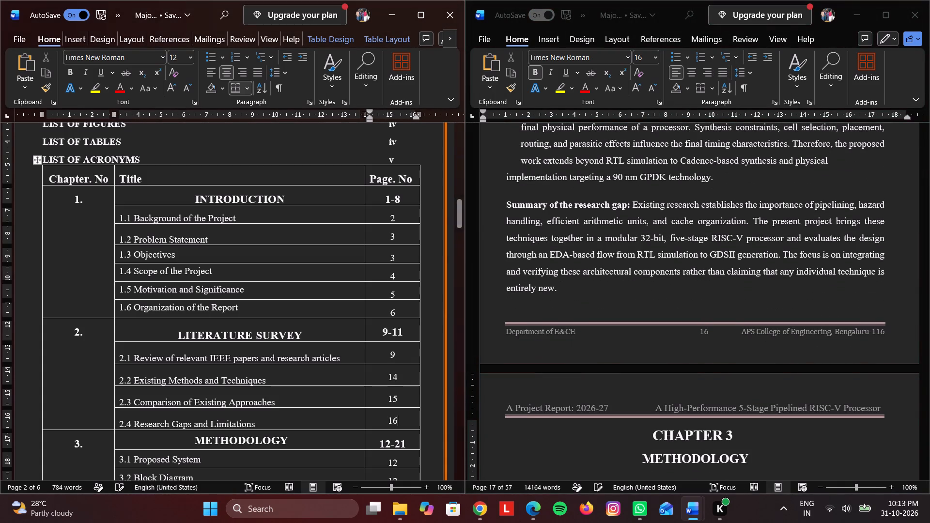
# Check where Chapter 2 ends in the report and set the Literature Survey's page range to 9-16 in the contents table.
pyautogui.scroll(15, 649, 342)
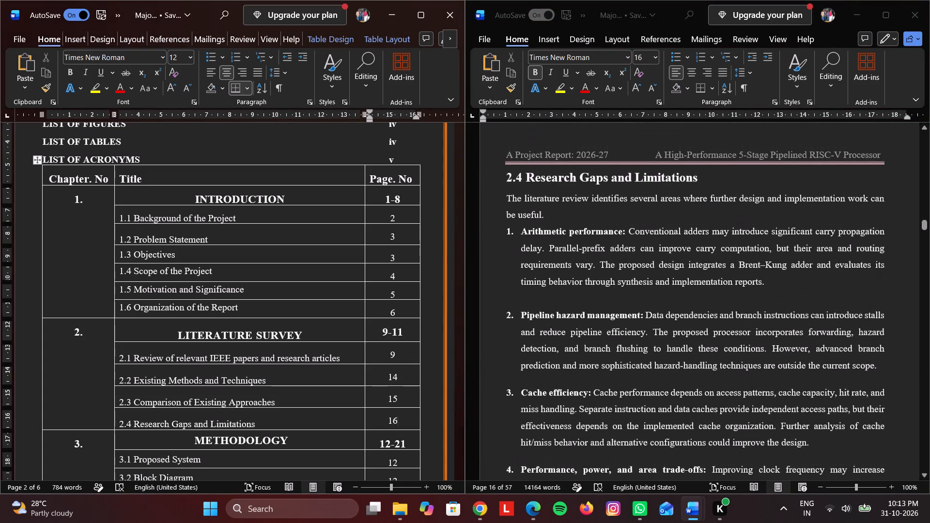
pyautogui.scroll(-16, 614, 316)
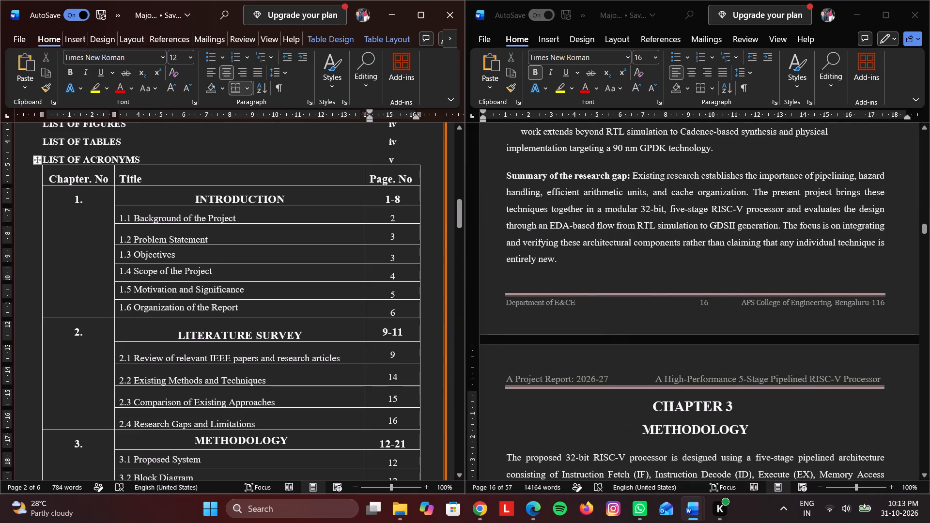
pyautogui.click(404, 327)
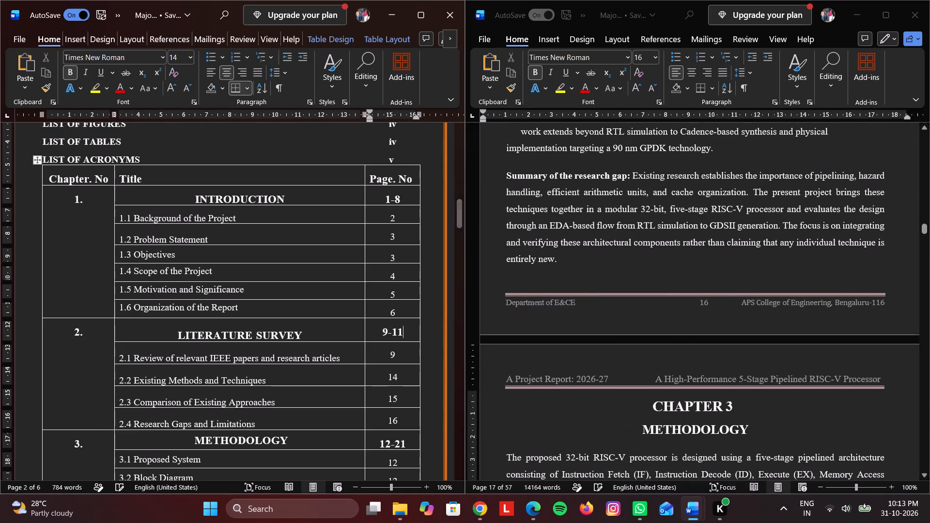
pyautogui.press('BackSpace')
pyautogui.press('6')
# Set the starting page of the Methodology chapter's range to 17 in the contents table.
pyautogui.scroll(-6, 623, 335)
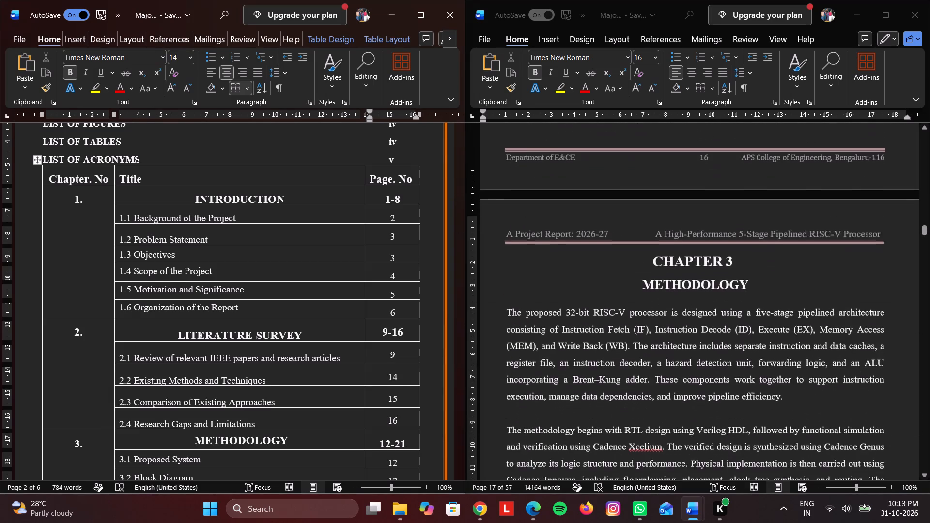
pyautogui.click(388, 444)
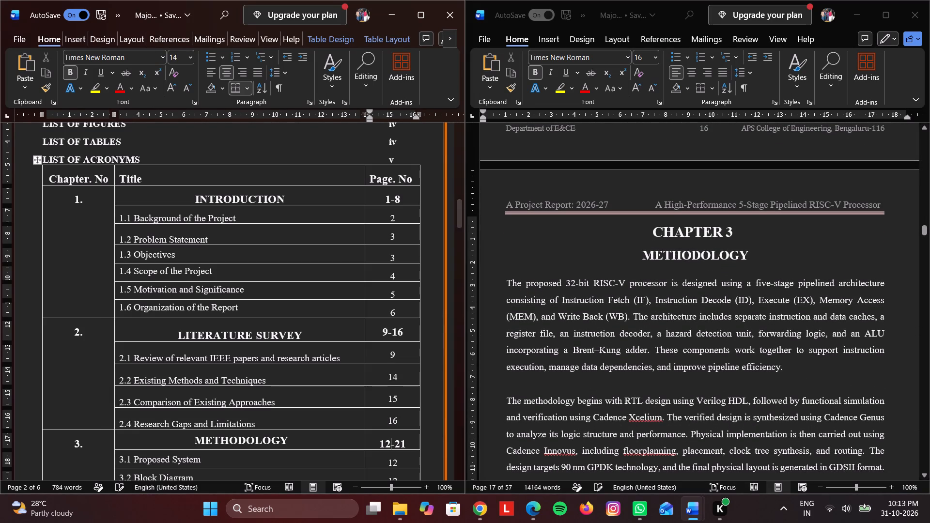
pyautogui.press('BackSpace')
pyautogui.press('7')
# Locate section 3.1 Proposed System in the report and set its page number to 17 in the contents table.
pyautogui.scroll(-7, 366, 409)
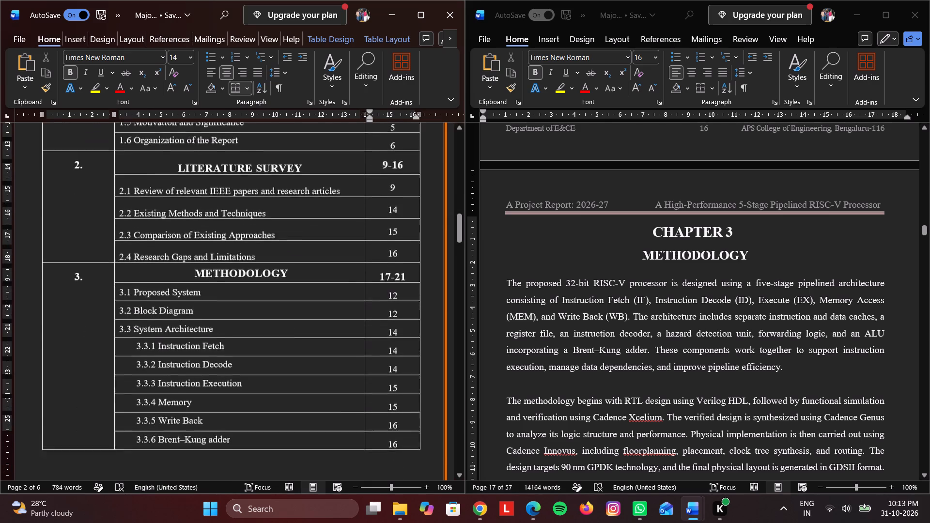
pyautogui.scroll(-12, 662, 349)
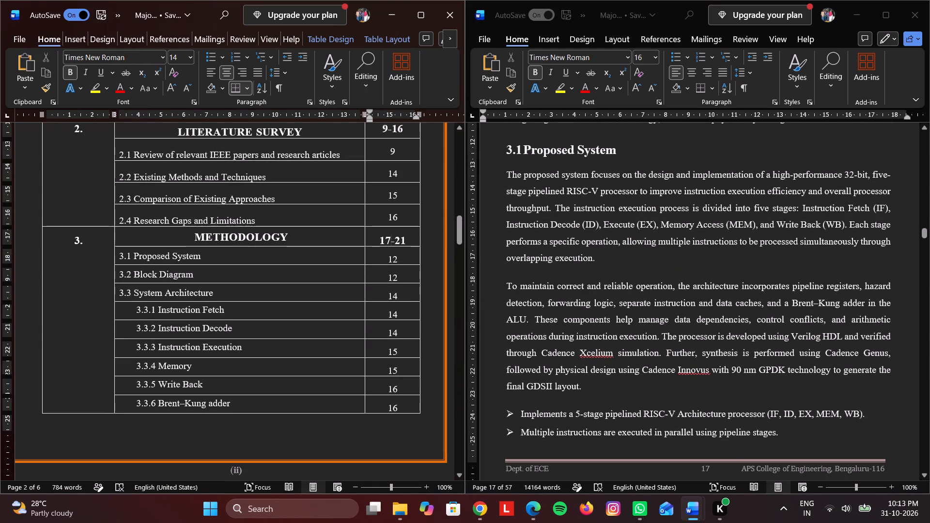
pyautogui.click(401, 261)
pyautogui.press('BackSpace')
pyautogui.press('7')
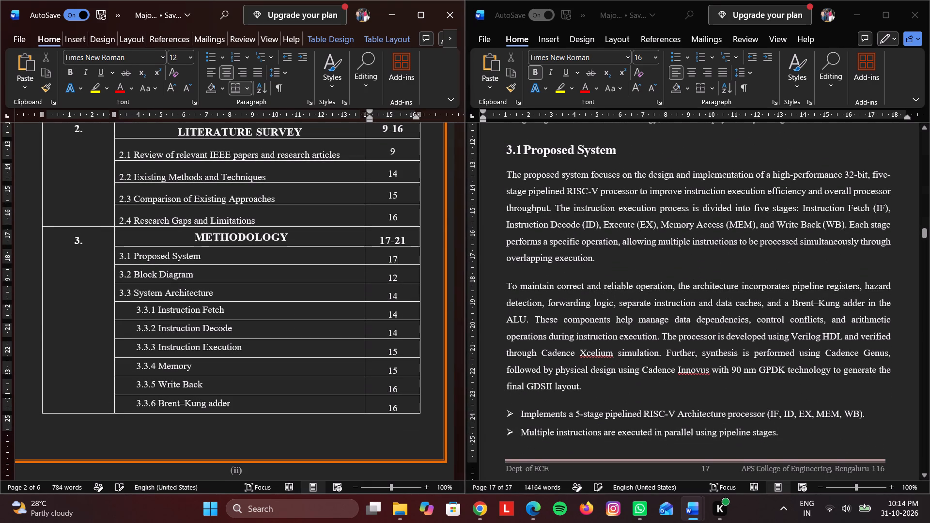
# Locate section 3.2 Block Diagram in the report and set its page number to 18 in the contents table.
pyautogui.scroll(-14, 574, 249)
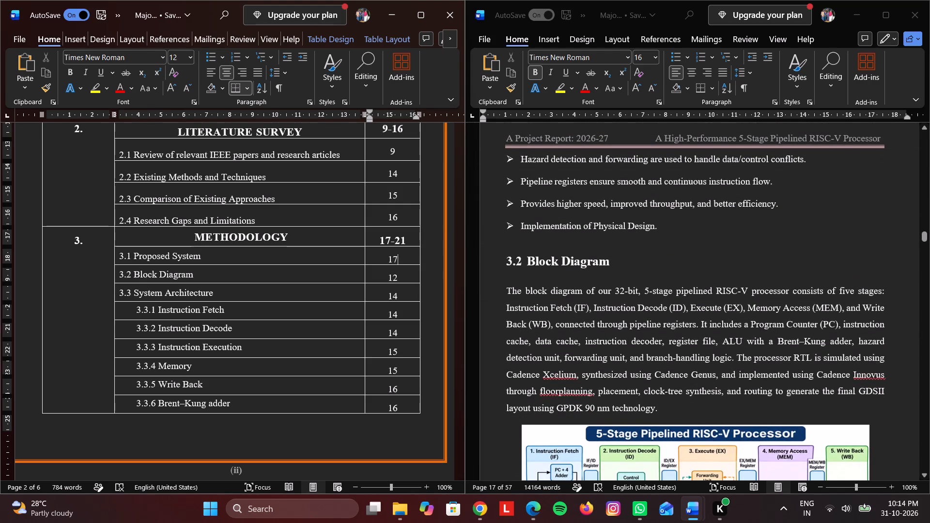
pyautogui.press('Down')
pyautogui.press('BackSpace')
pyautogui.scroll(-11, 597, 257)
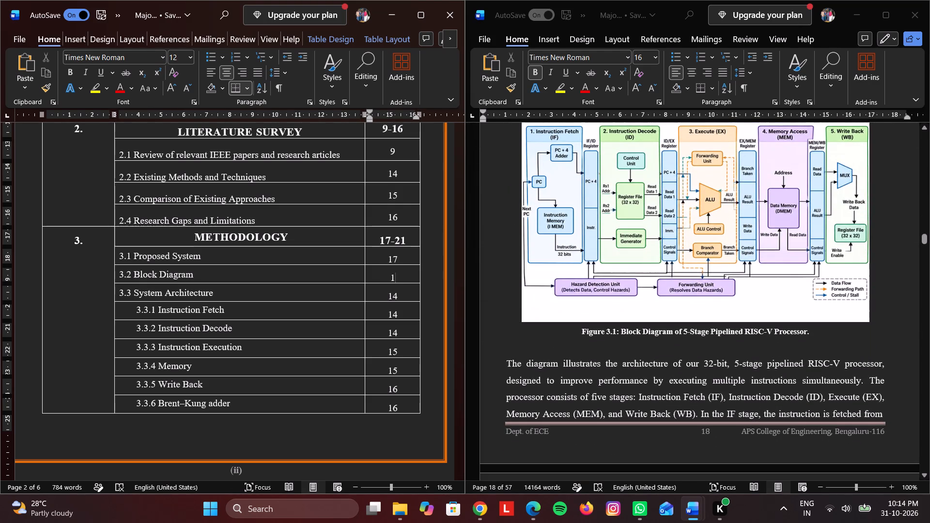
pyautogui.press('8')
# Locate section 3.3 System Architecture in the report and set its page number to 19 in the contents table.
pyautogui.scroll(-15, 661, 284)
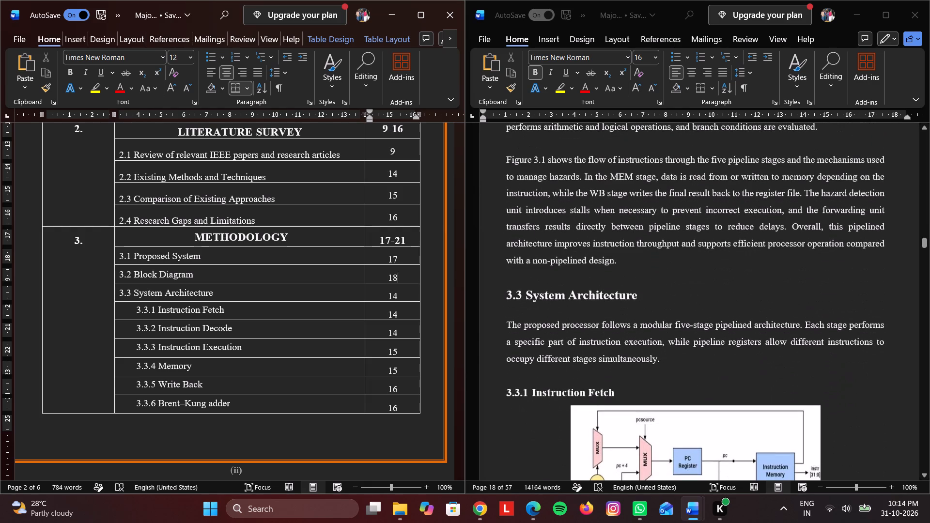
pyautogui.scroll(-2, 661, 284)
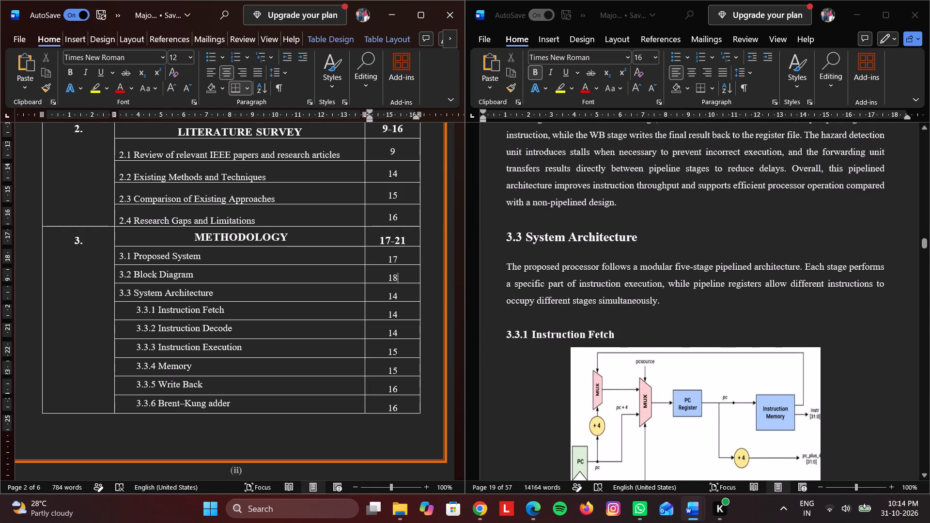
pyautogui.press('Down')
pyautogui.press('BackSpace')
pyautogui.press('9')
# Check the page of section 3.3.1 Instruction Fetch in the report and set its contents table entry to 19.
pyautogui.scroll(-9, 713, 306)
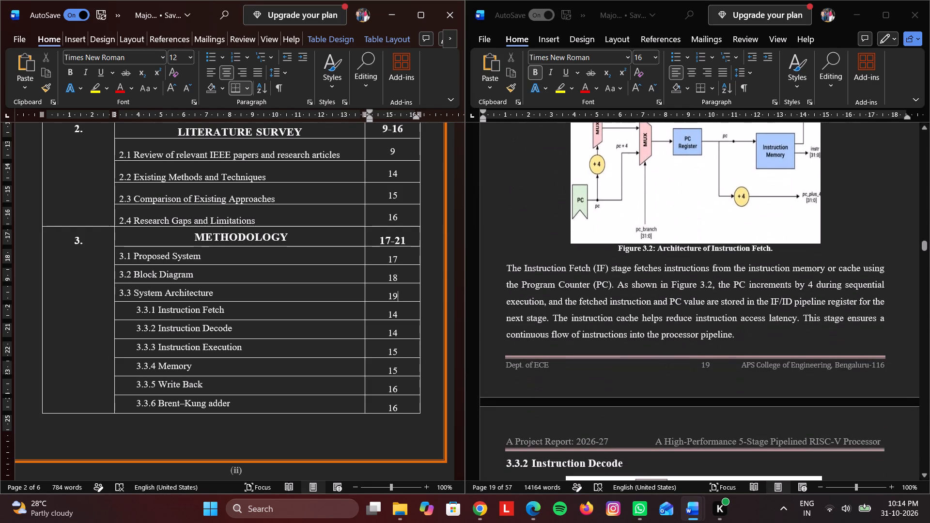
pyautogui.press('Down')
pyautogui.press('BackSpace')
pyautogui.press('9')
# Locate section 3.3.2 Instruction Decode in the report and set its page number to 20 in the contents table.
pyautogui.scroll(-6, 713, 306)
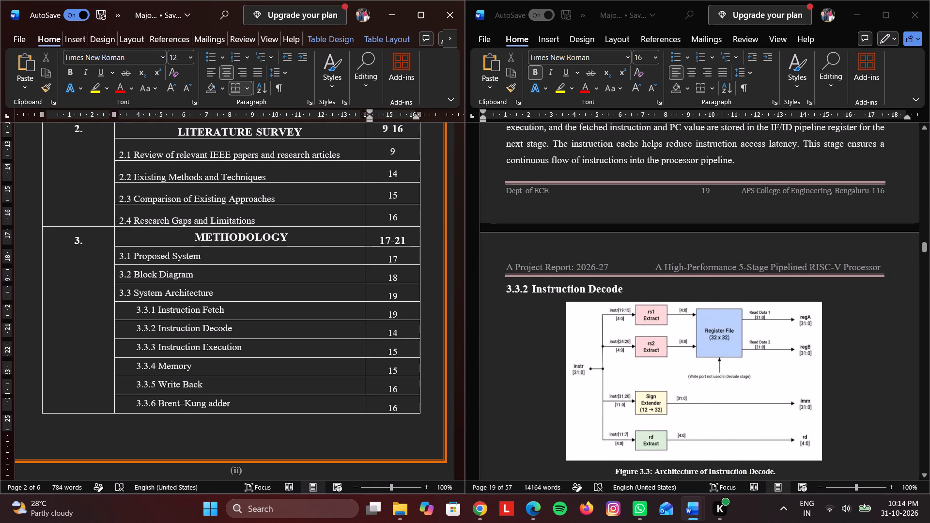
pyautogui.scroll(-17, 713, 306)
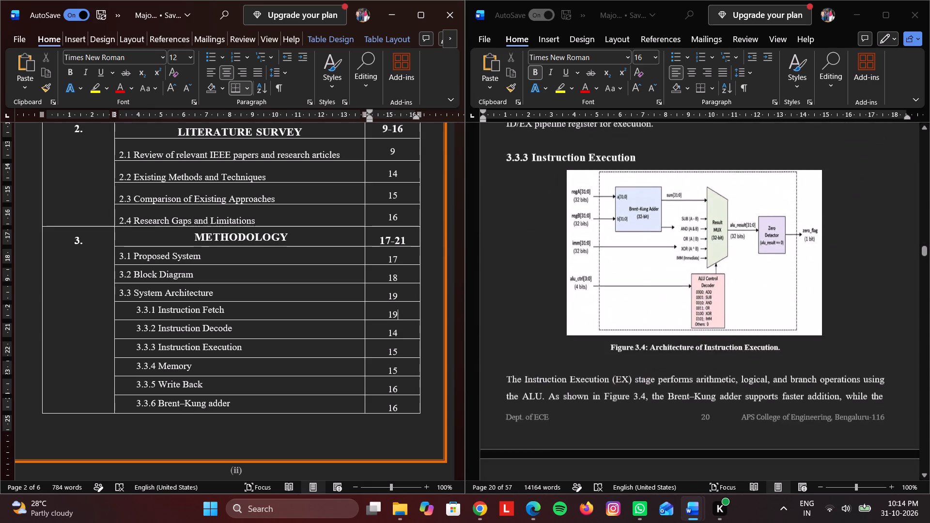
pyautogui.scroll(-2, 713, 306)
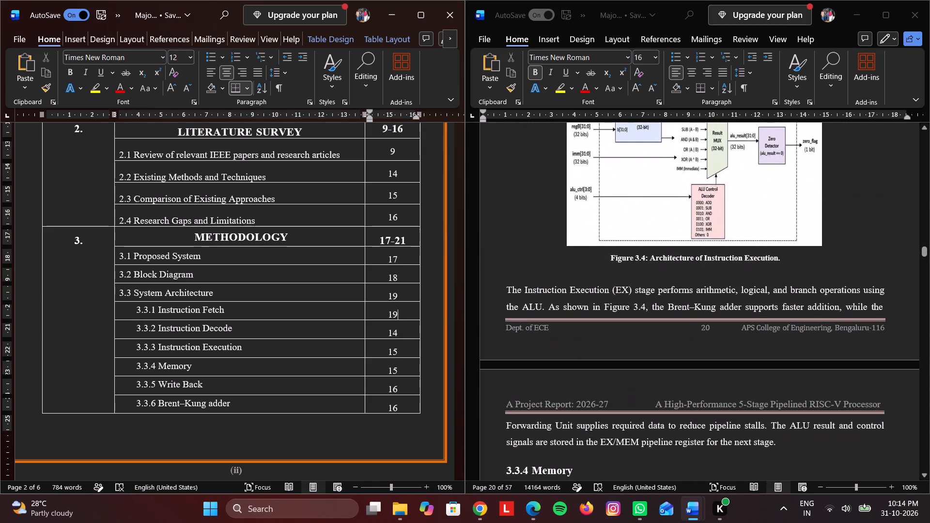
pyautogui.press('Down')
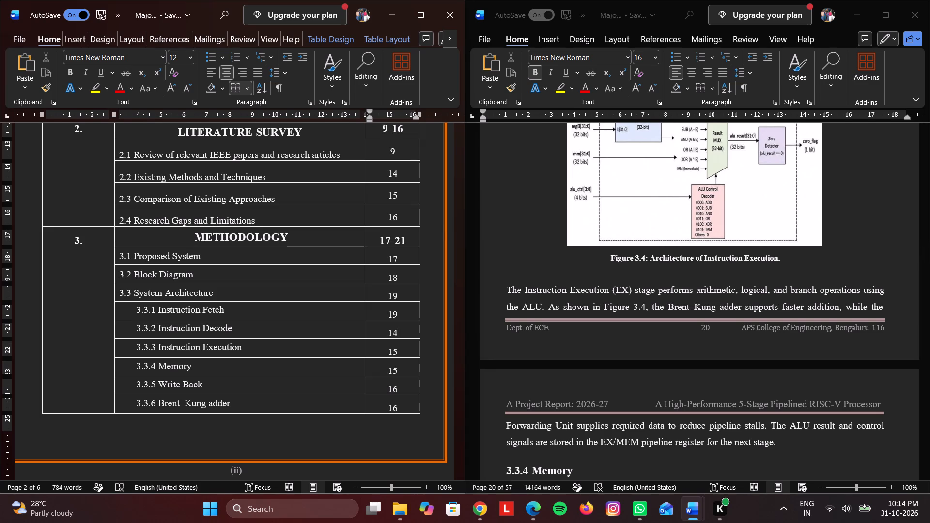
pyautogui.press('BackSpace')
pyautogui.press('BackSpace')
pyautogui.write('20')
# Set the page number of section 3.3.3 Instruction Execution to 20 in the contents table.
pyautogui.press('Down')
pyautogui.press('BackSpace')
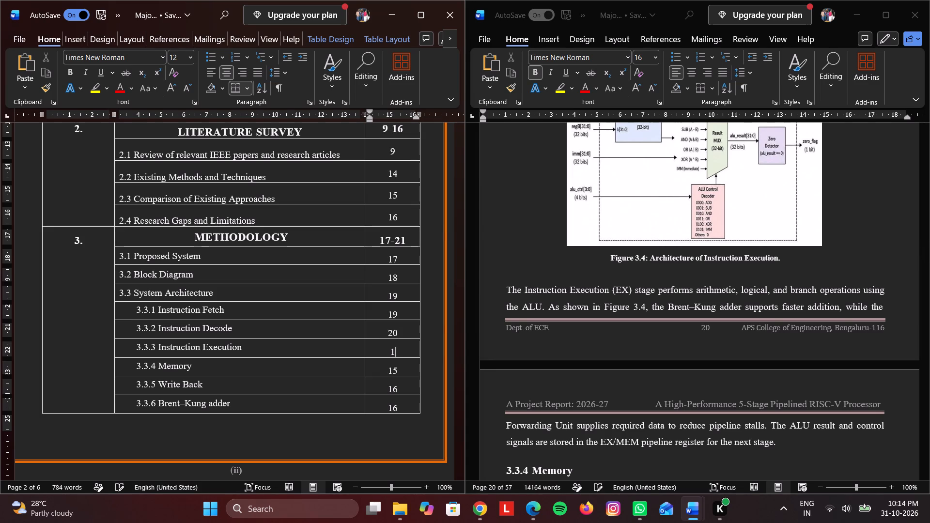
pyautogui.press('BackSpace')
pyautogui.write('20')
# Locate section 3.3.4 Memory in the report and set its page number to 21 in the contents table.
pyautogui.scroll(-4, 729, 307)
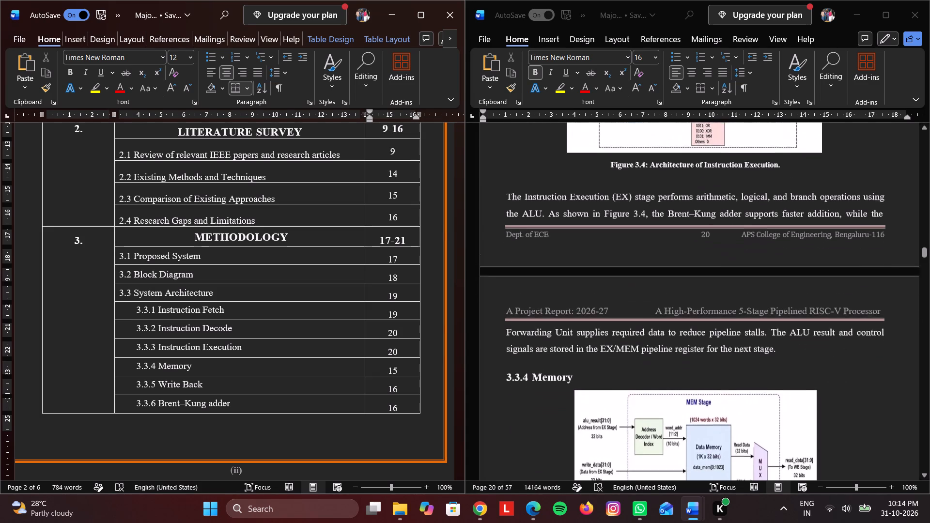
pyautogui.scroll(-2, 729, 307)
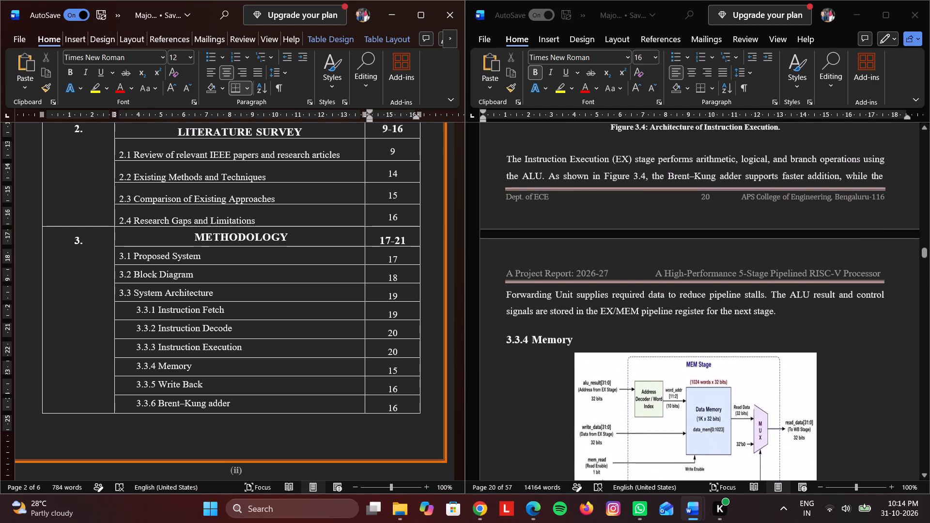
pyautogui.scroll(-17, 729, 307)
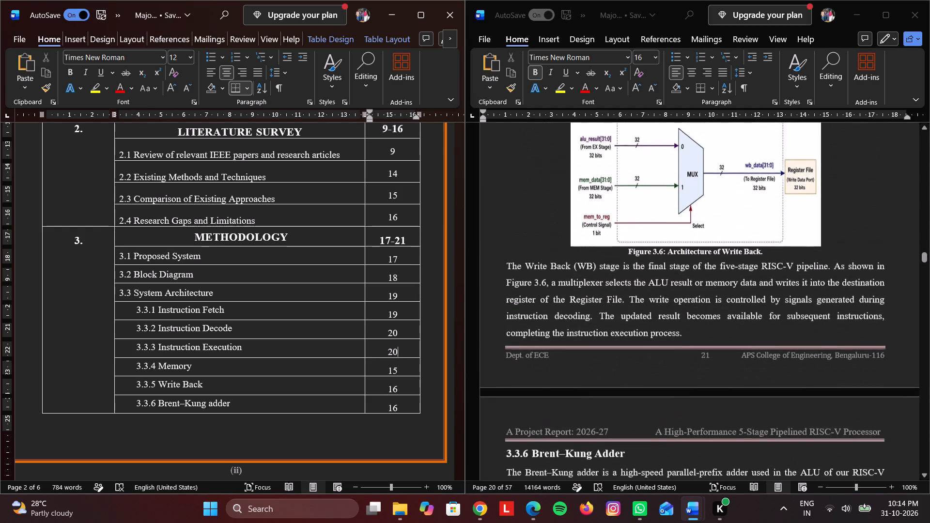
pyautogui.press('Down')
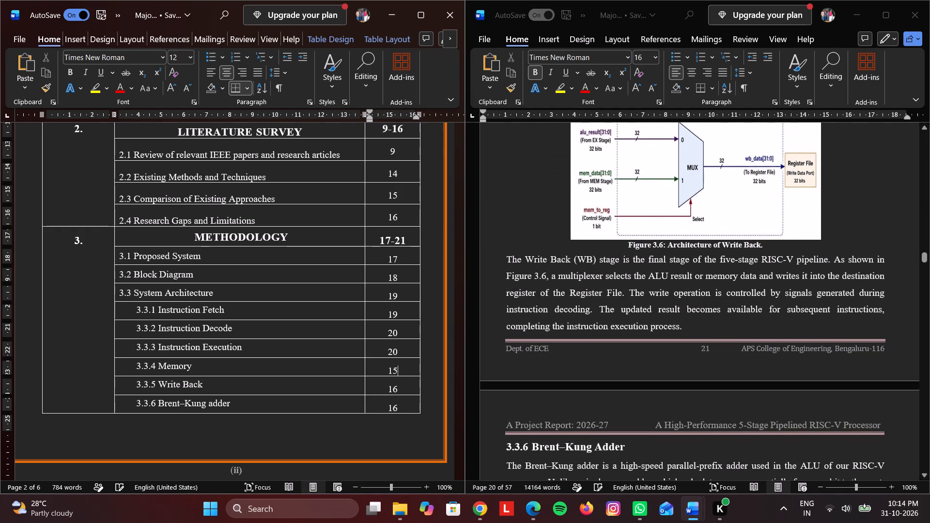
pyautogui.press('Down')
pyautogui.press('Up')
pyautogui.press('BackSpace')
pyautogui.press('BackSpace')
pyautogui.write('21')
# Set the page number of section 3.3.5 Write Back to 21 in the contents table.
pyautogui.press('Down')
pyautogui.press('BackSpace')
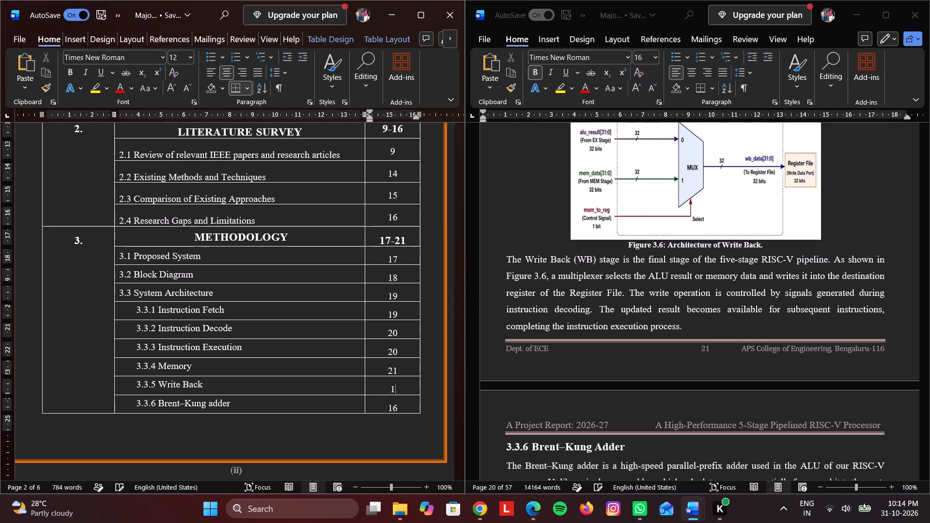
pyautogui.press('BackSpace')
pyautogui.write('21')
# Locate section 3.3.6 Brent–Kung Adder in the report and set its contents table page number to 22.
pyautogui.scroll(-5, 730, 306)
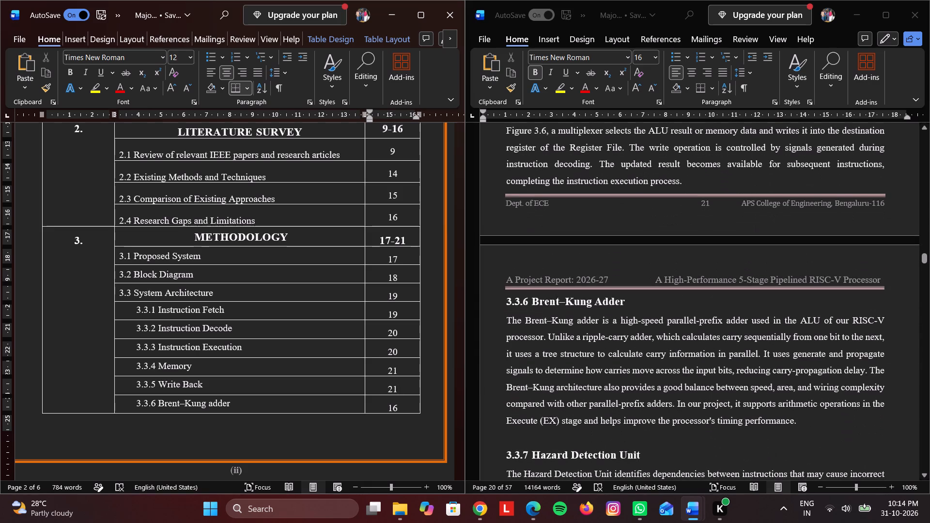
pyautogui.scroll(-14, 704, 369)
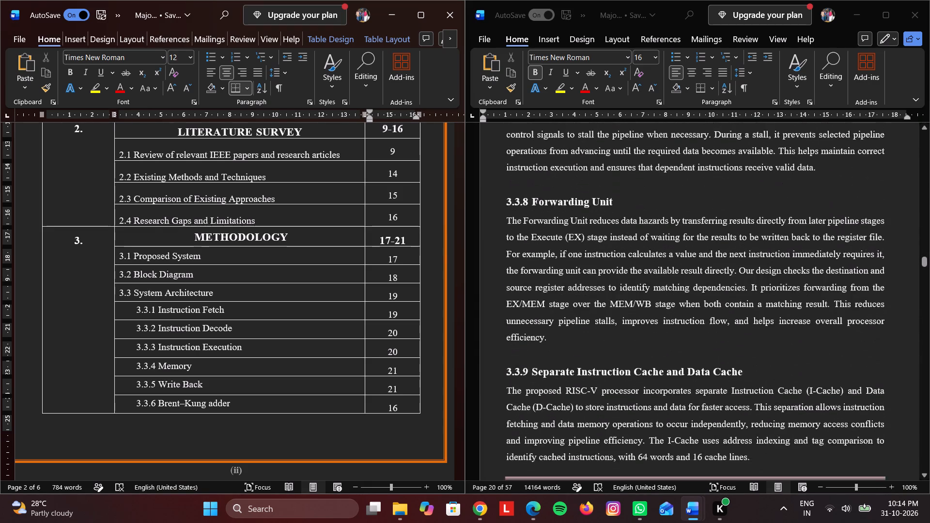
pyautogui.scroll(-3, 705, 371)
pyautogui.press('Down')
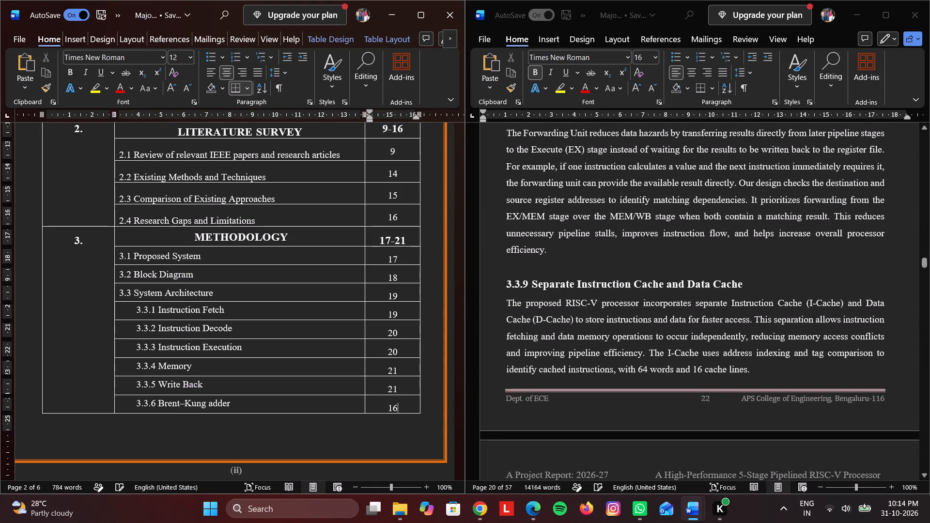
pyautogui.press('BackSpace')
pyautogui.press('BackSpace')
pyautogui.write('22')
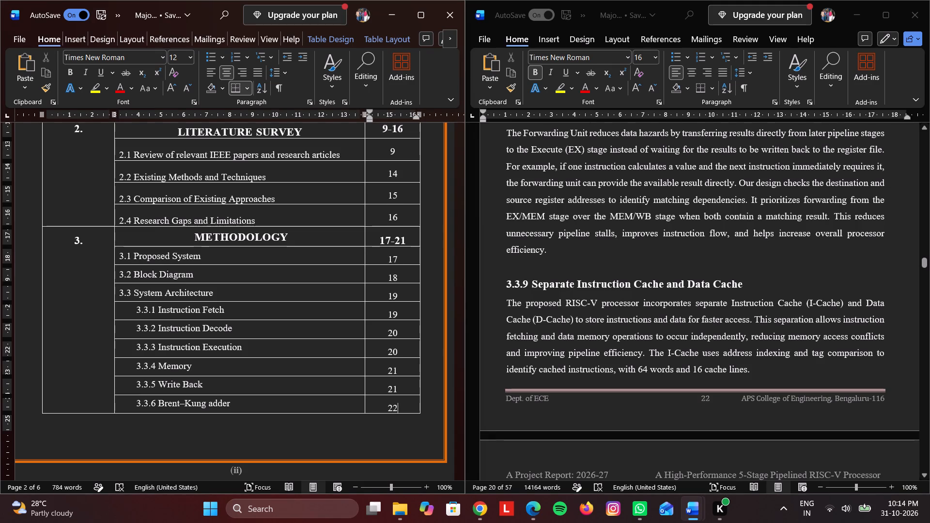
# Set the contents table page numbers of sections 3.3.7 Hazard Detection Unit and 3.3.8 Forwarding Unit to 22.
pyautogui.press('Down')
pyautogui.press('BackSpace')
pyautogui.press('BackSpace')
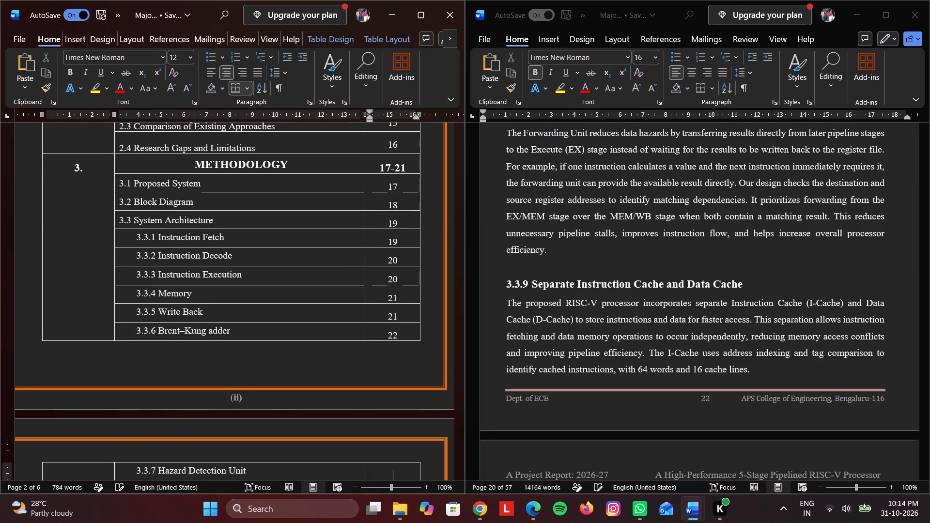
pyautogui.write('22')
pyautogui.scroll(-4, 384, 347)
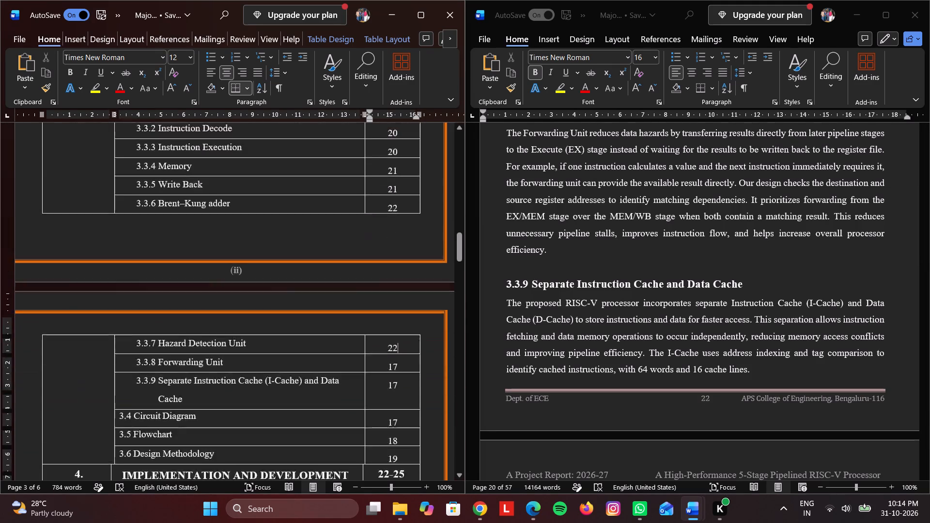
pyautogui.scroll(-3, 384, 347)
pyautogui.press('Down')
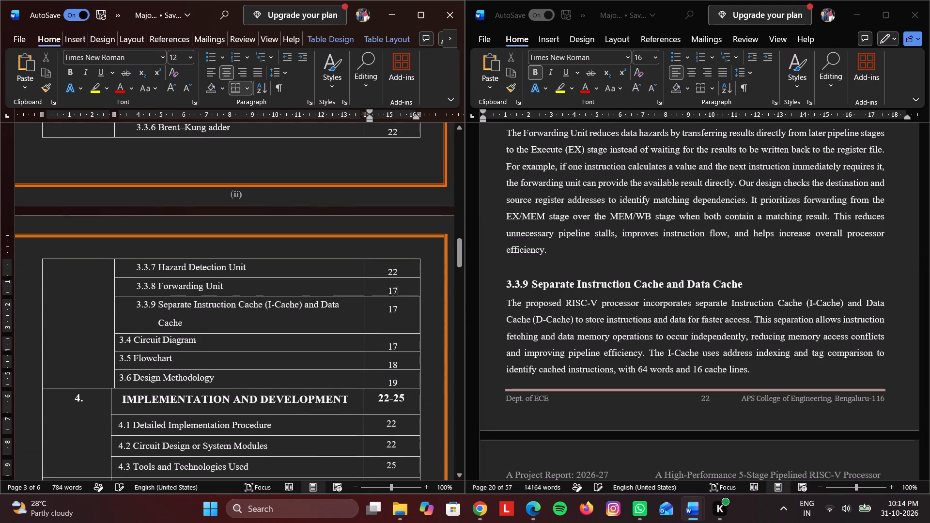
pyautogui.press('BackSpace')
pyautogui.press('BackSpace')
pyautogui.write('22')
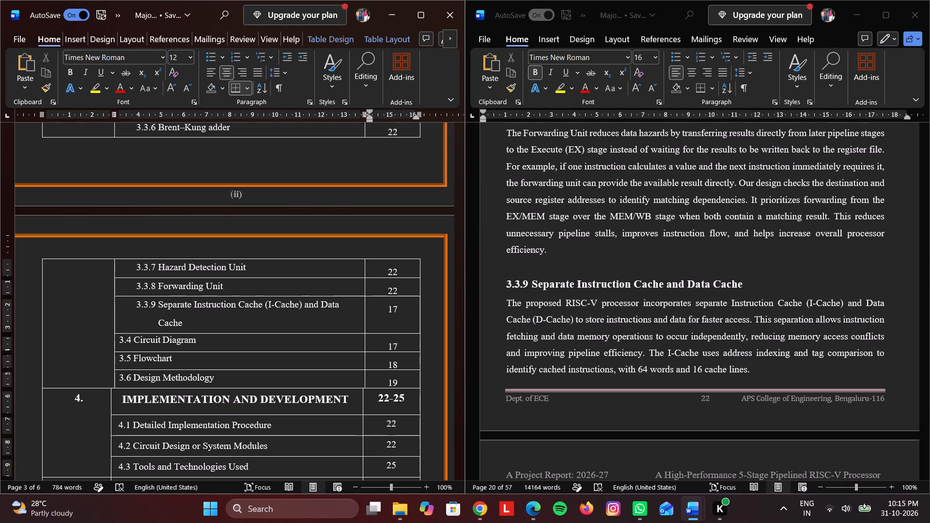
# Set the contents table page number of section 3.3.9 Separate Instruction Cache (I-Cache) and Data Cache to 22.
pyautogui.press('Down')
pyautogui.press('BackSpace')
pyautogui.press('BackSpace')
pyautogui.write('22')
# Locate section 3.4 Circuit Diagram in the report.
pyautogui.scroll(-5, 574, 327)
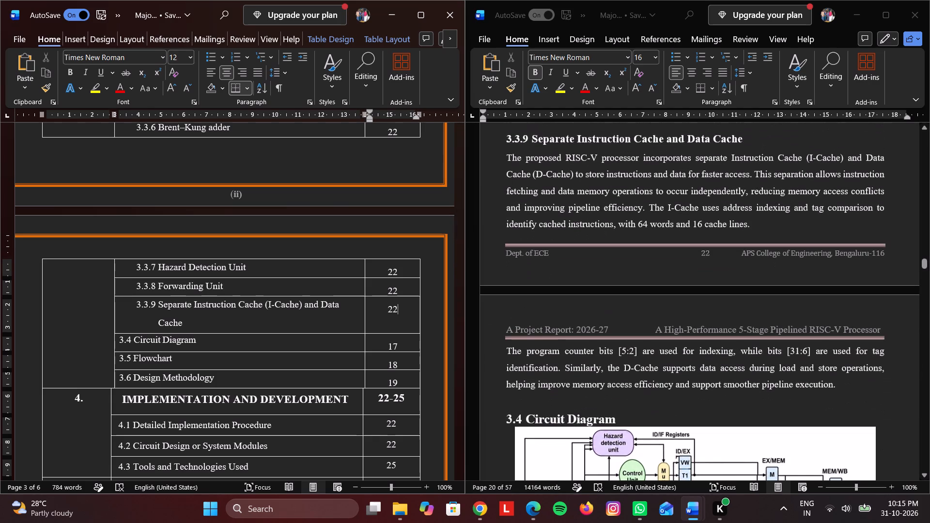
pyautogui.scroll(-9, 585, 340)
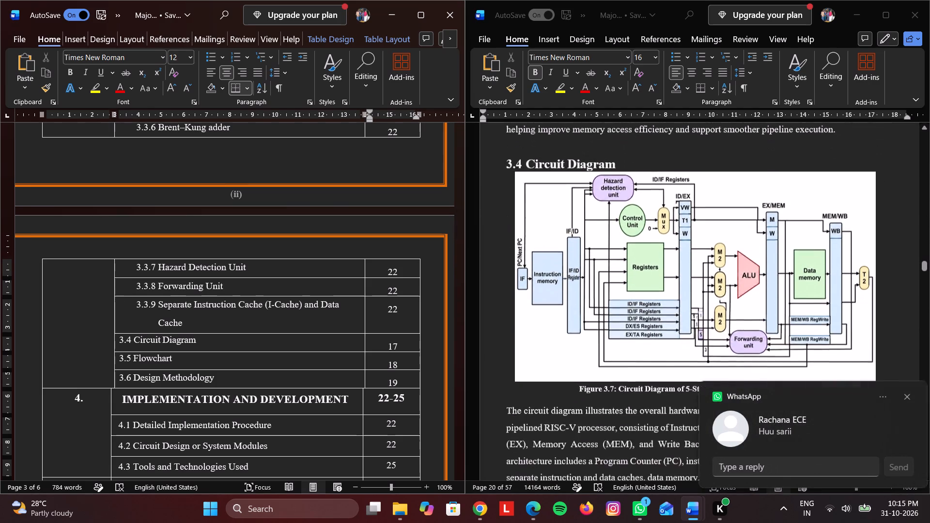
pyautogui.scroll(-4, 588, 341)
# Reply "k" to the incoming WhatsApp message from its notification.
pyautogui.click(736, 465)
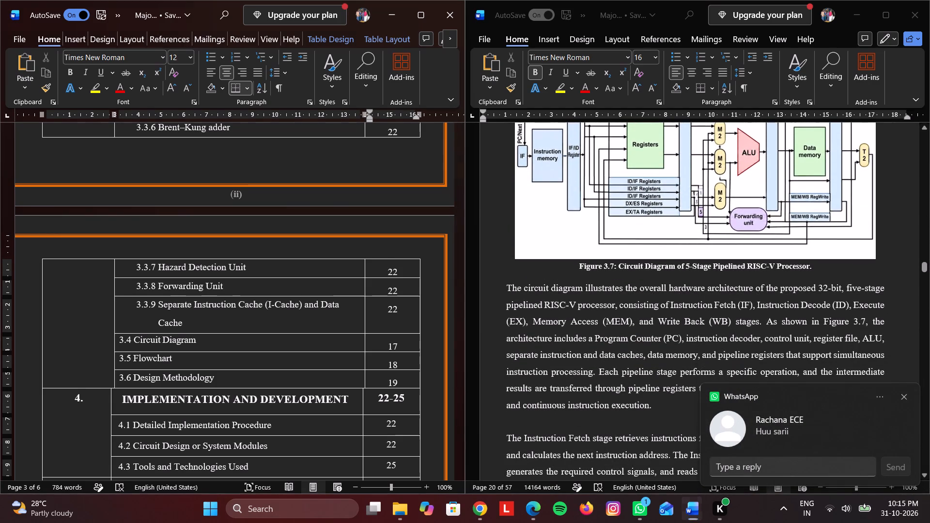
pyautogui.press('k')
pyautogui.click(895, 461)
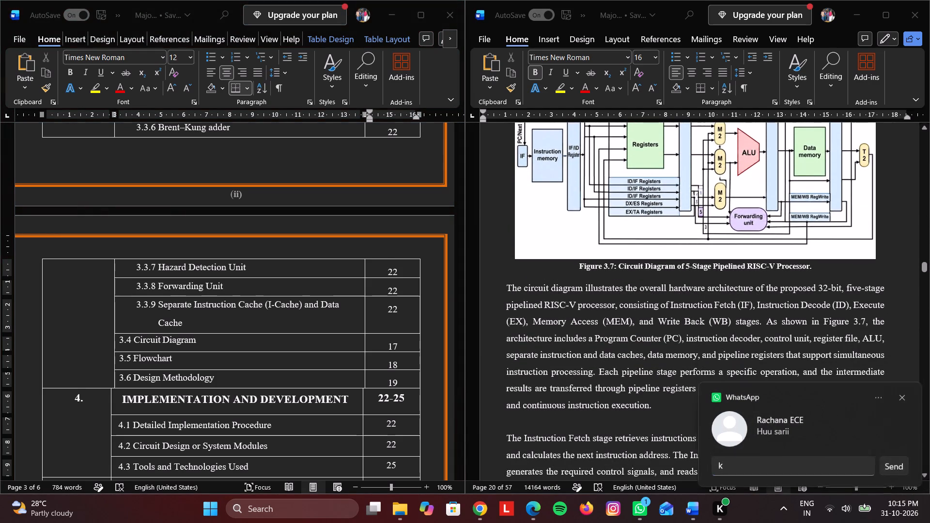
# Check which report page holds section 3.4 Circuit Diagram and open its page number in the contents table for editing.
pyautogui.scroll(-6, 713, 365)
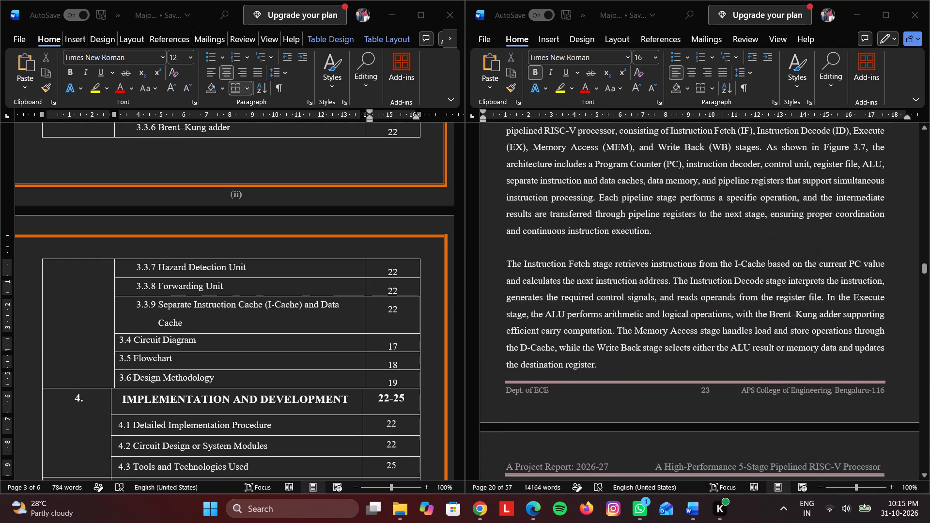
pyautogui.scroll(5, 627, 347)
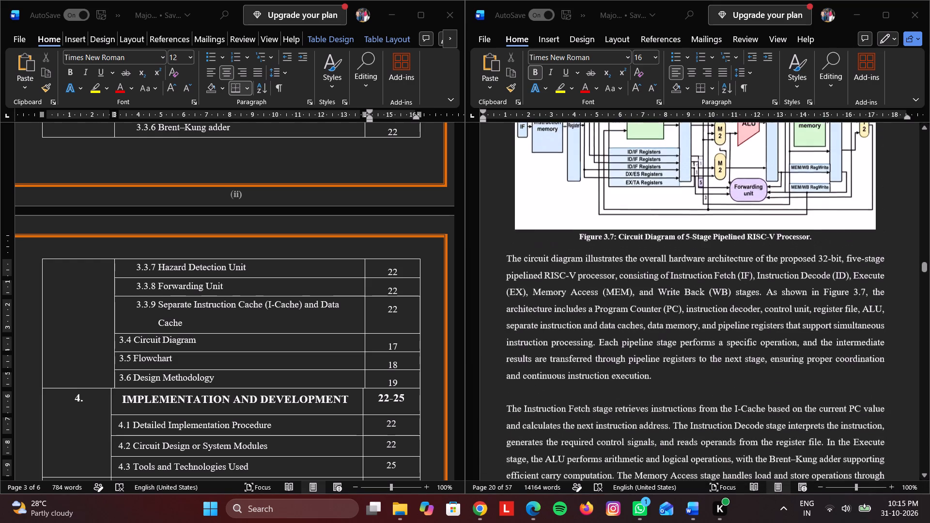
pyautogui.scroll(9, 627, 347)
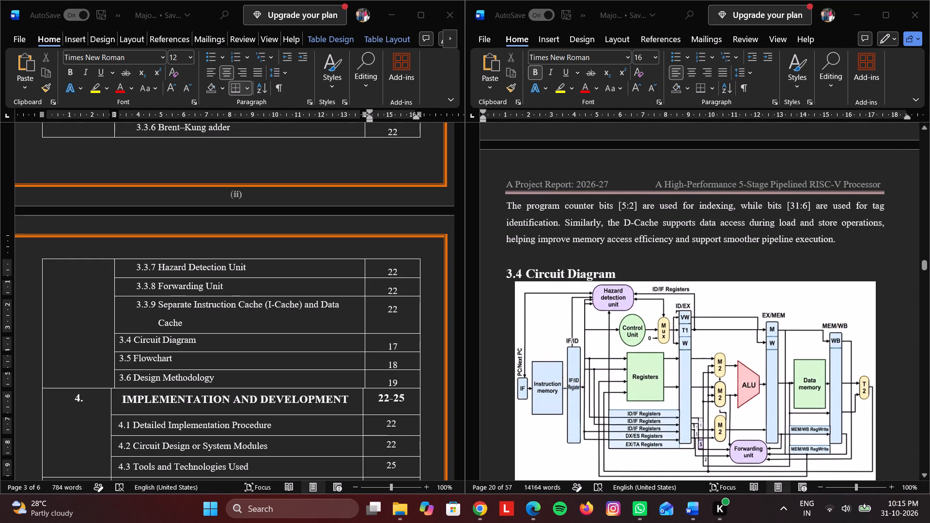
pyautogui.click(400, 348)
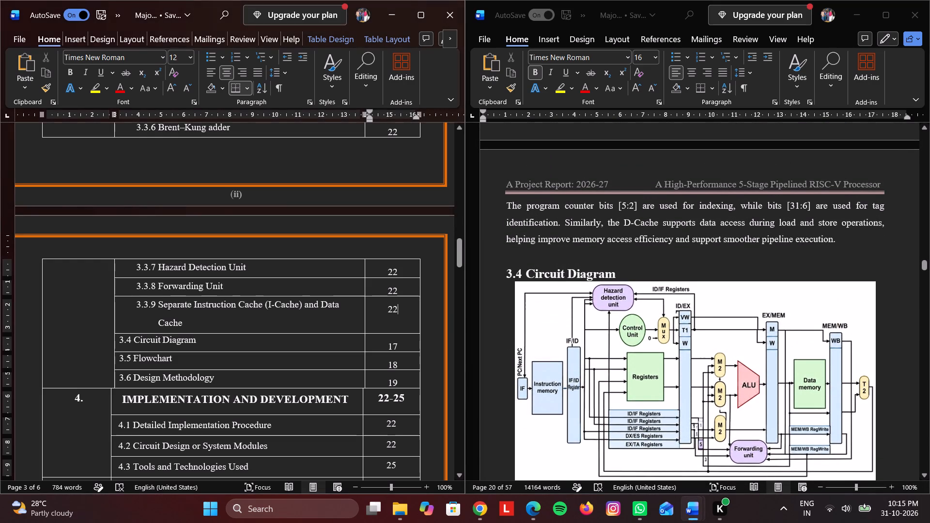
# Check the page of section 3.4 Circuit Diagram in the report and set its contents table entry to 23.
pyautogui.click(401, 342)
pyautogui.scroll(-5, 451, 336)
pyautogui.scroll(3, 365, 356)
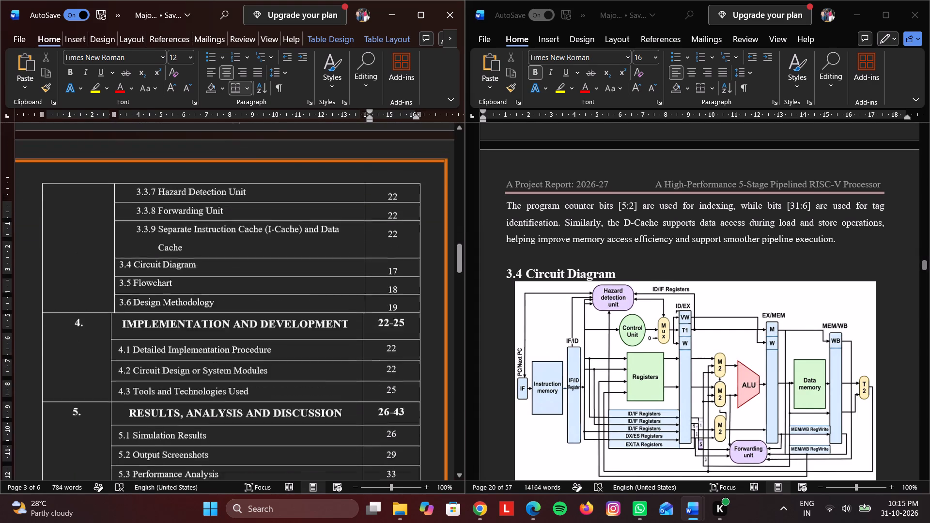
pyautogui.scroll(1, 365, 356)
pyautogui.scroll(-12, 802, 381)
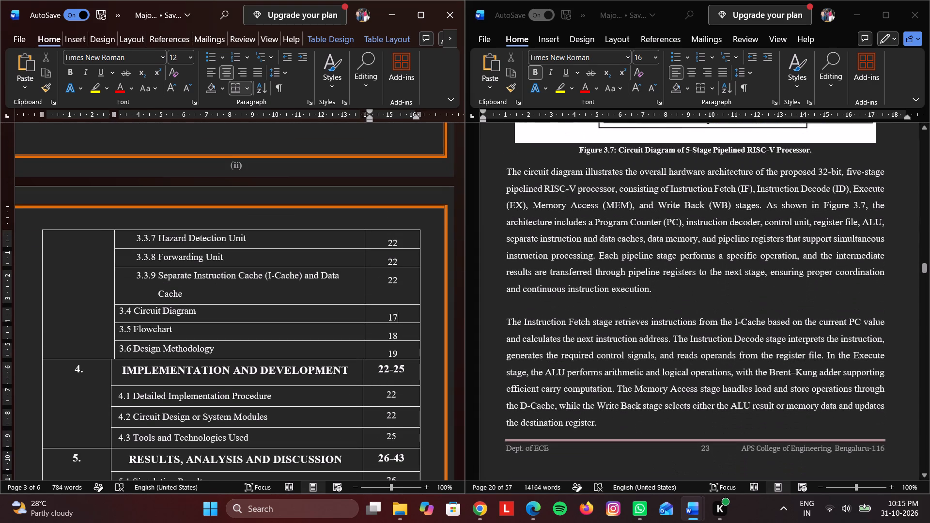
pyautogui.press('BackSpace')
pyautogui.press('BackSpace')
pyautogui.press('2')
pyautogui.press('3')
# Locate section 3.5 Flowchart in the report and set its page number to 24 in the contents table.
pyautogui.scroll(-4, 801, 376)
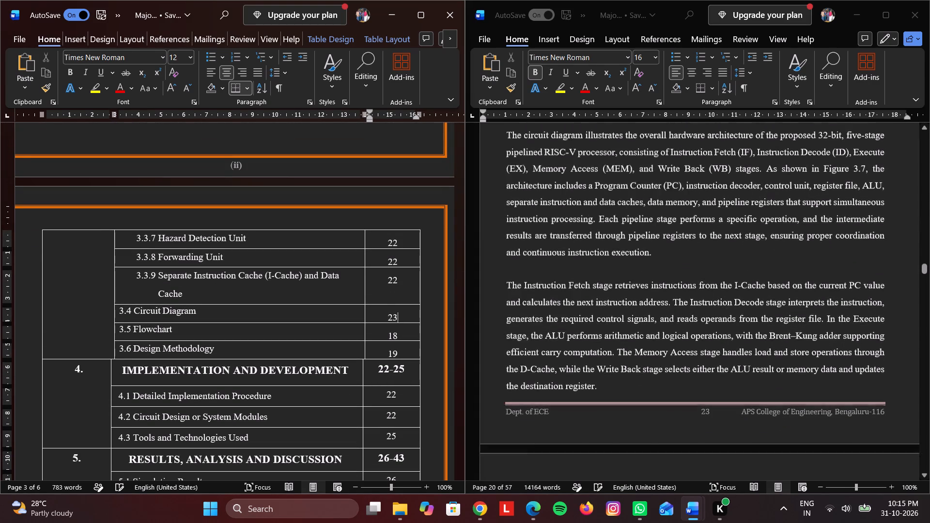
pyautogui.scroll(-6, 801, 376)
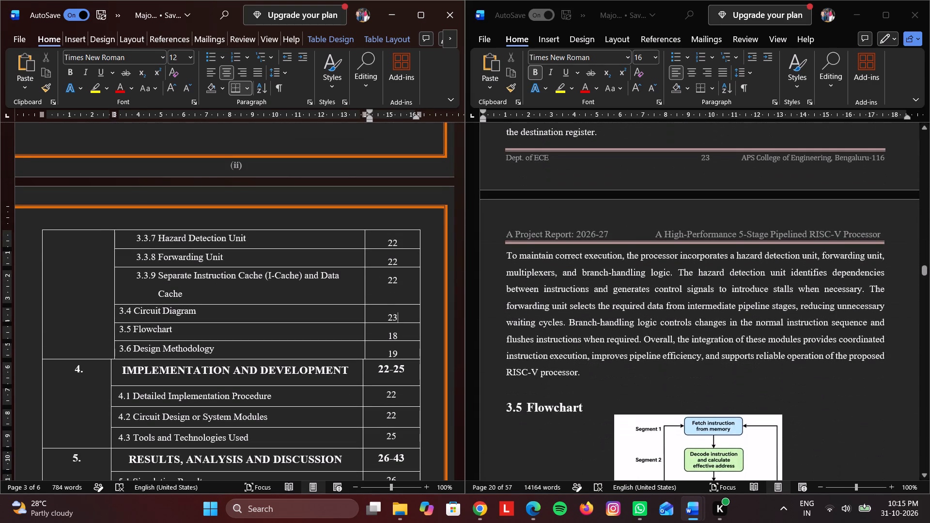
pyautogui.scroll(-15, 801, 376)
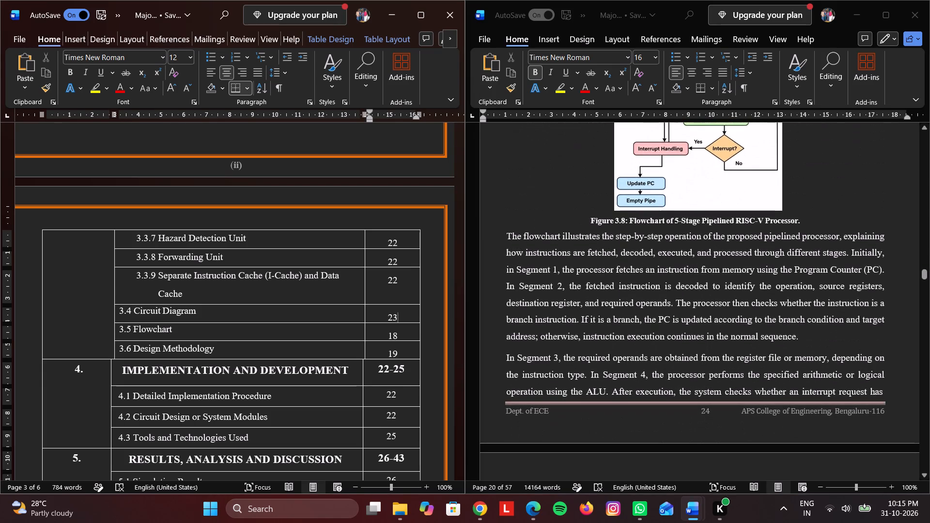
pyautogui.press('Down')
pyautogui.press('BackSpace')
pyautogui.press('BackSpace')
pyautogui.write('24')
# Locate section 3.6 Design Methodology in the report and set its page number to 25 in the contents table.
pyautogui.scroll(-13, 801, 376)
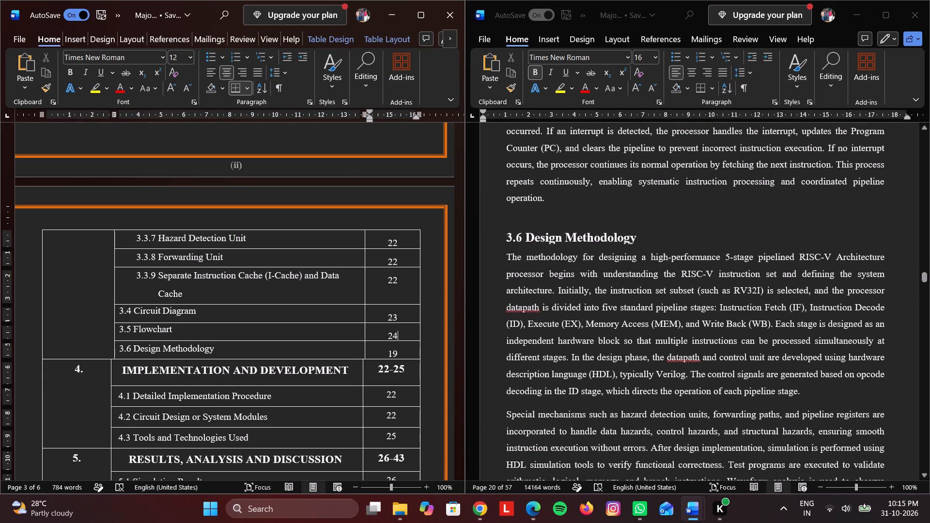
pyautogui.press('Down')
pyautogui.press('BackSpace')
pyautogui.press('BackSpace')
pyautogui.write('25')
# Find the last page of chapter 3 in the report and set the Methodology page range to 17-27 in the contents table.
pyautogui.scroll(-6, 801, 376)
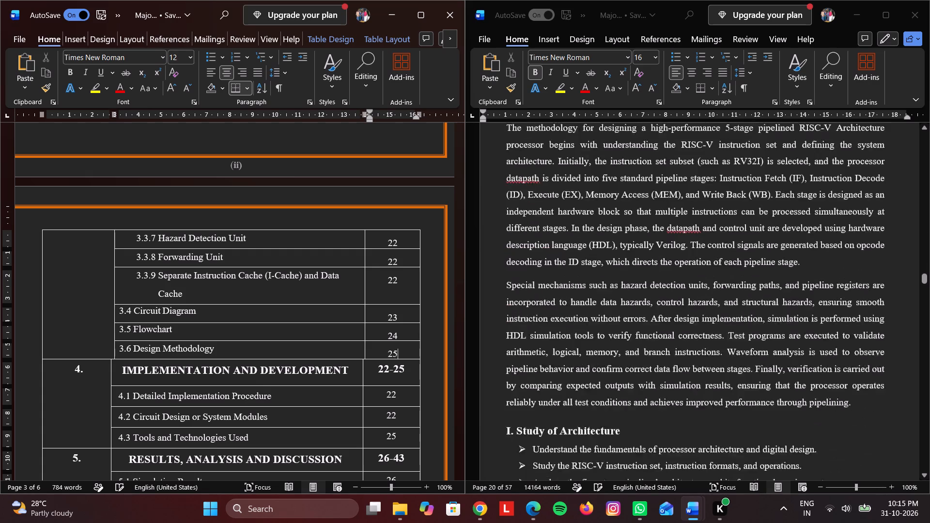
pyautogui.scroll(-6, 801, 376)
pyautogui.scroll(5, 801, 376)
pyautogui.scroll(4, 422, 366)
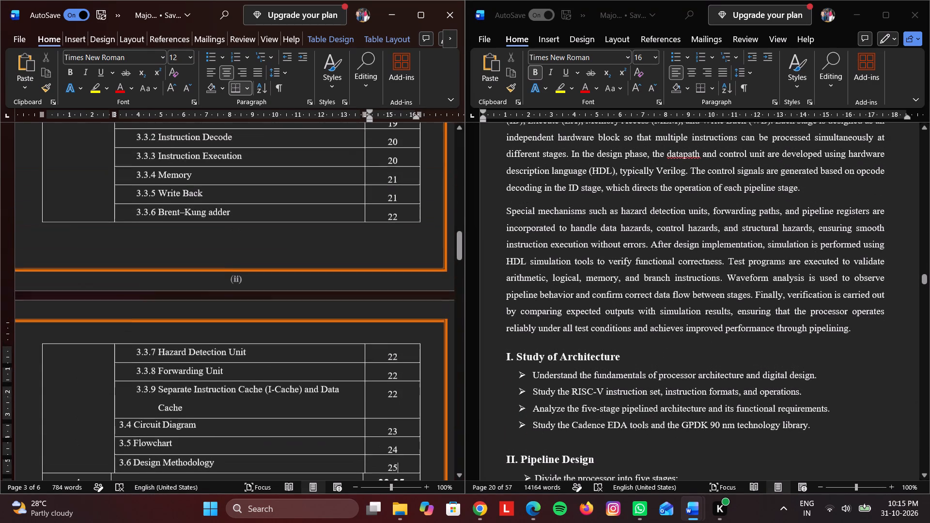
pyautogui.scroll(6, 422, 366)
pyautogui.click(403, 229)
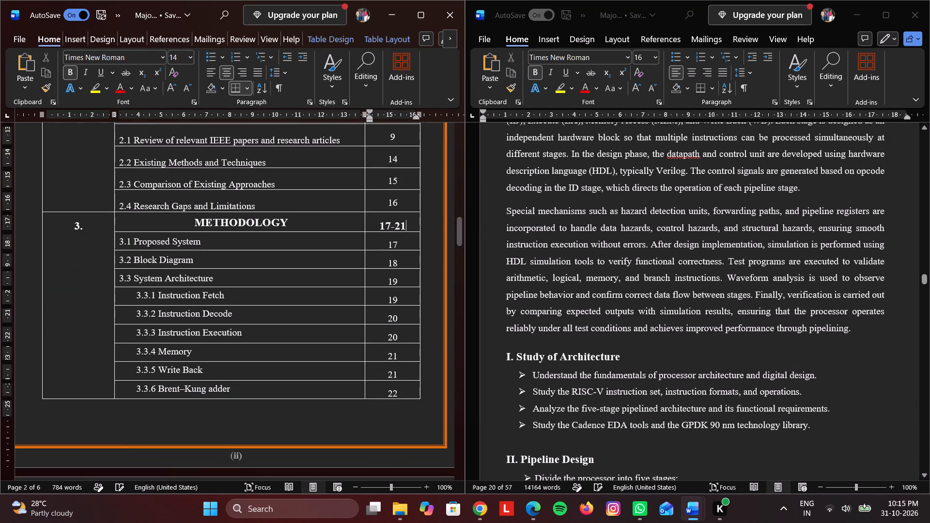
pyautogui.scroll(-20, 728, 281)
pyautogui.scroll(-17, 728, 281)
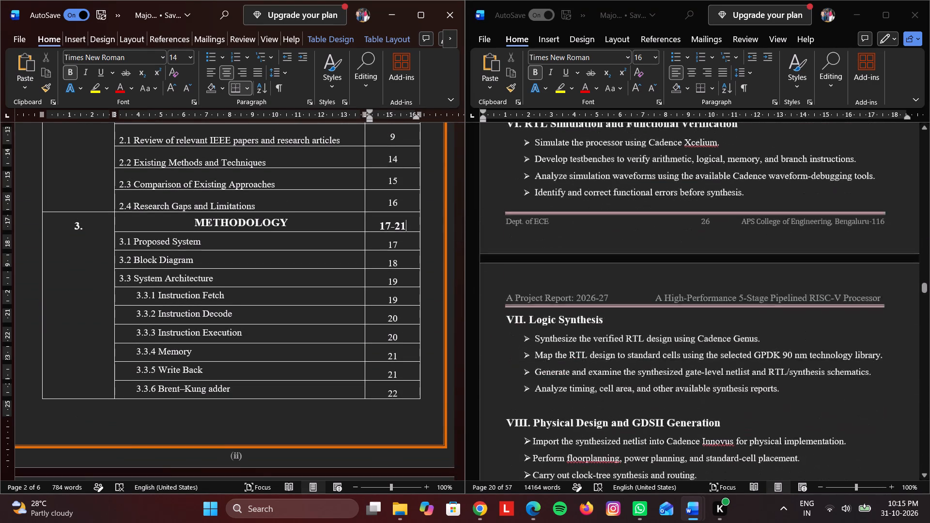
pyautogui.scroll(-19, 728, 281)
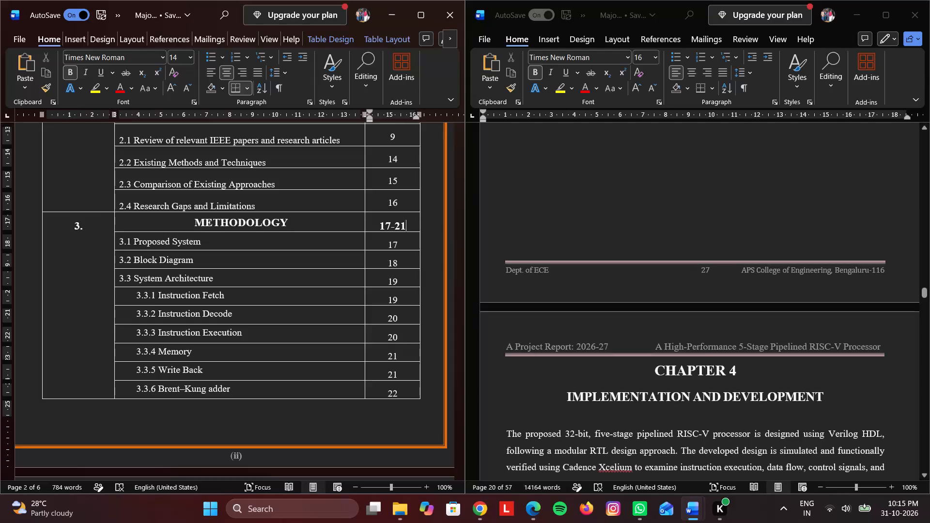
pyautogui.press('BackSpace')
pyautogui.press('7')
# Check where chapter 4 begins in the report and set the starting page of the Implementation and Development range to 28.
pyautogui.scroll(-11, 440, 259)
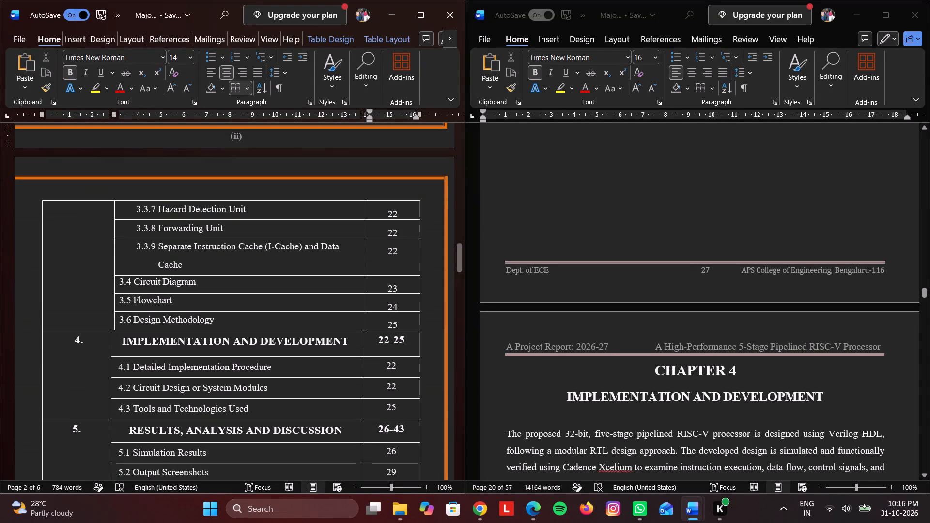
pyautogui.scroll(-7, 588, 288)
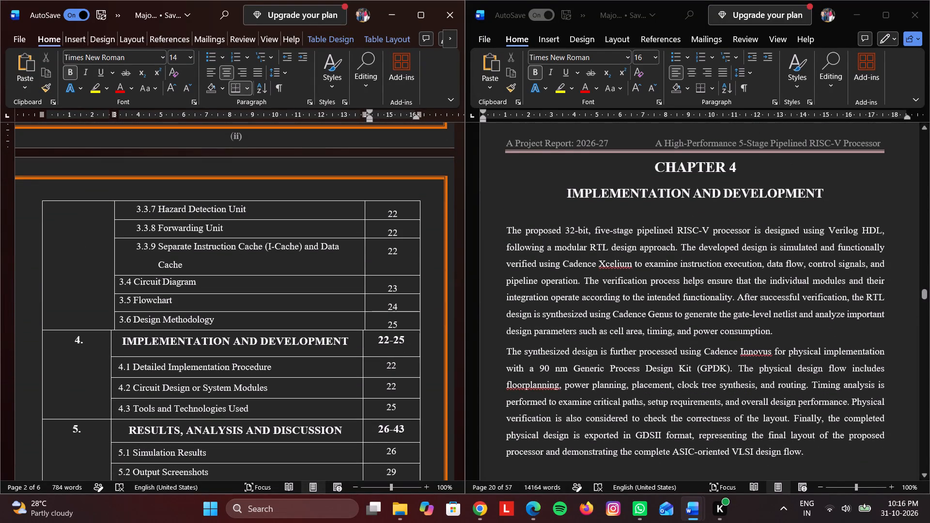
pyautogui.scroll(-3, 577, 279)
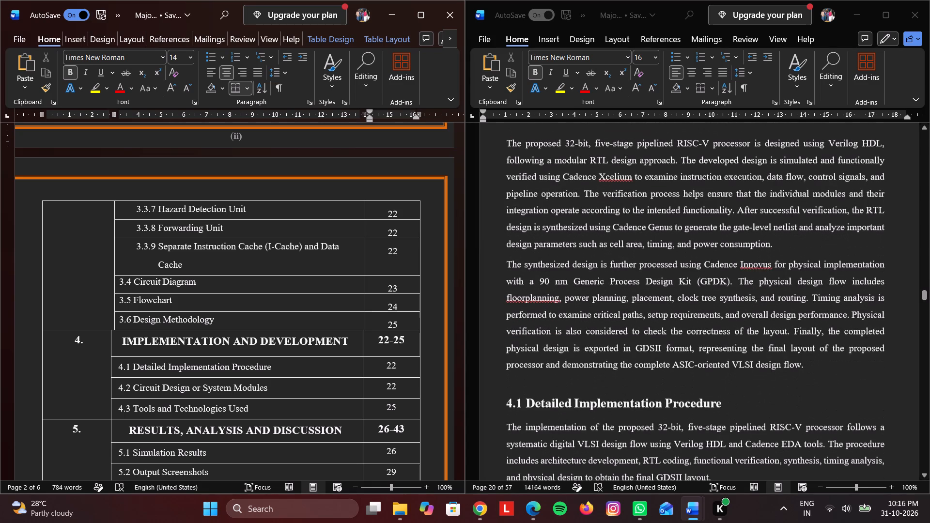
pyautogui.scroll(-3, 576, 279)
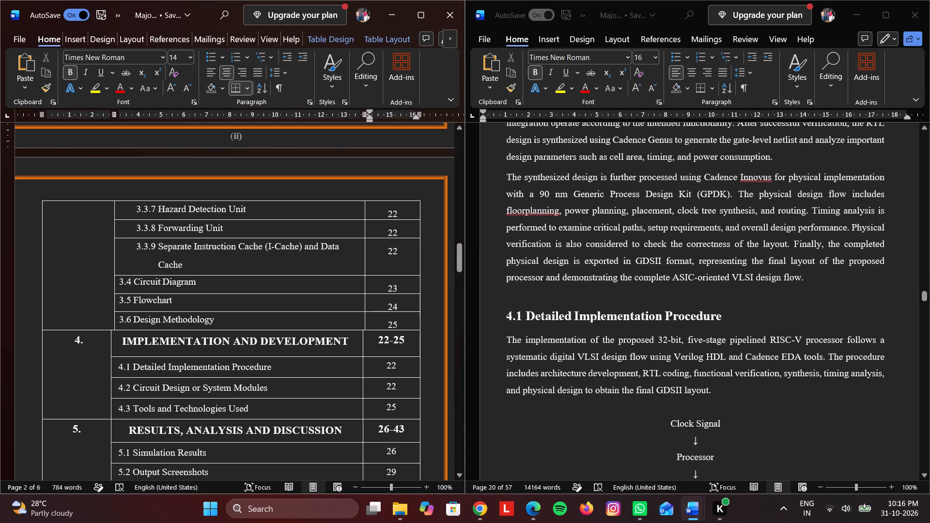
pyautogui.click(389, 342)
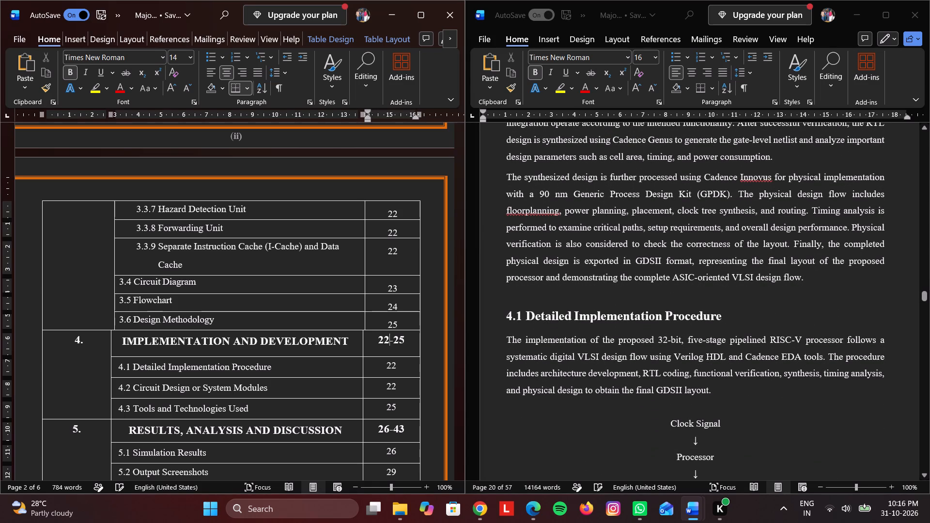
pyautogui.press('BackSpace')
pyautogui.scroll(-7, 575, 326)
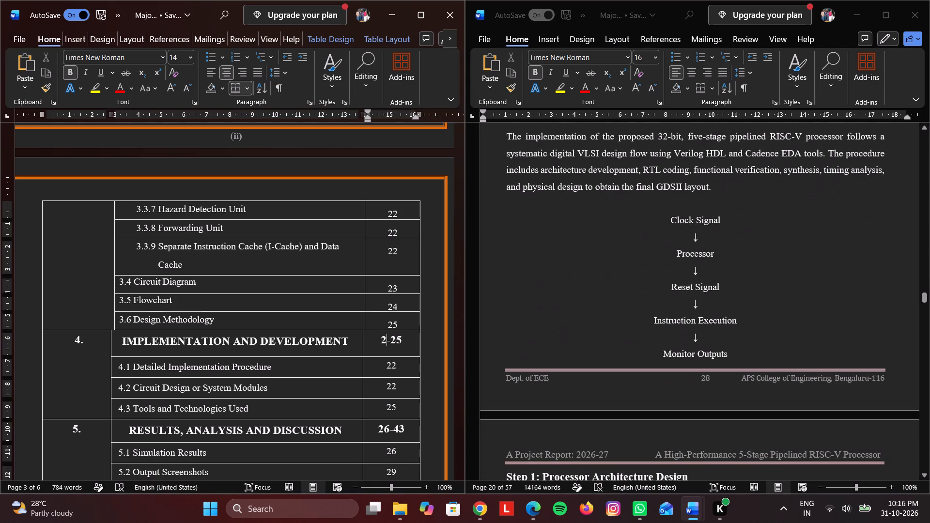
pyautogui.press('8')
# Check section 4.1 Detailed Implementation Procedure in the report and set its page number to 28 in the contents table.
pyautogui.press('Down')
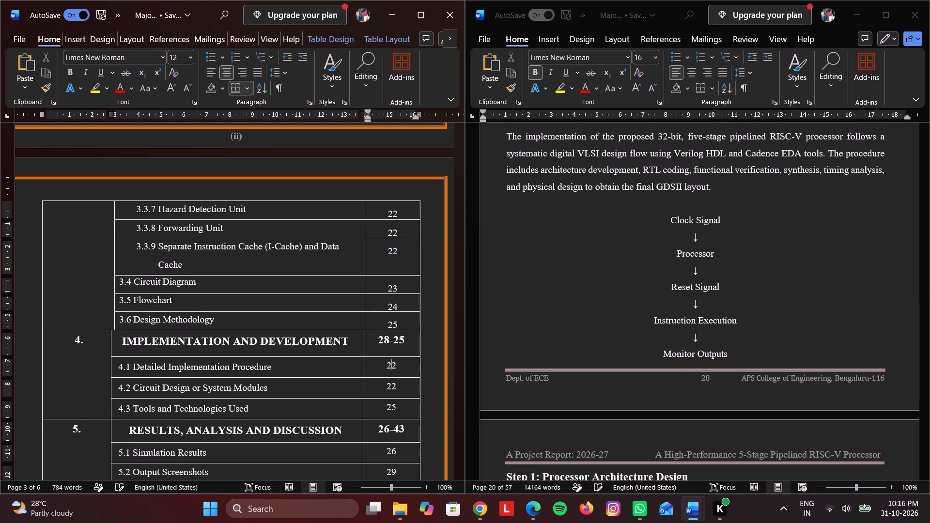
pyautogui.press('Right')
pyautogui.scroll(-5, 713, 325)
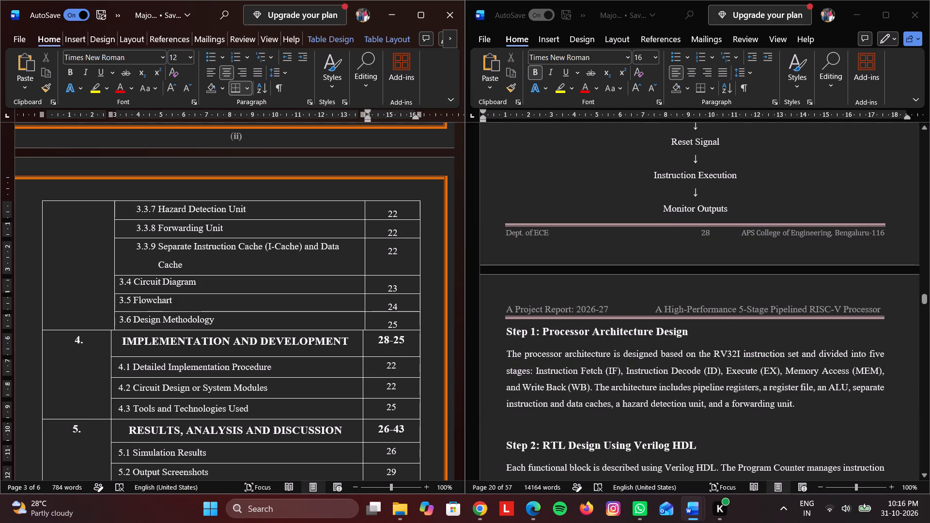
pyautogui.scroll(8, 713, 325)
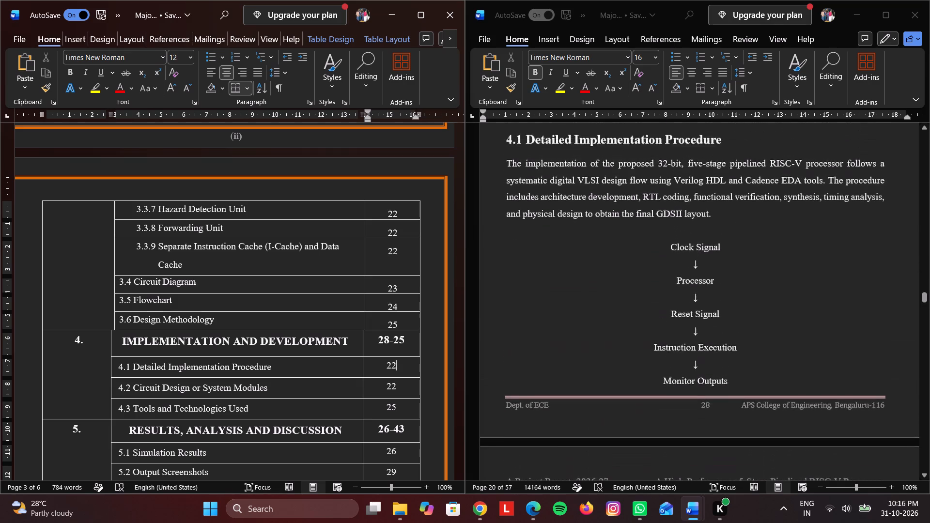
pyautogui.scroll(3, 713, 325)
pyautogui.scroll(-6, 713, 325)
pyautogui.press('BackSpace')
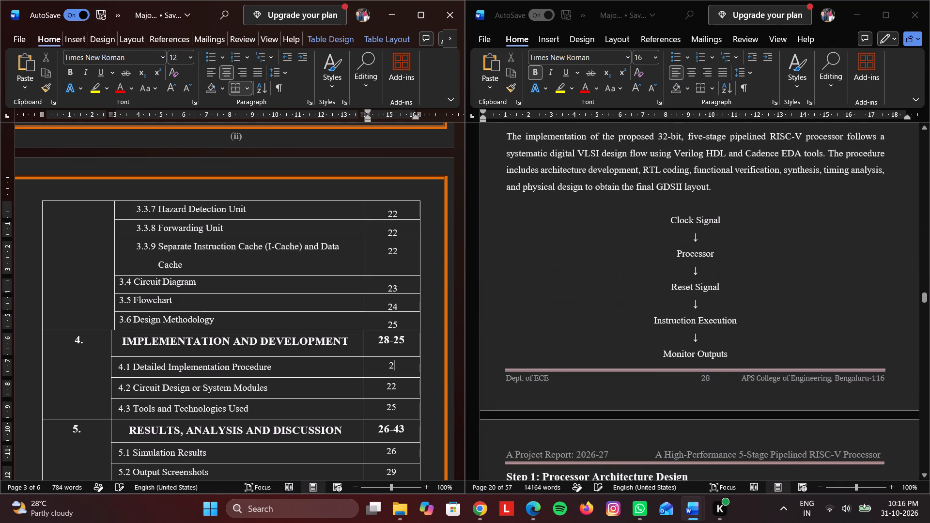
pyautogui.press('8')
pyautogui.scroll(12, 713, 325)
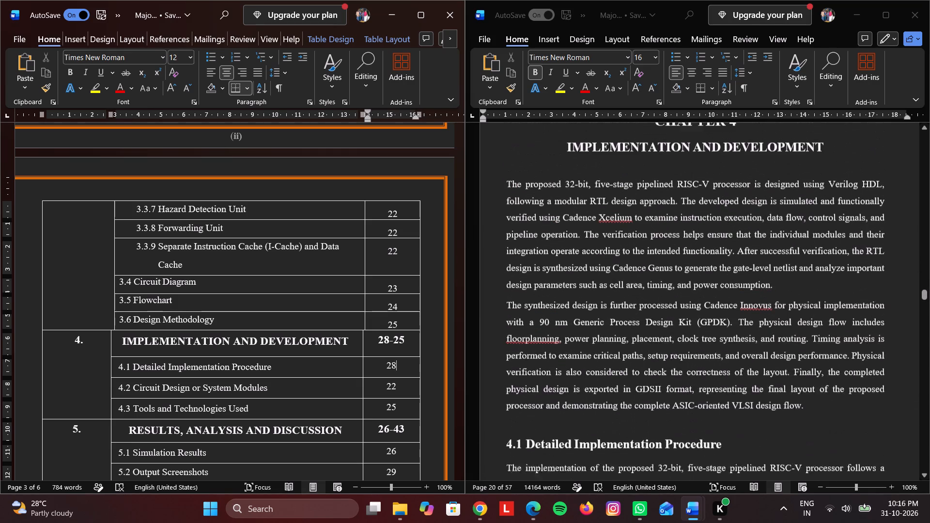
pyautogui.scroll(2, 713, 318)
# Locate section 4.2 Circuit Design or System Modules in the report and set its page number to 30 in the contents table.
pyautogui.scroll(-5, 713, 317)
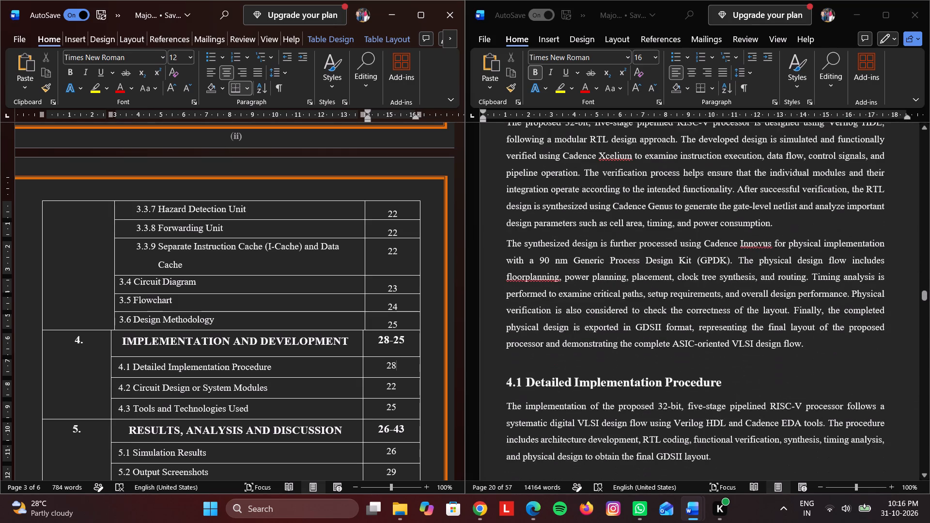
pyautogui.scroll(-6, 713, 317)
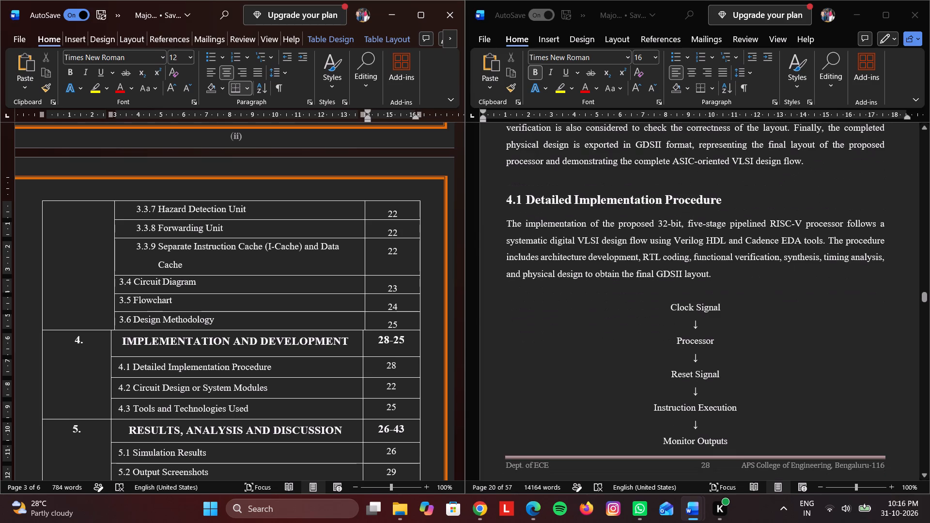
pyautogui.scroll(-10, 713, 317)
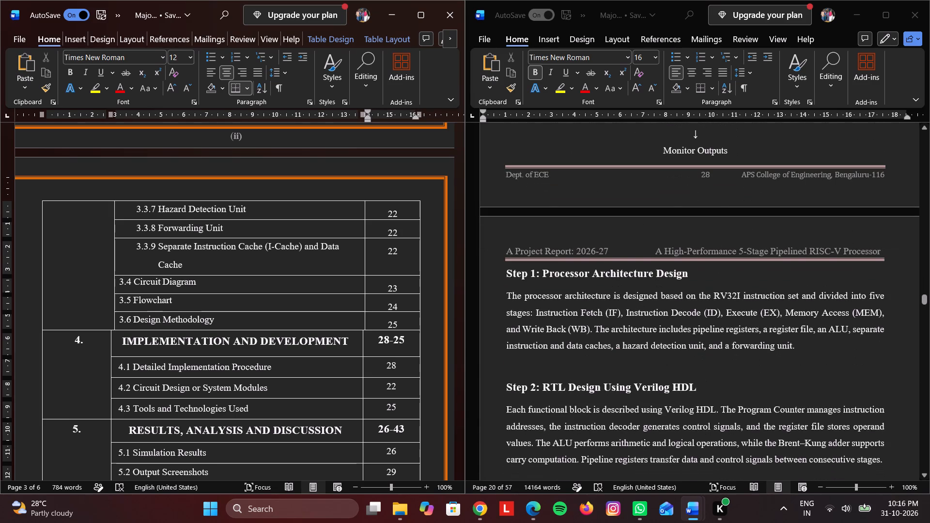
pyautogui.scroll(-3, 713, 317)
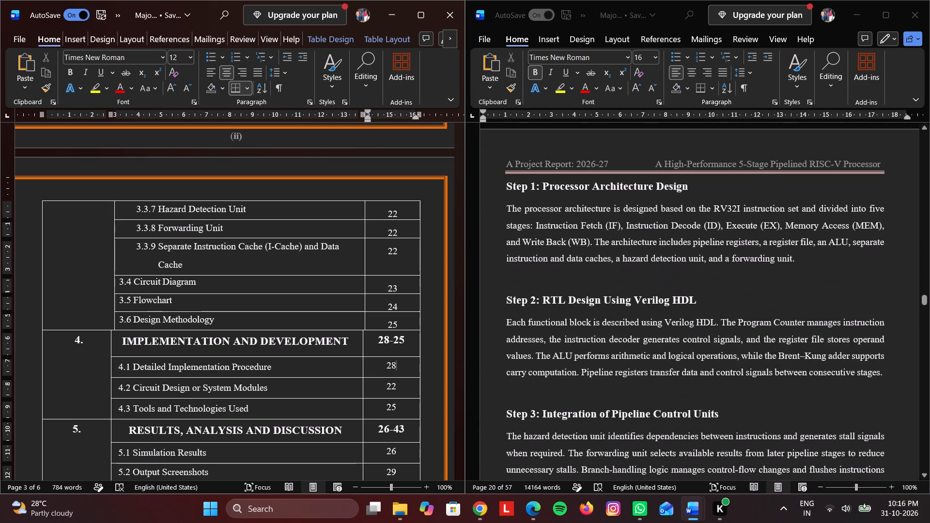
pyautogui.scroll(-18, 713, 316)
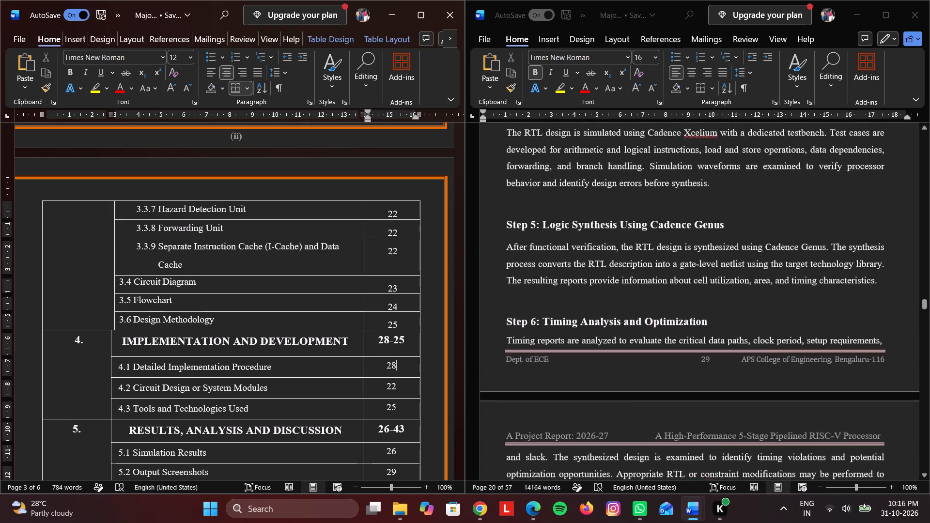
pyautogui.scroll(-16, 713, 316)
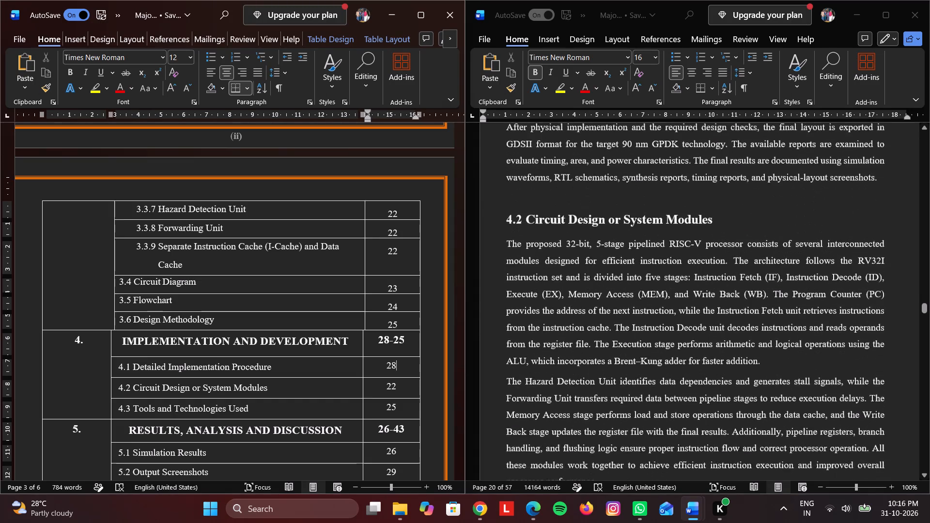
pyautogui.scroll(-4, 713, 316)
pyautogui.scroll(3, 713, 316)
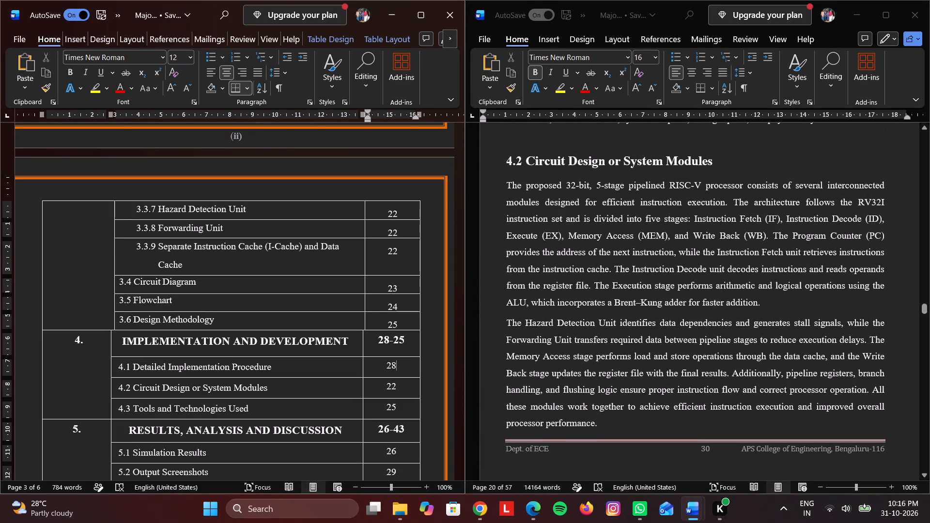
pyautogui.press('Down')
pyautogui.press('BackSpace')
pyautogui.press('BackSpace')
pyautogui.write('30')
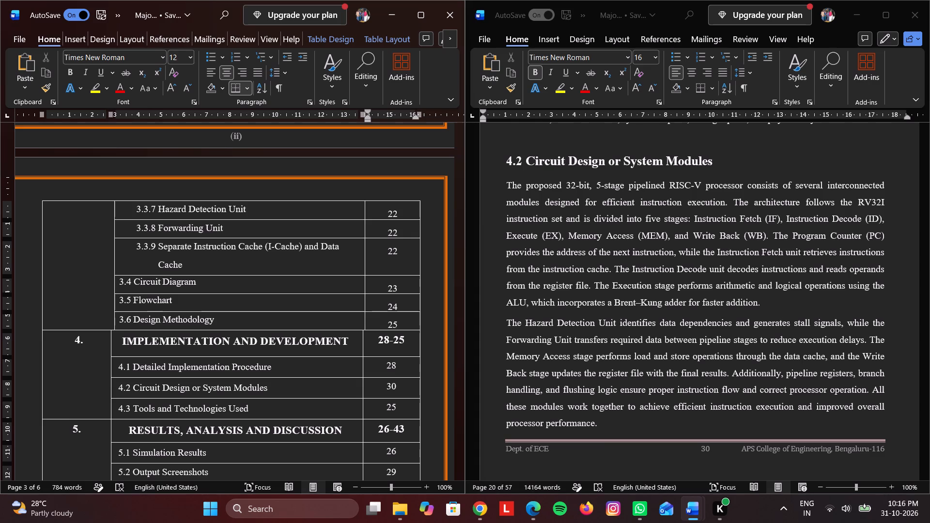
# Locate section 4.3 Tools and Technologies Used in the report and set its page number to 31 in the contents table.
pyautogui.scroll(2, 711, 314)
pyautogui.scroll(-5, 711, 314)
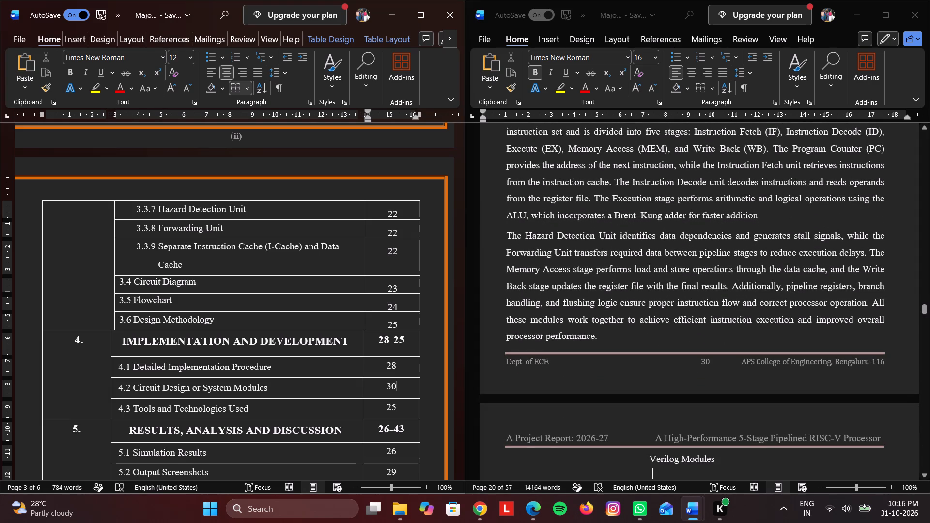
pyautogui.scroll(3, 711, 314)
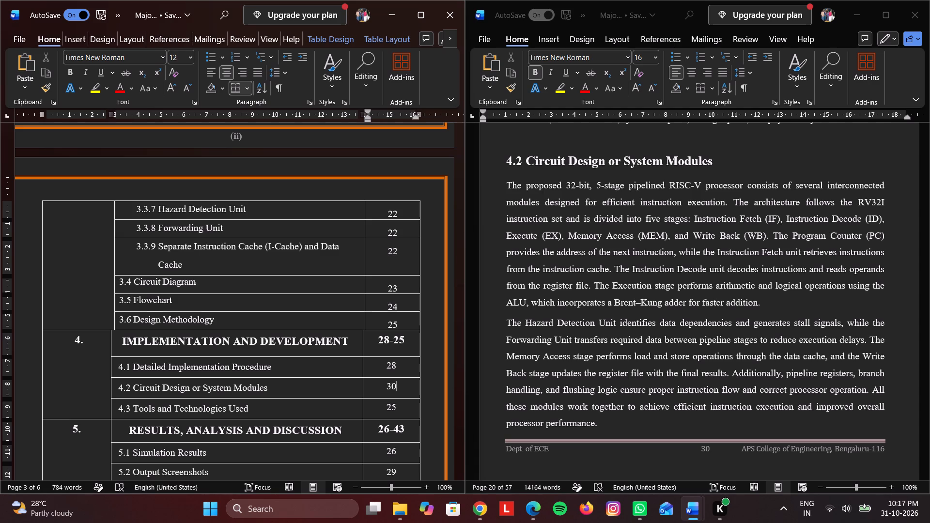
pyautogui.scroll(-3, 661, 318)
pyautogui.scroll(3, 661, 318)
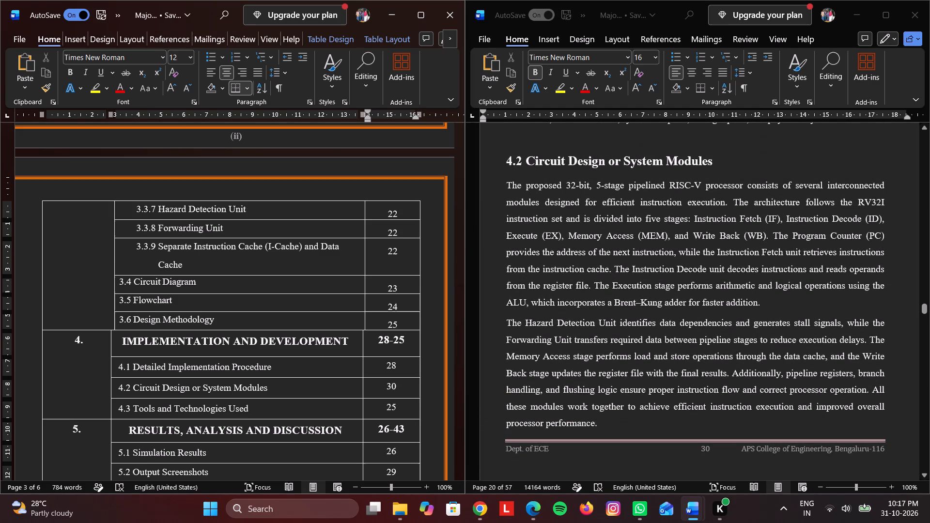
pyautogui.scroll(-14, 660, 316)
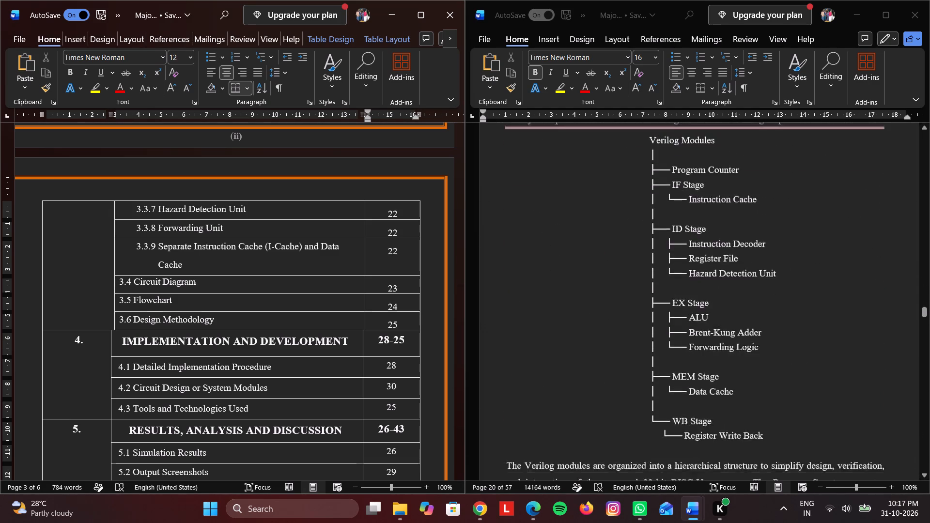
pyautogui.scroll(-14, 660, 316)
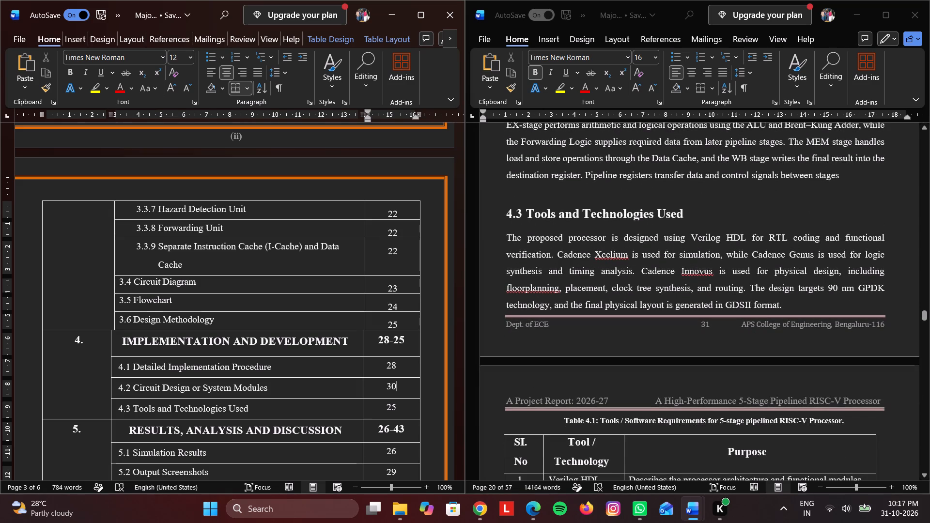
pyautogui.click(400, 410)
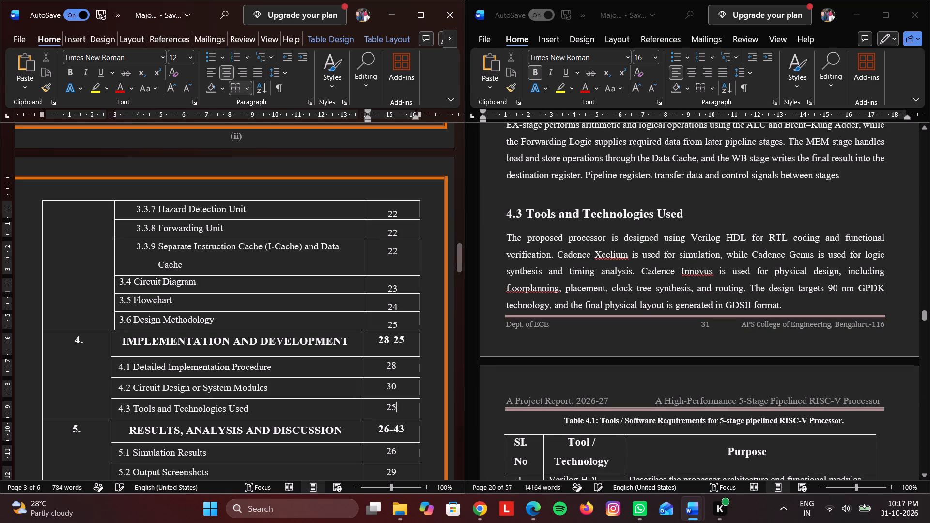
pyautogui.press('BackSpace')
pyautogui.press('BackSpace')
pyautogui.write('31')
# Find the last page of chapter 4 in the report and set the end of the Implementation and Development page range to 32.
pyautogui.scroll(-20, 646, 346)
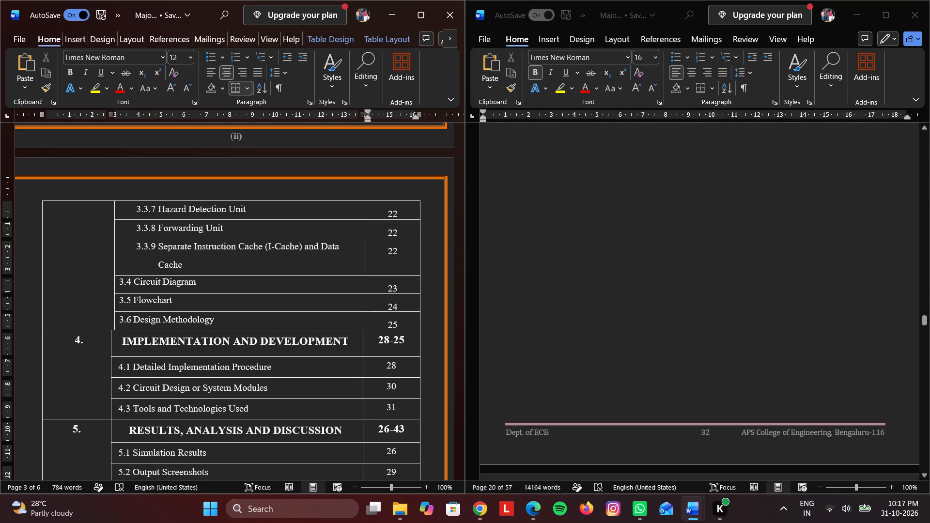
pyautogui.click(403, 343)
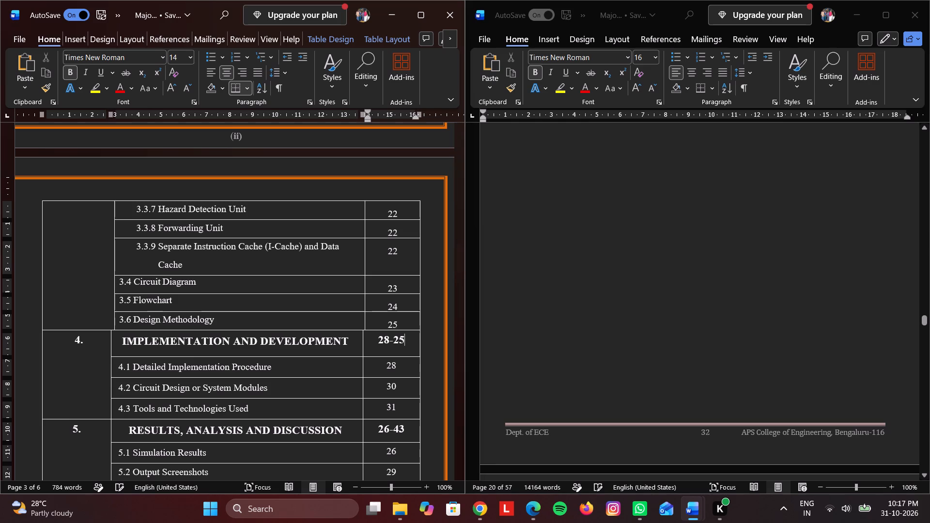
pyautogui.press('BackSpace')
pyautogui.press('BackSpace')
pyautogui.write('32')
# Find where chapter 5 begins in the report and set the start of the Results, Analysis and Discussion page range to 33.
pyautogui.scroll(-8, 620, 345)
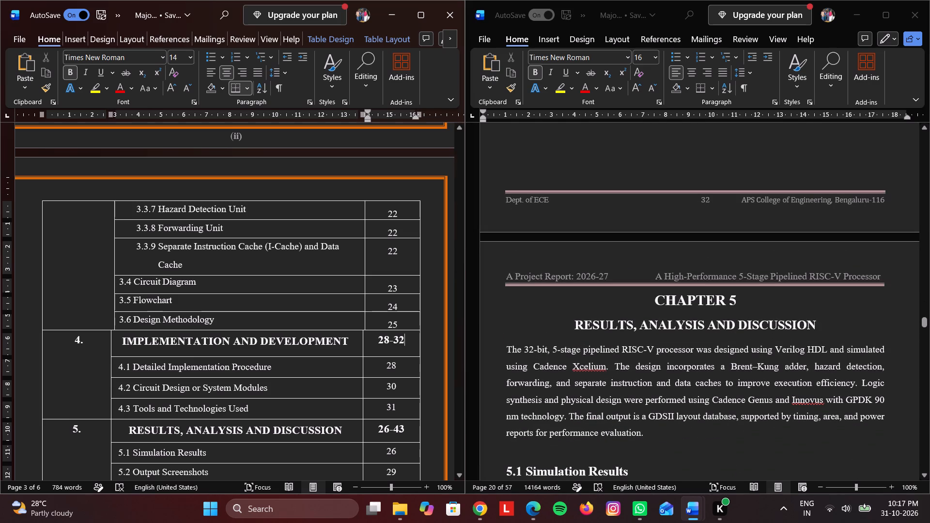
pyautogui.click(389, 434)
pyautogui.scroll(-6, 501, 394)
pyautogui.scroll(-6, 610, 372)
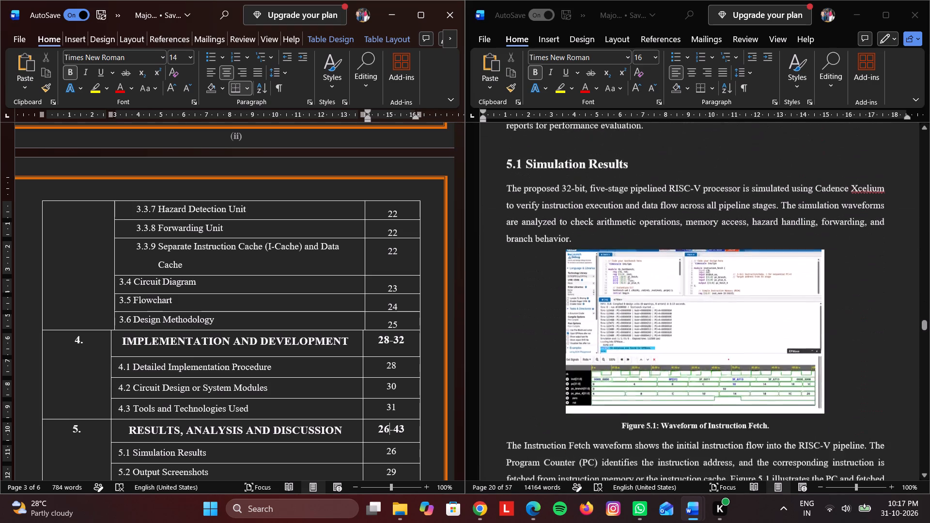
pyautogui.scroll(-5, 610, 372)
pyautogui.press('BackSpace')
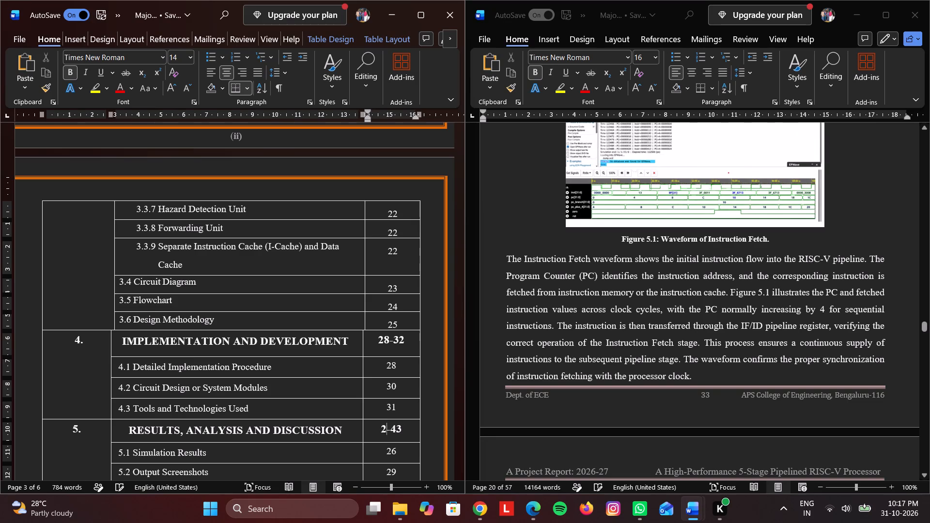
pyautogui.press('BackSpace')
pyautogui.write('33')
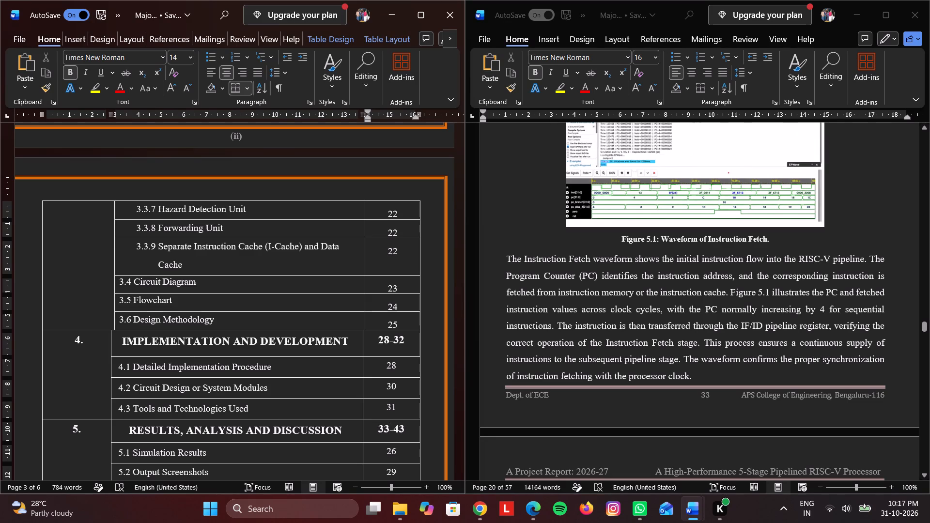
# Check section 5.1 Simulation Results in the report and set its page number to 33 in the contents table.
pyautogui.scroll(13, 675, 352)
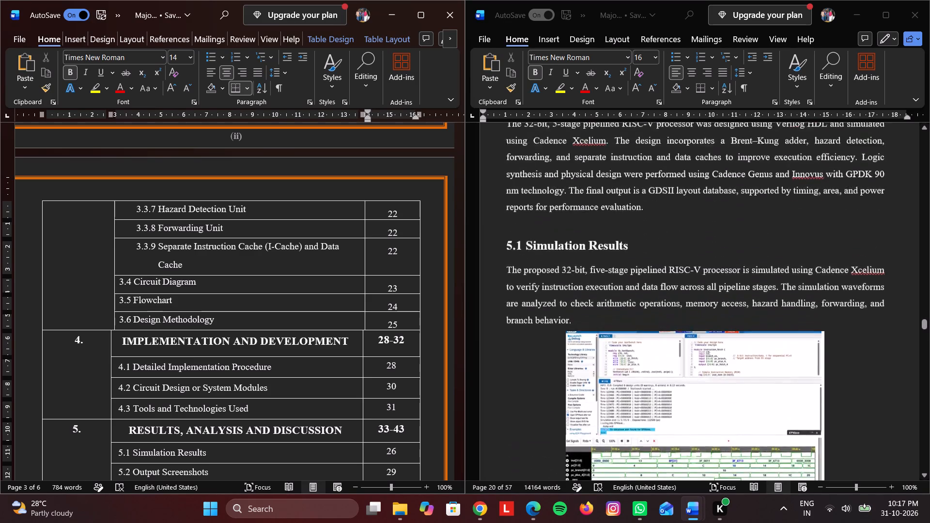
pyautogui.scroll(1, 675, 352)
pyautogui.scroll(-7, 675, 352)
pyautogui.scroll(-2, 363, 389)
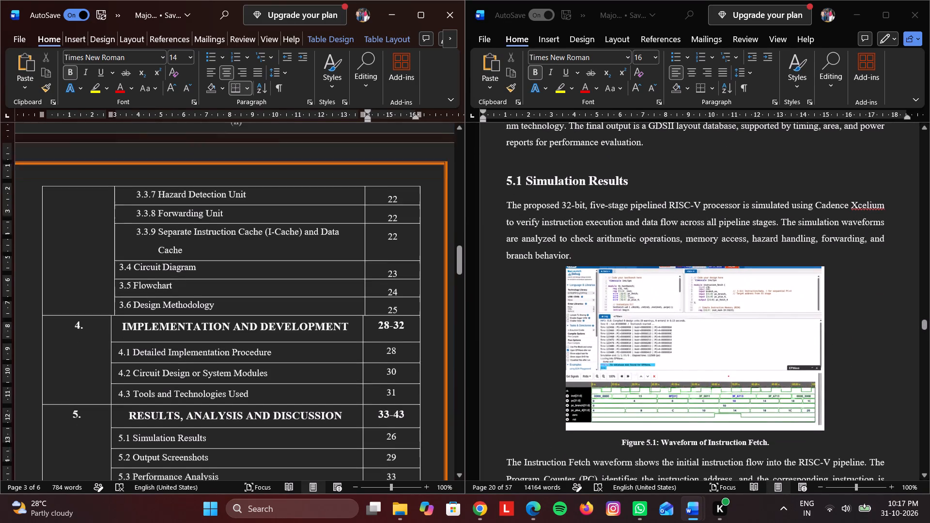
pyautogui.scroll(-1, 363, 389)
pyautogui.click(400, 367)
pyautogui.press('BackSpace')
pyautogui.press('BackSpace')
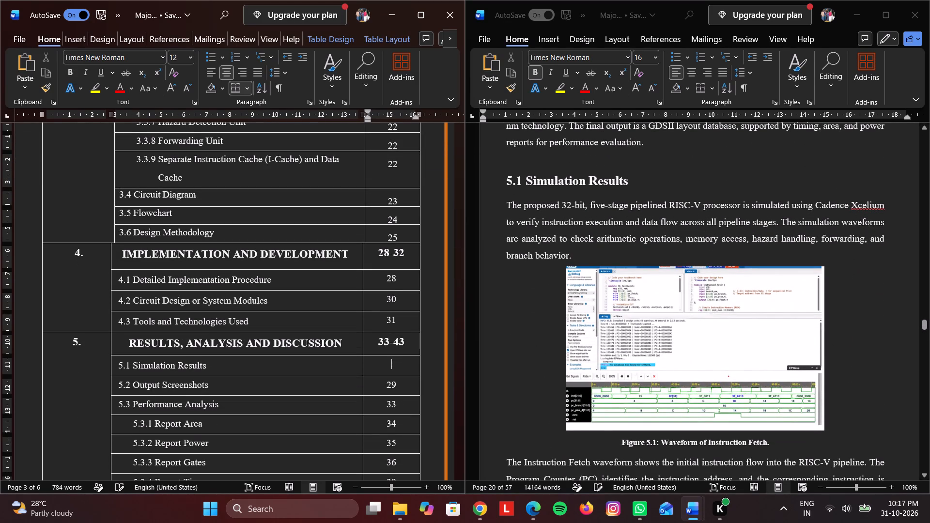
pyautogui.write('33')
# Find section 5.2 Output Screenshots in the report and check which page it is on.
pyautogui.scroll(-6, 557, 334)
pyautogui.scroll(5, 558, 334)
pyautogui.scroll(-6, 558, 334)
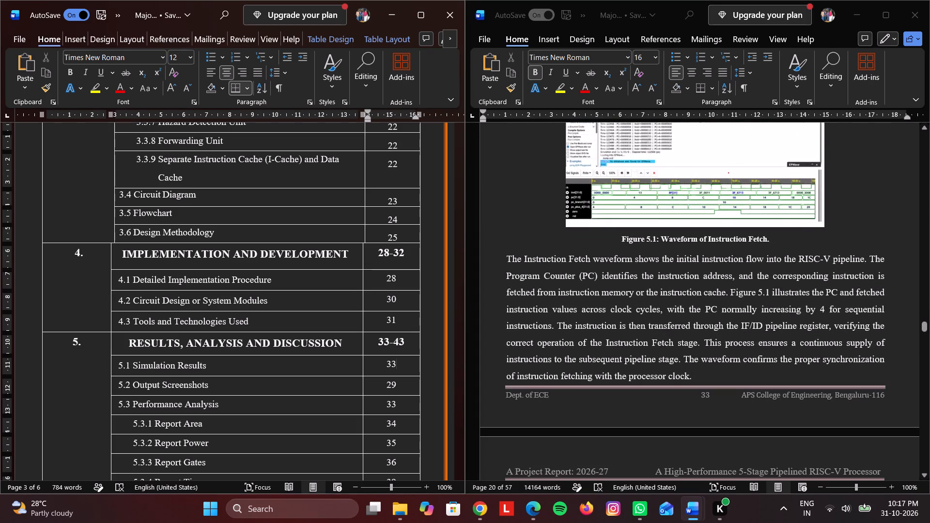
pyautogui.scroll(-17, 620, 327)
pyautogui.scroll(-13, 620, 327)
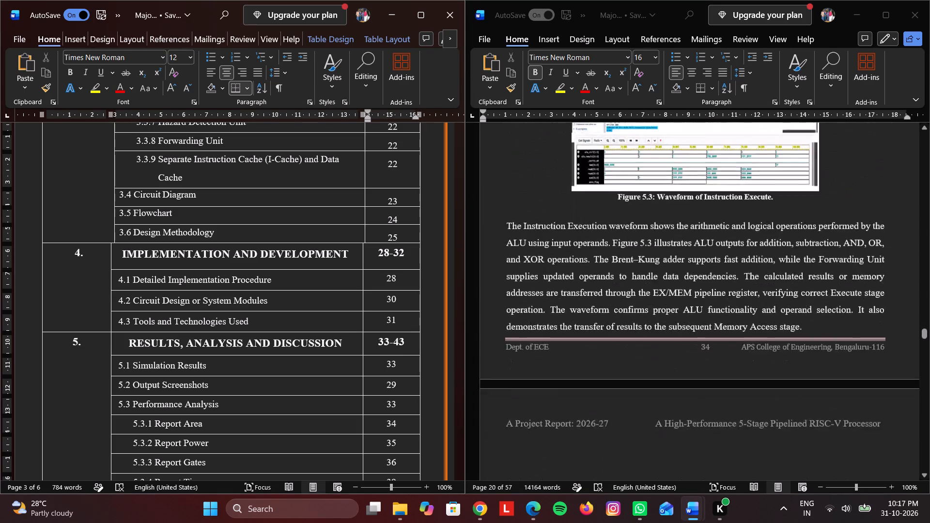
pyautogui.scroll(-18, 620, 327)
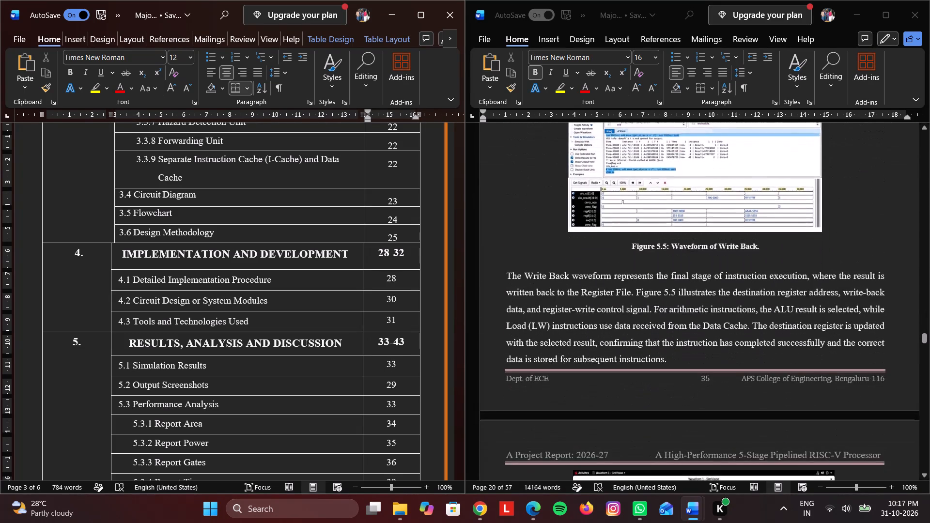
pyautogui.scroll(-18, 620, 327)
pyautogui.scroll(-3, 620, 327)
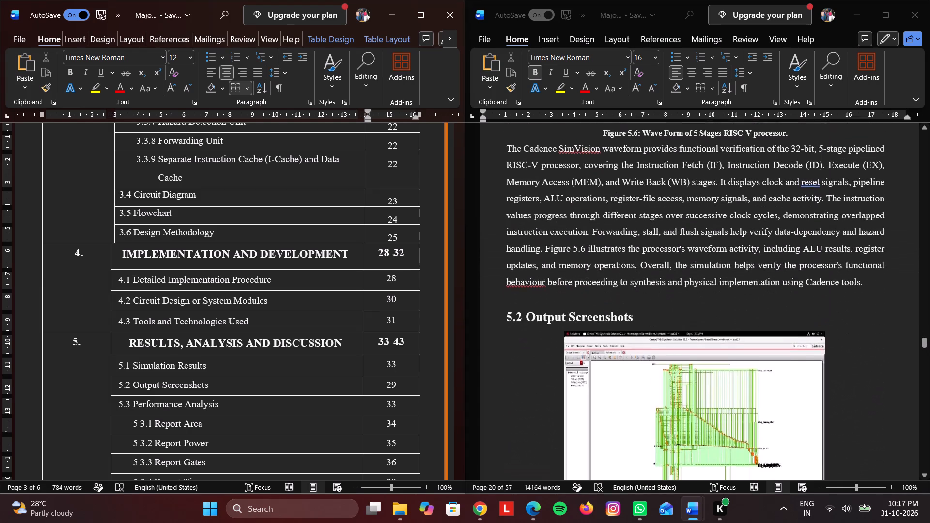
pyautogui.scroll(-3, 620, 327)
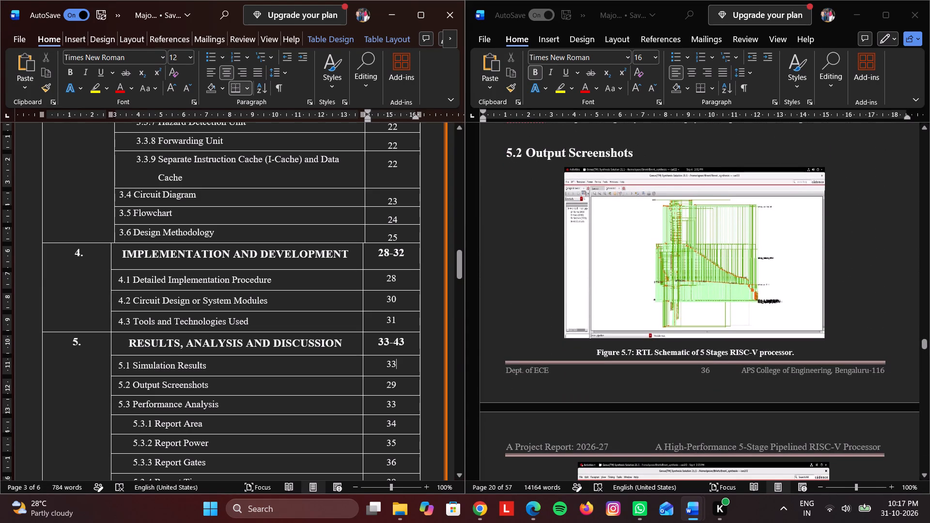
# Set the page number of 5.2 Output Screenshots to 36 in the contents table.
pyautogui.press('Down')
pyautogui.press('BackSpace')
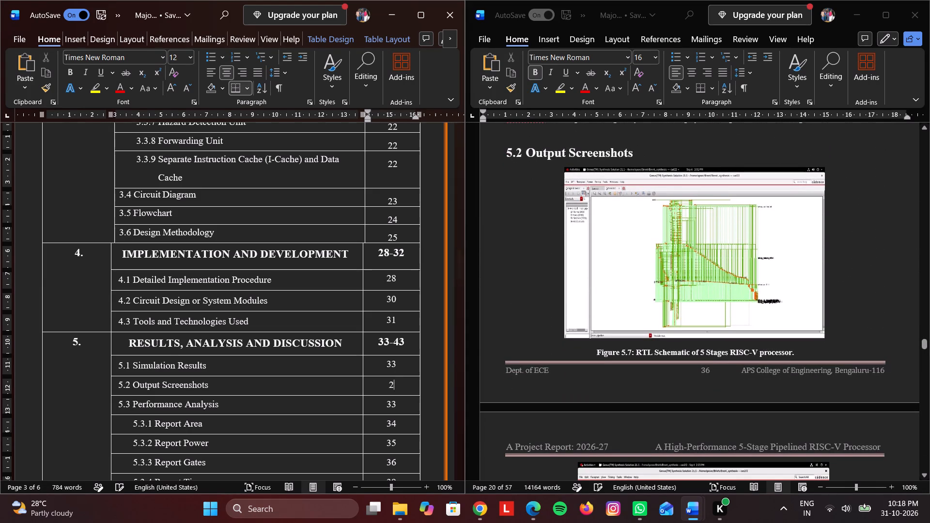
pyautogui.press('BackSpace')
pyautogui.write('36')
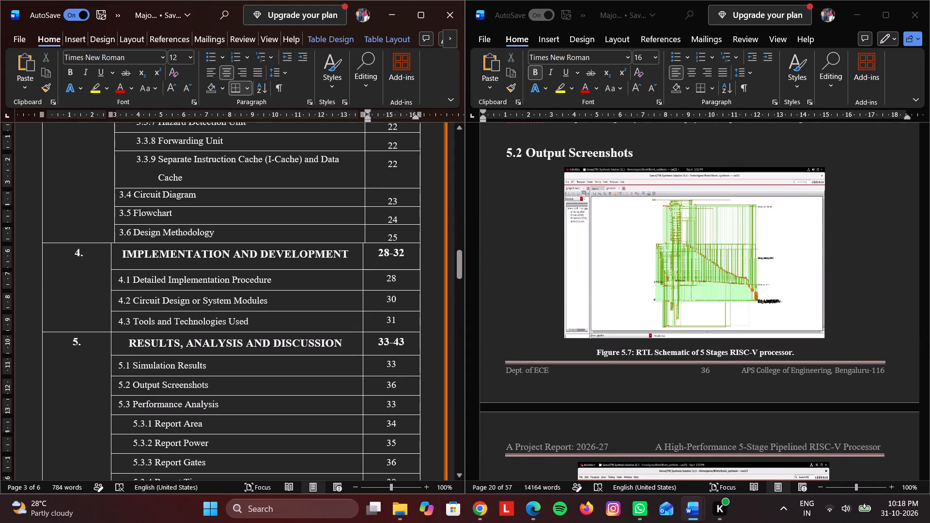
# Find section 5.3 Performance Analysis in the report and set its page number to 40 in the contents table.
pyautogui.scroll(-6, 687, 338)
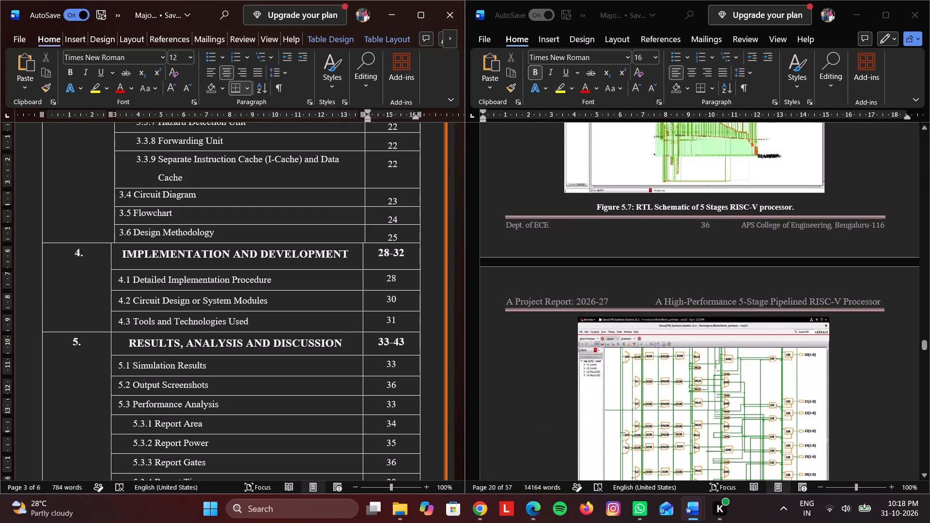
pyautogui.scroll(-8, 687, 338)
pyautogui.scroll(-17, 687, 338)
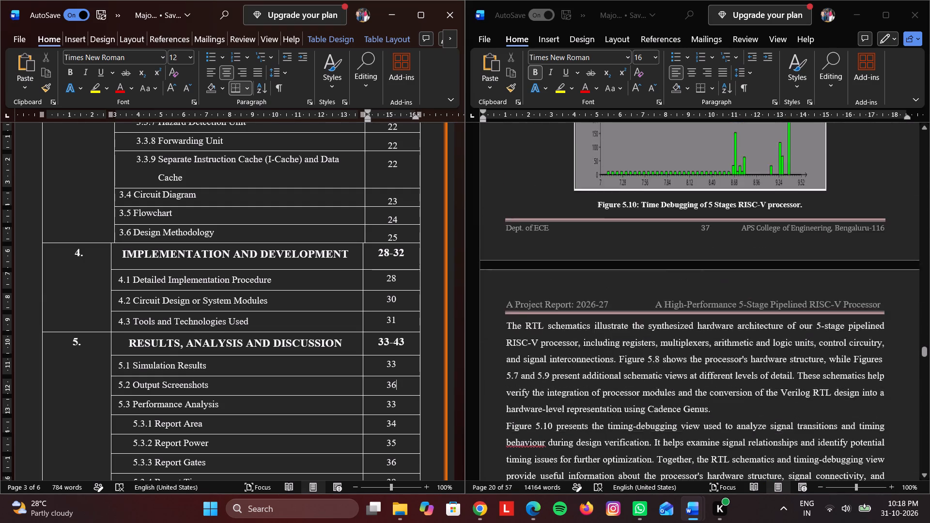
pyautogui.scroll(-12, 687, 338)
pyautogui.scroll(-18, 687, 338)
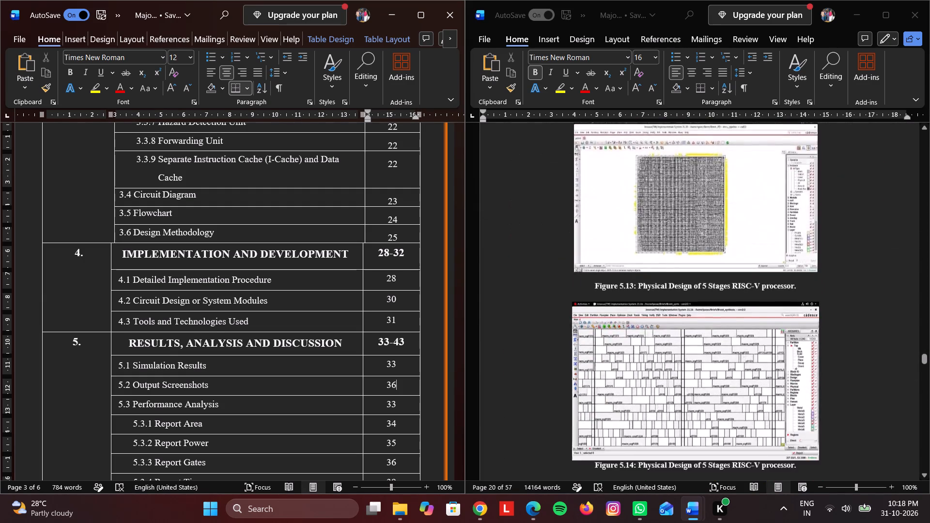
pyautogui.scroll(-12, 687, 338)
pyautogui.scroll(-16, 687, 338)
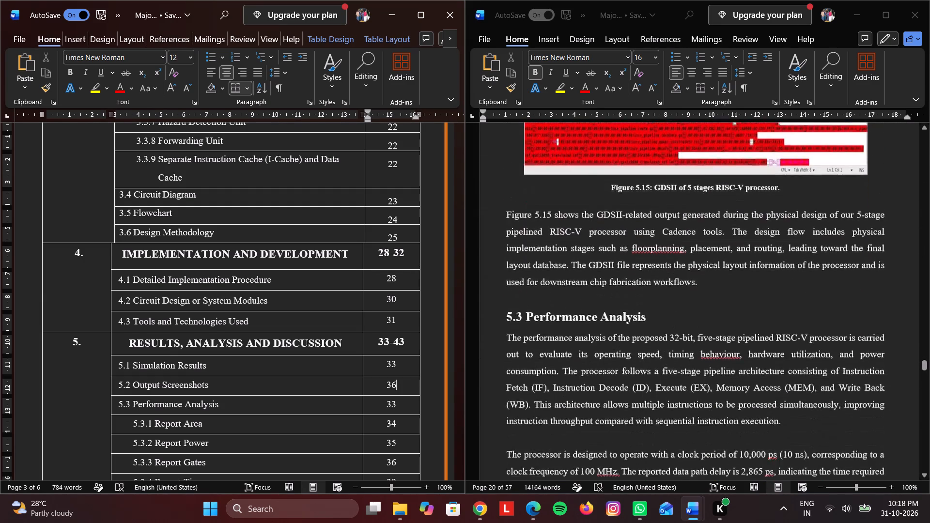
pyautogui.scroll(-7, 687, 338)
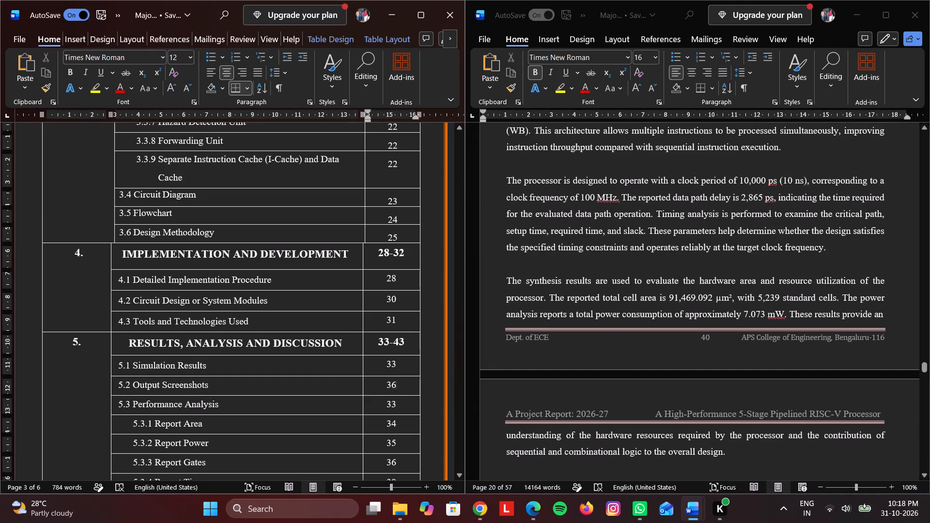
pyautogui.press('Down')
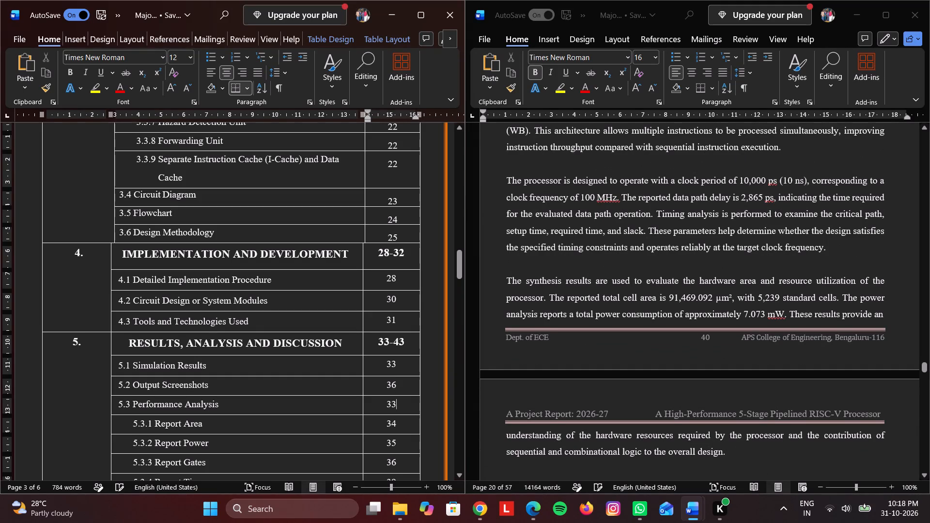
pyautogui.press('BackSpace')
pyautogui.press('BackSpace')
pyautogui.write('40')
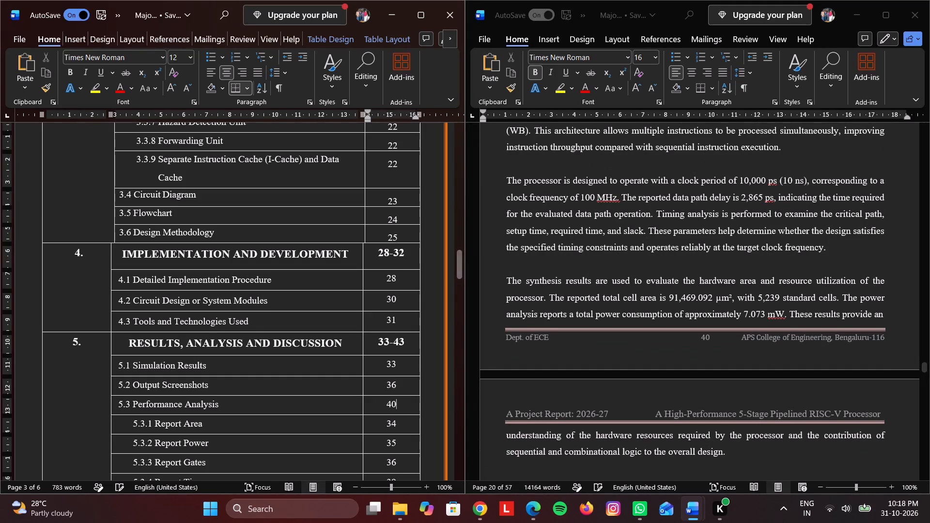
# Find section 5.3.1 Report Area in the report and set its page number to 42 in the contents table.
pyautogui.scroll(-16, 754, 255)
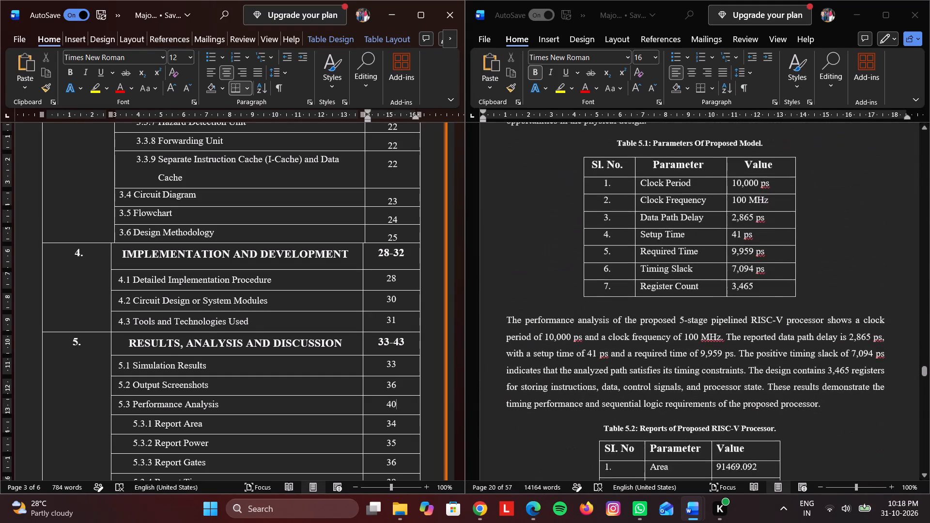
pyautogui.scroll(20, 754, 255)
pyautogui.scroll(7, 754, 255)
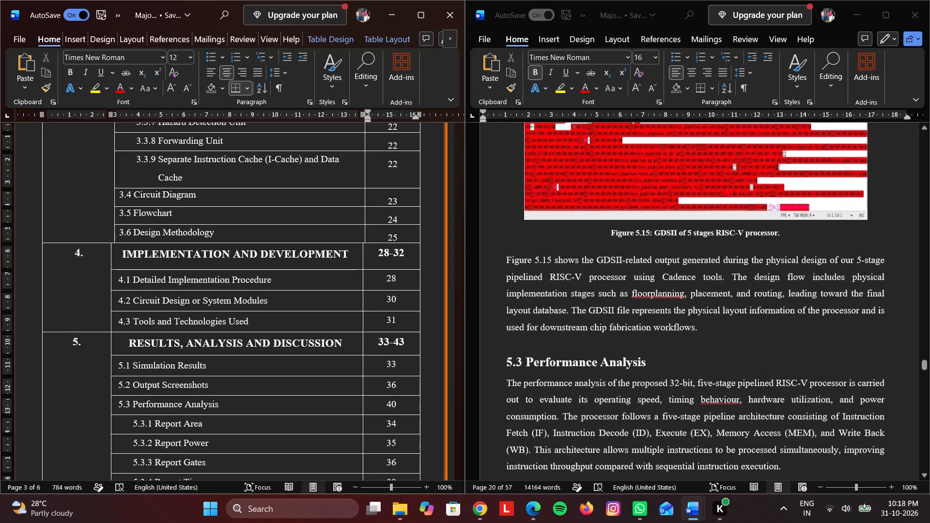
pyautogui.scroll(-5, 754, 255)
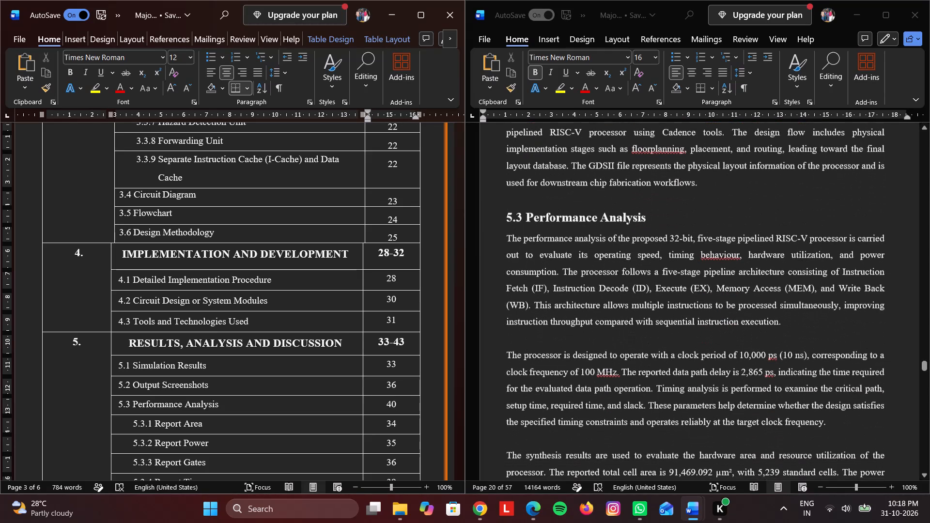
pyautogui.scroll(-6, 754, 255)
pyautogui.scroll(-1, 374, 398)
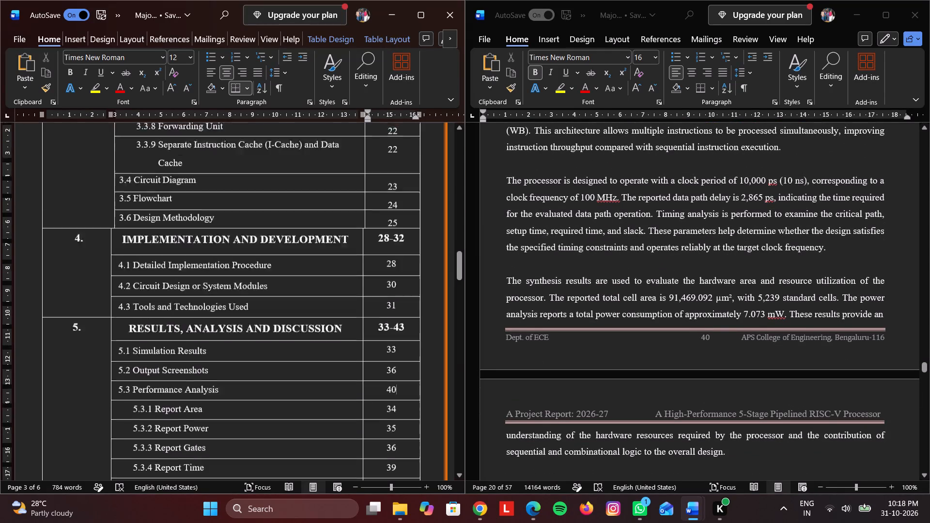
pyautogui.scroll(-1, 374, 398)
pyautogui.scroll(-13, 777, 303)
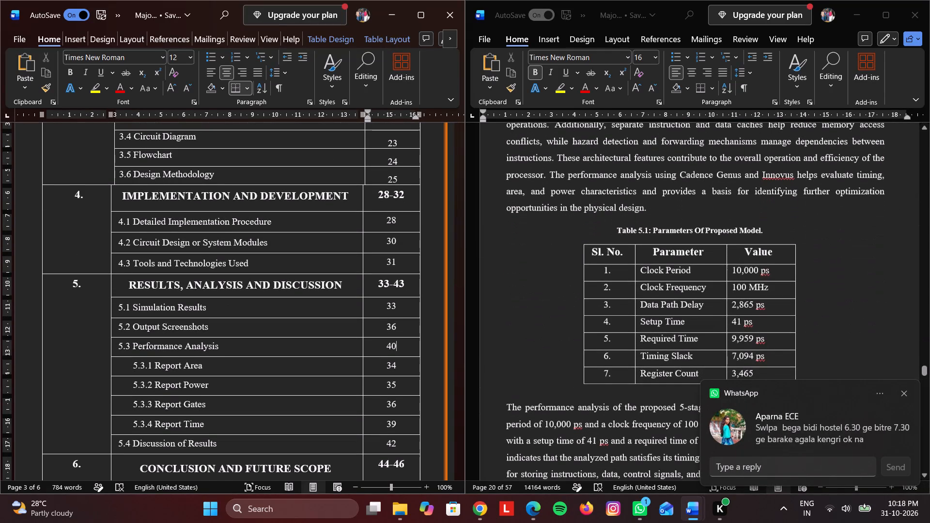
pyautogui.click(905, 389)
pyautogui.scroll(-5, 721, 325)
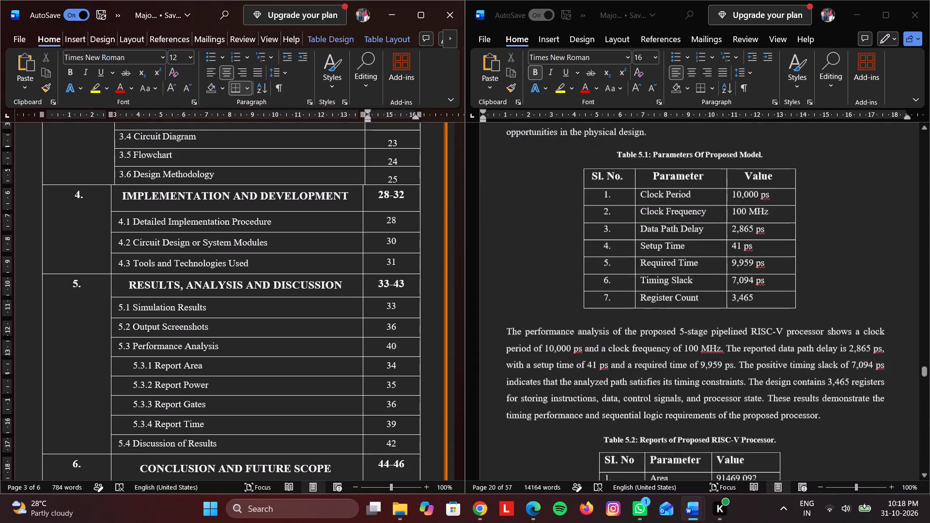
pyautogui.scroll(-15, 720, 323)
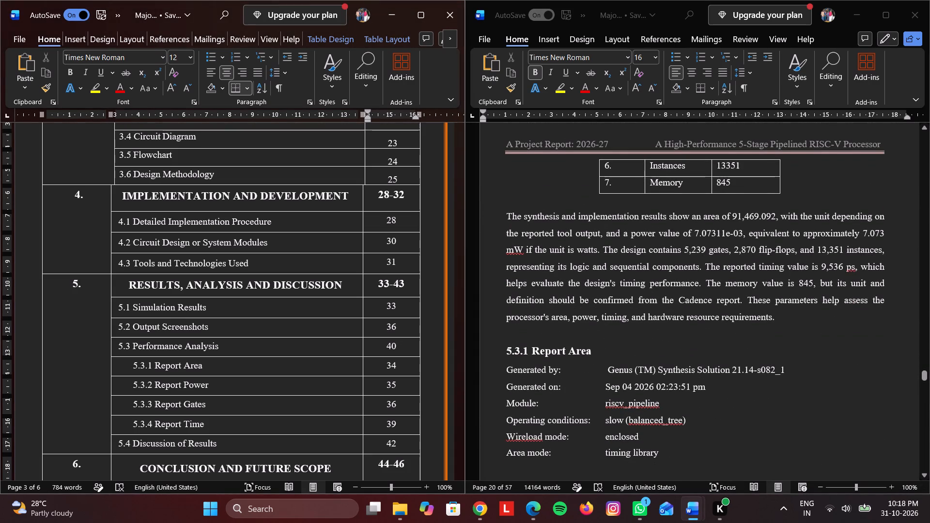
pyautogui.scroll(-6, 718, 360)
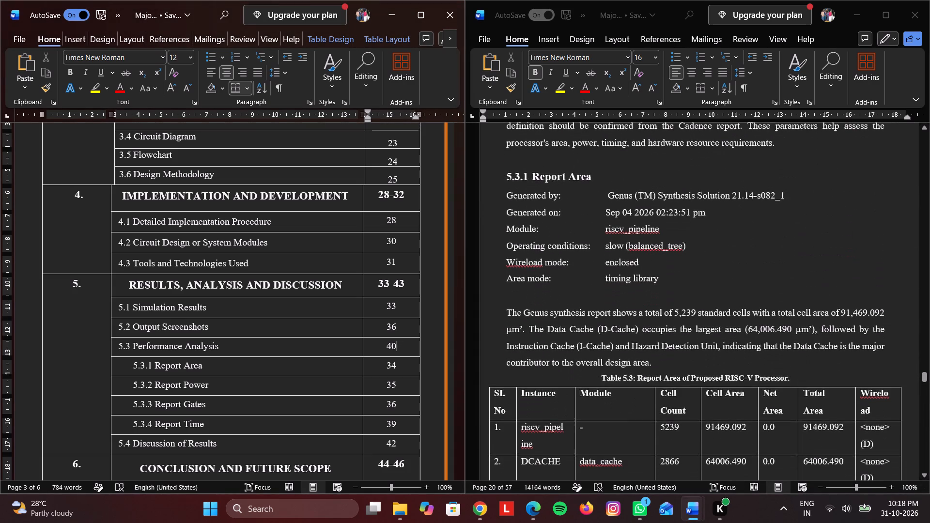
pyautogui.scroll(-5, 726, 377)
pyautogui.click(398, 371)
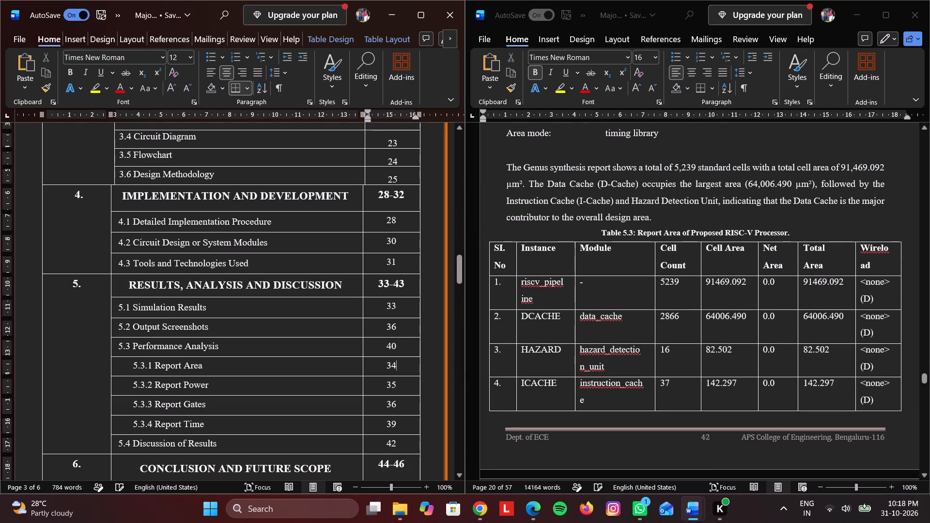
pyautogui.press('BackSpace')
pyautogui.press('BackSpace')
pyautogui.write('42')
# Find section 5.3.2 Report Power in the report and check which page it is on.
pyautogui.scroll(-15, 737, 358)
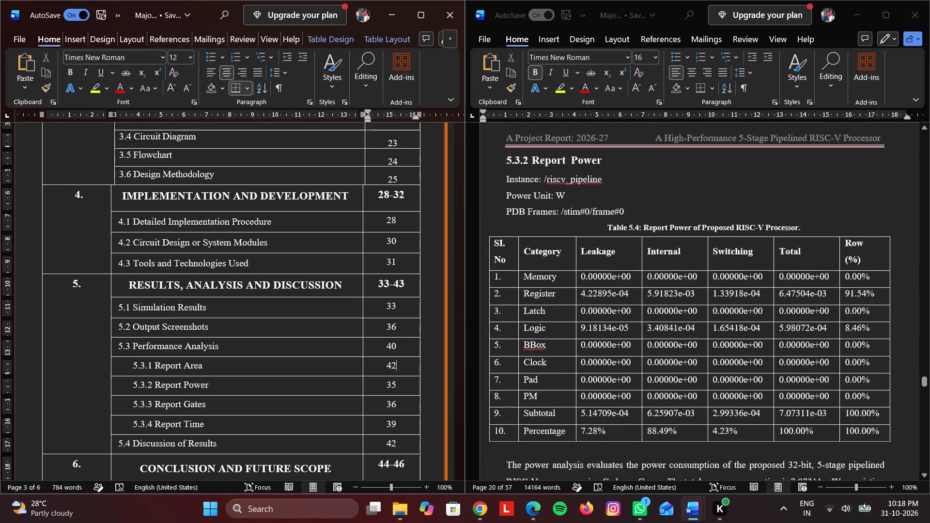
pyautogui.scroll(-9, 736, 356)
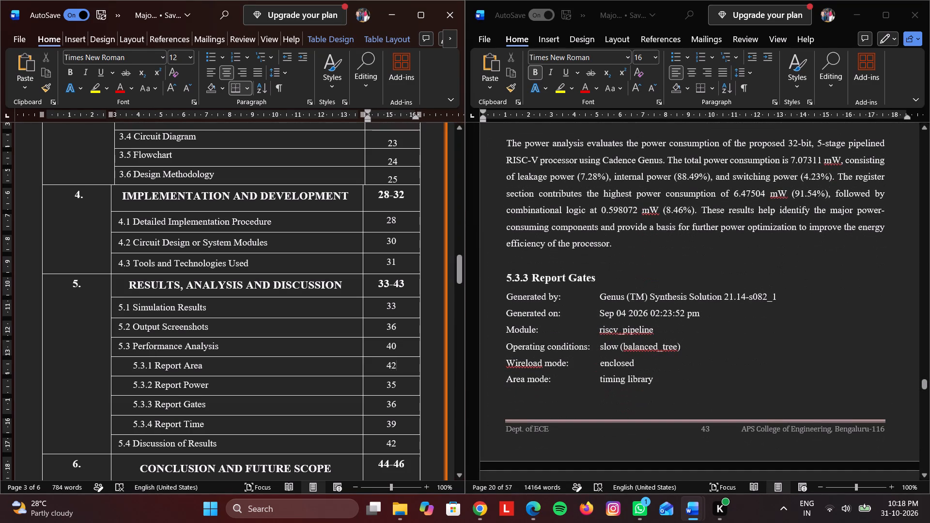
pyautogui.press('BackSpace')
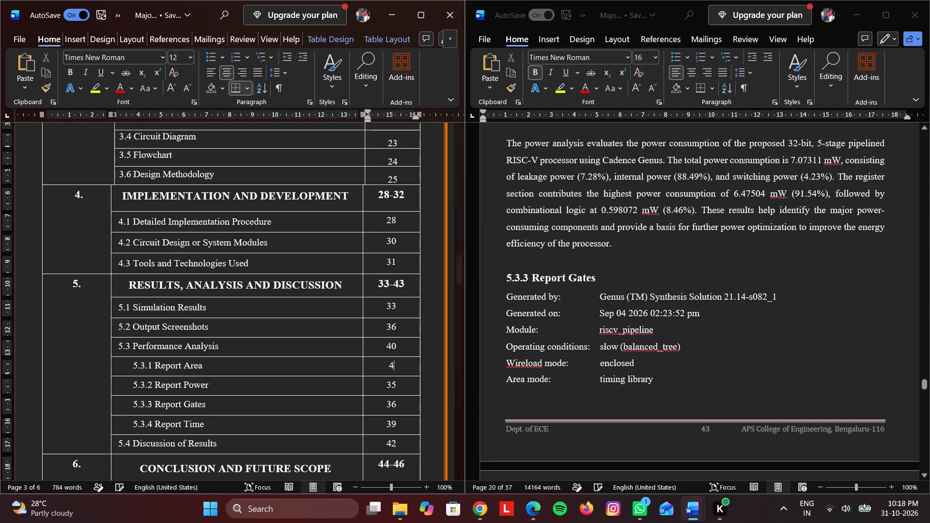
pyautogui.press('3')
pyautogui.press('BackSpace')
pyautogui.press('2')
# Set the page number of 5.3.2 Report Power to 43 in the contents table and recheck sections 5.3.1 and 5.3.2 in the report.
pyautogui.press('Down')
pyautogui.press('BackSpace')
pyautogui.press('BackSpace')
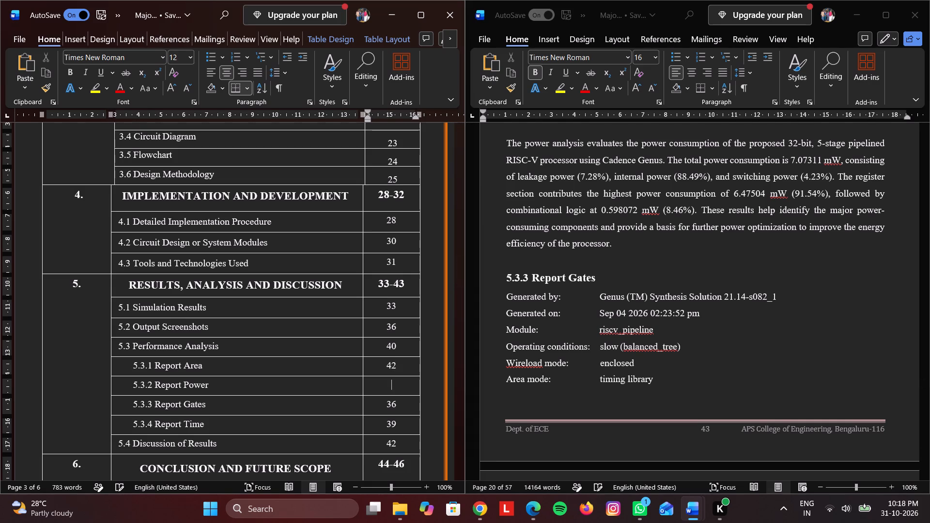
pyautogui.write('43')
pyautogui.scroll(13, 711, 398)
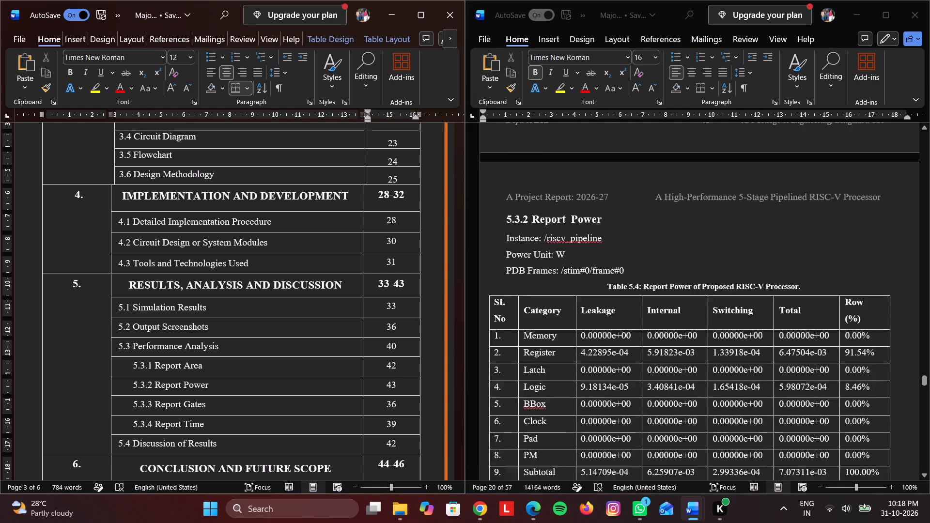
pyautogui.scroll(19, 711, 387)
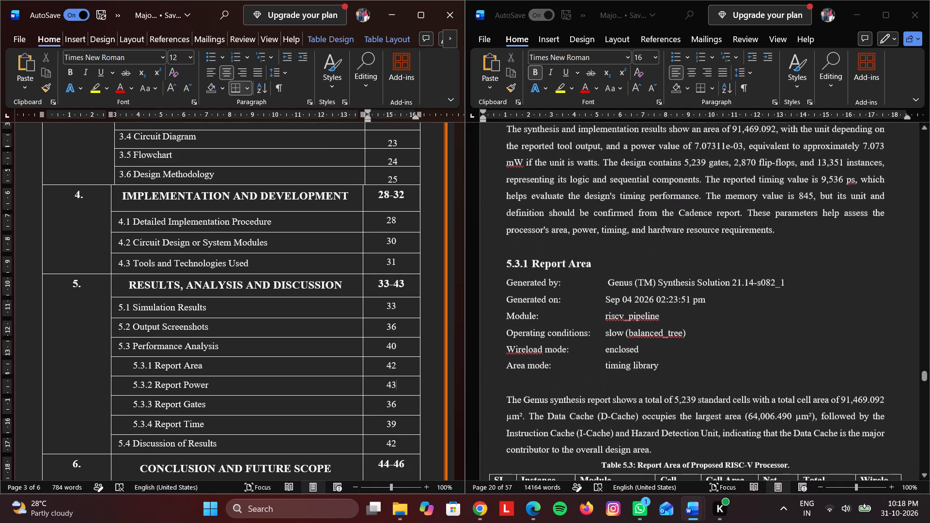
pyautogui.scroll(-5, 709, 386)
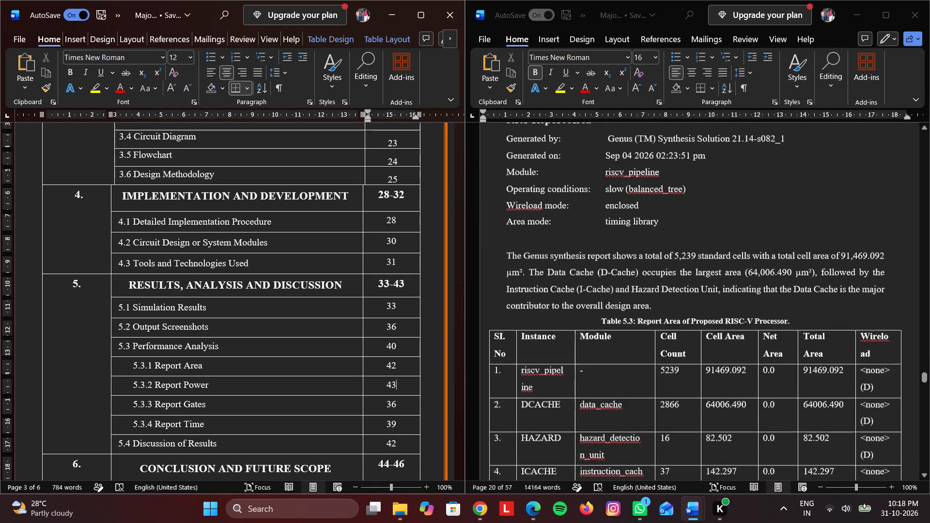
pyautogui.scroll(-11, 709, 386)
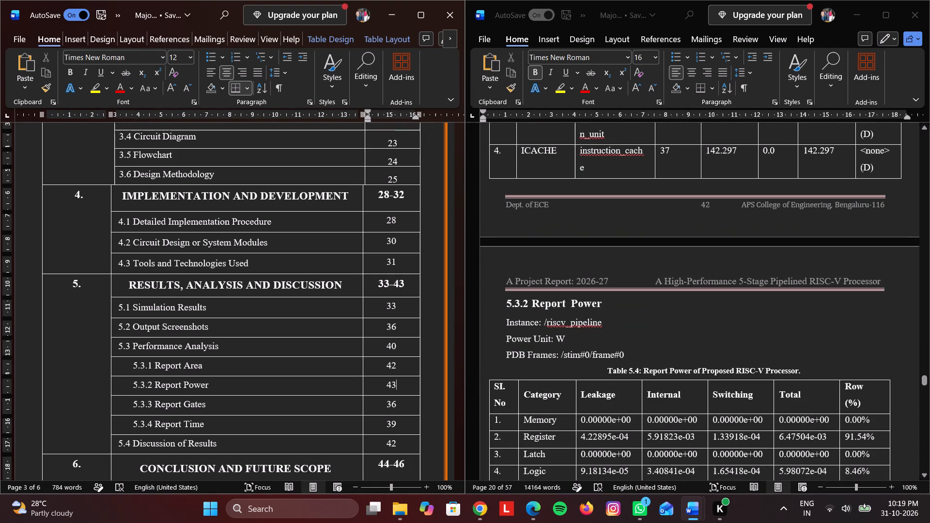
# Locate section 5.3.3 Report Gates in the report and set its page number to 43 in the contents table.
pyautogui.scroll(-19, 709, 386)
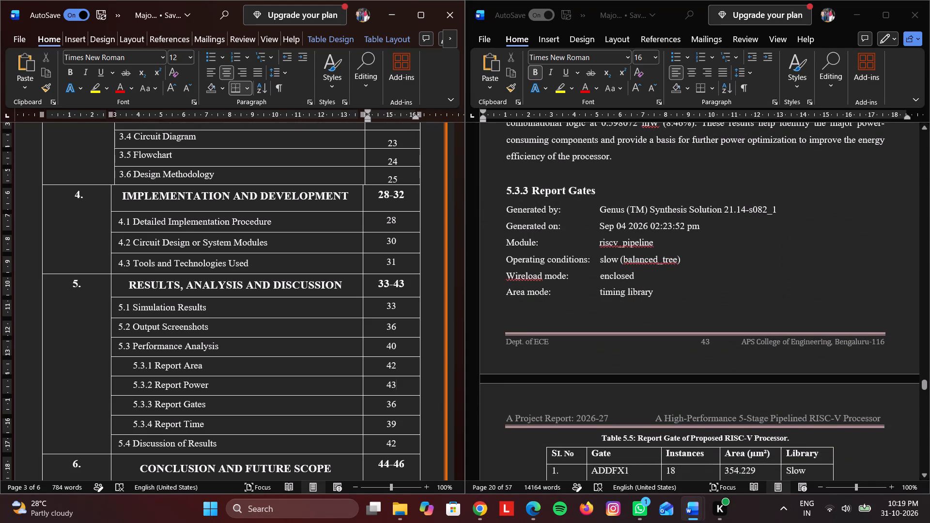
pyautogui.press('Down')
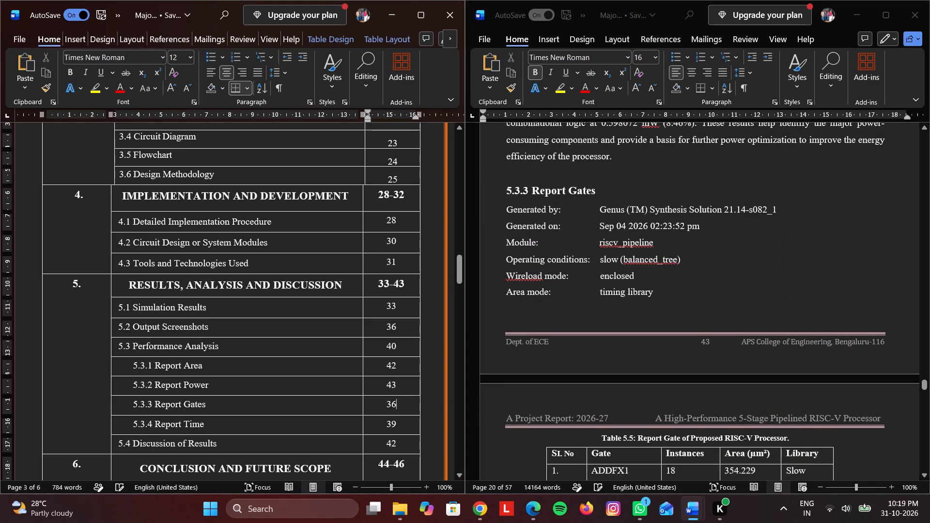
pyautogui.press('BackSpace')
pyautogui.press('BackSpace')
pyautogui.write('43')
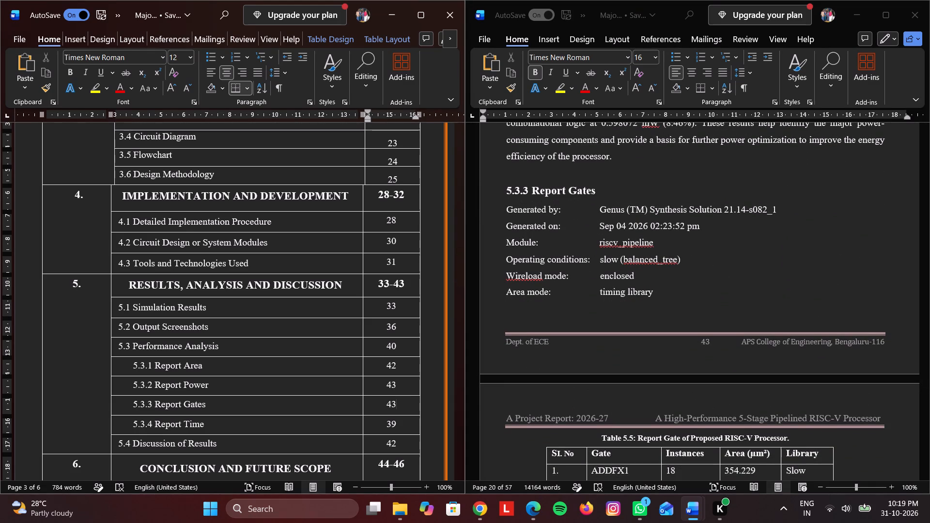
# Locate section 5.3.4 Report Time in the report and set its page number to 46 in the contents table.
pyautogui.scroll(-10, 657, 369)
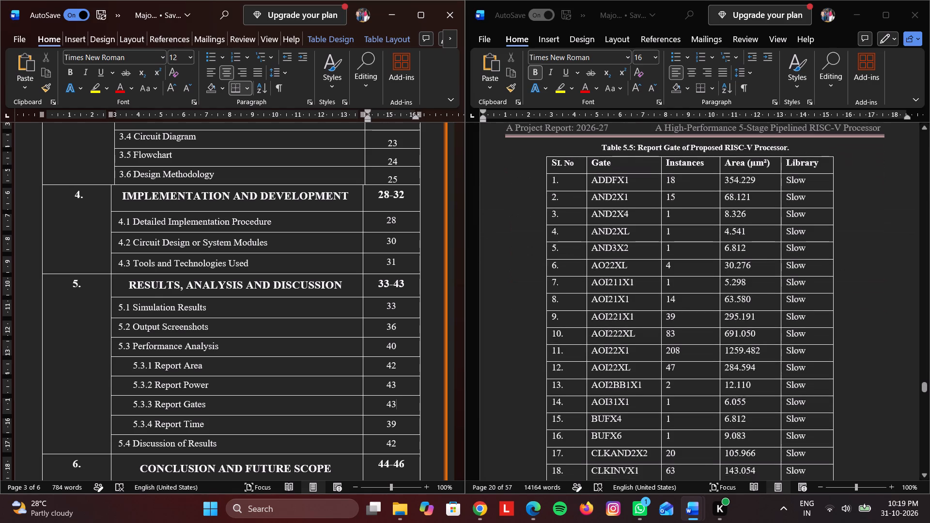
pyautogui.scroll(-1, 658, 369)
pyautogui.scroll(2, 658, 369)
pyautogui.scroll(-18, 657, 367)
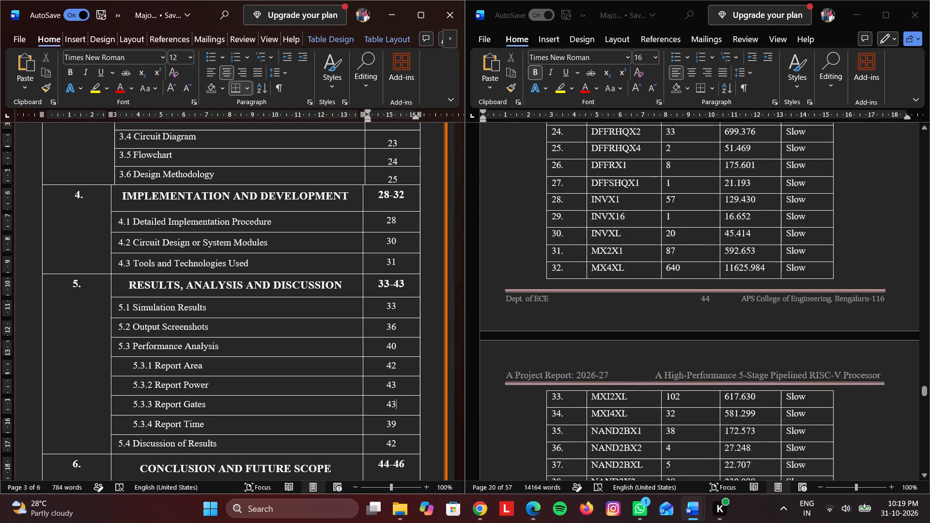
pyautogui.scroll(-20, 657, 367)
pyautogui.scroll(-14, 657, 367)
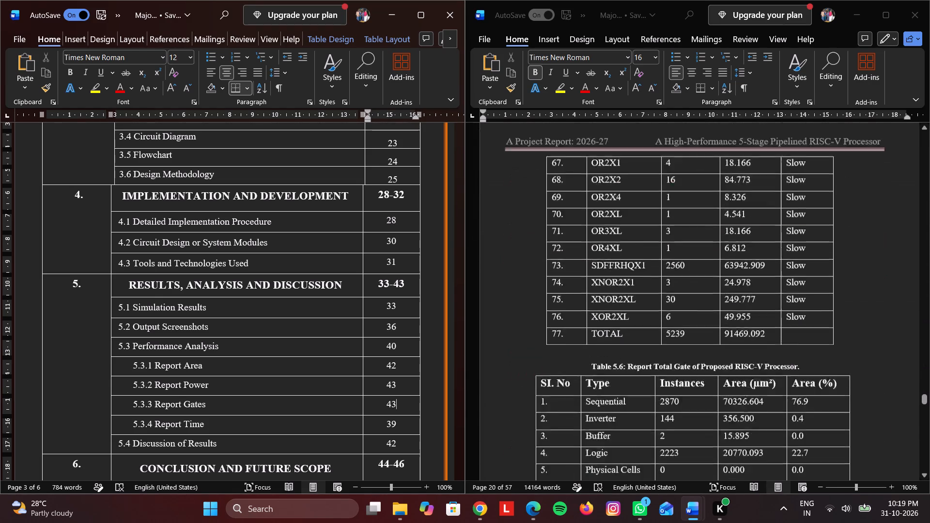
pyautogui.scroll(-10, 653, 366)
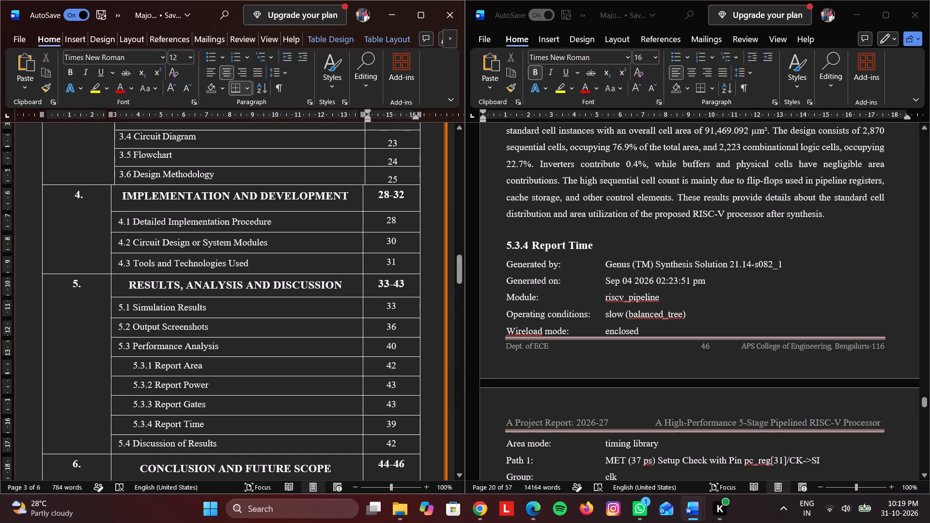
pyautogui.press('Down')
pyautogui.press('BackSpace')
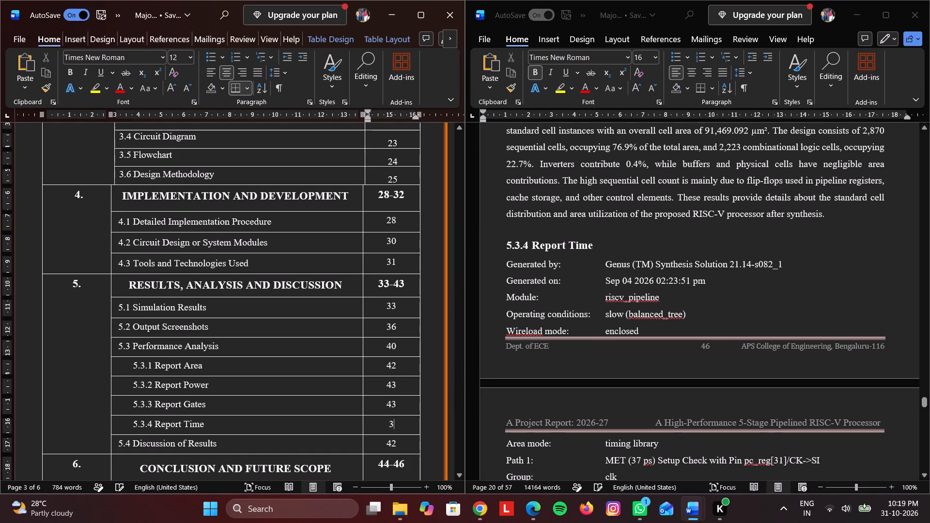
pyautogui.press('BackSpace')
pyautogui.write('46')
# Locate section 5.4 in the report and insert an empty row below 5.3.4 Report Time in the contents table.
pyautogui.scroll(-3, 740, 361)
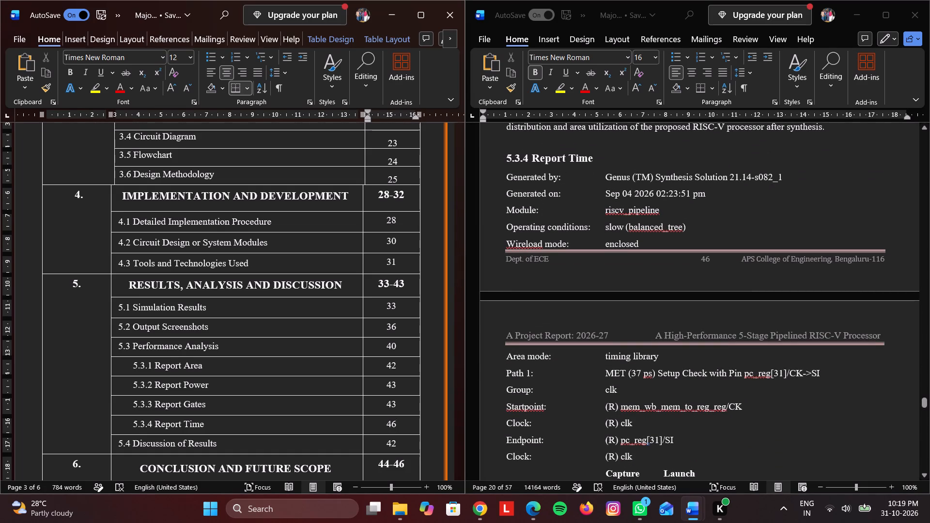
pyautogui.scroll(-14, 742, 361)
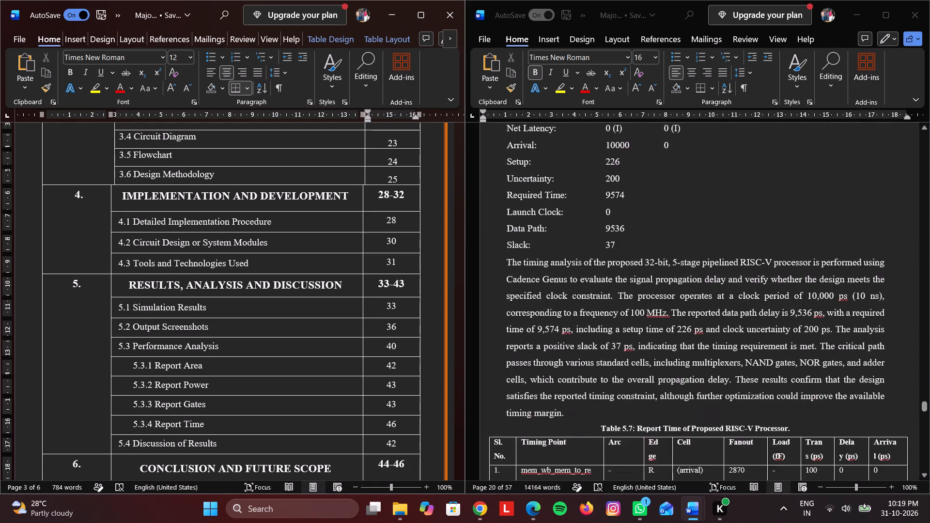
pyautogui.scroll(-8, 742, 361)
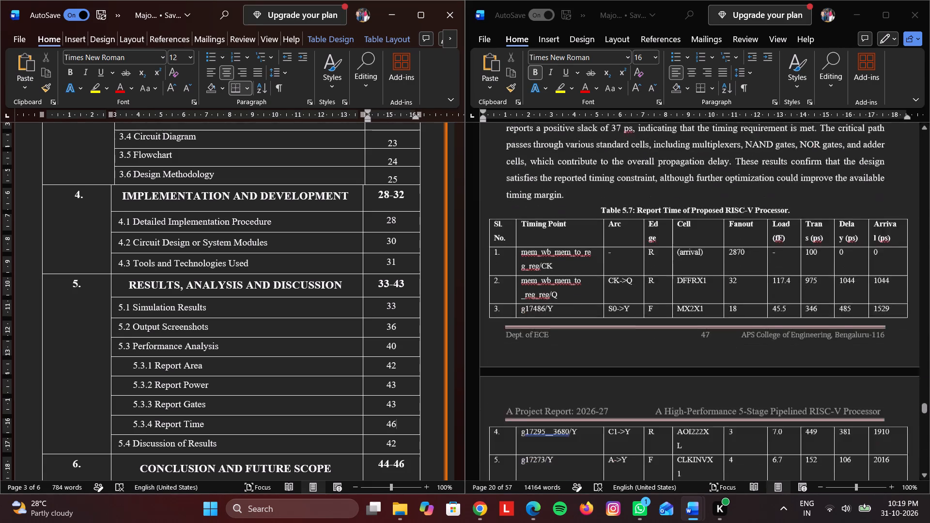
pyautogui.scroll(-12, 742, 361)
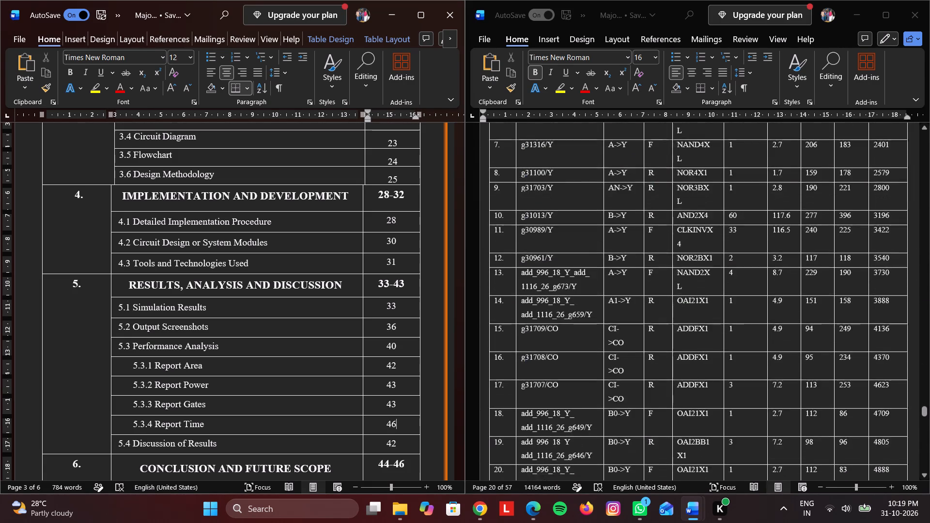
pyautogui.scroll(-14, 742, 361)
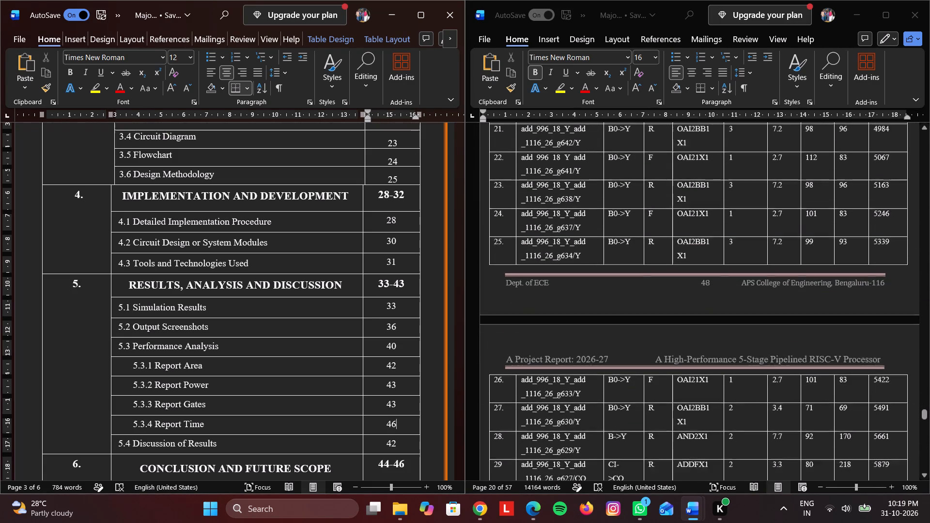
pyautogui.scroll(-20, 742, 361)
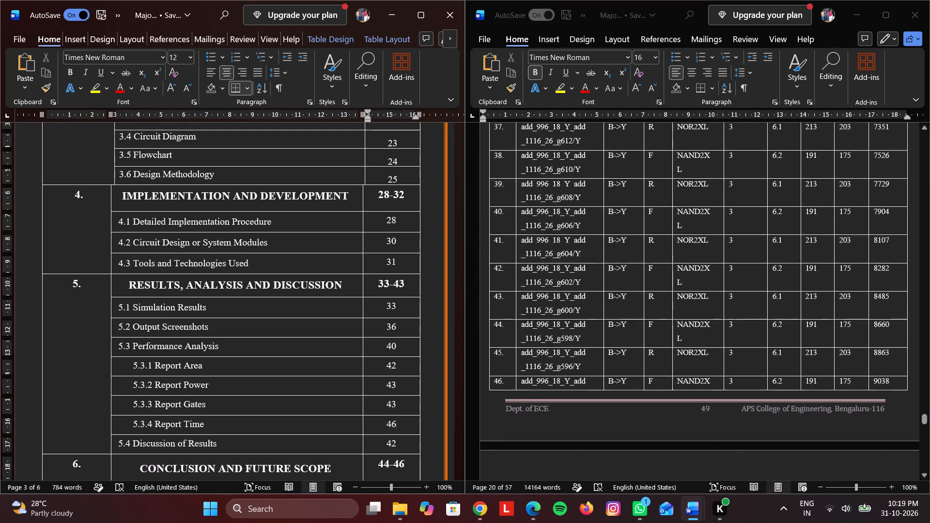
pyautogui.scroll(-15, 737, 357)
pyautogui.scroll(4, 736, 356)
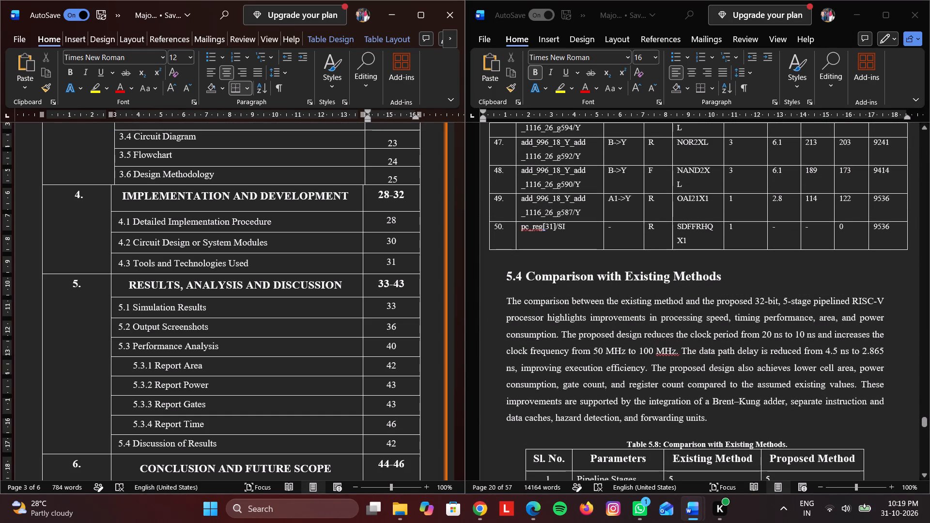
pyautogui.click(422, 425)
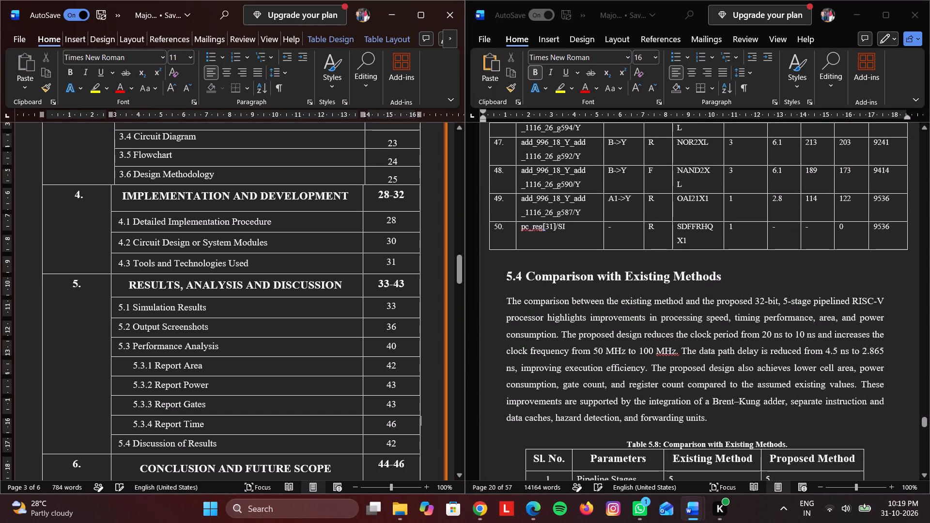
pyautogui.press('Return')
# Enter "5.4 Comparison with Exiting Methods" flush left in the empty contents table row below 5.3.4 Report Time.
pyautogui.click(156, 443)
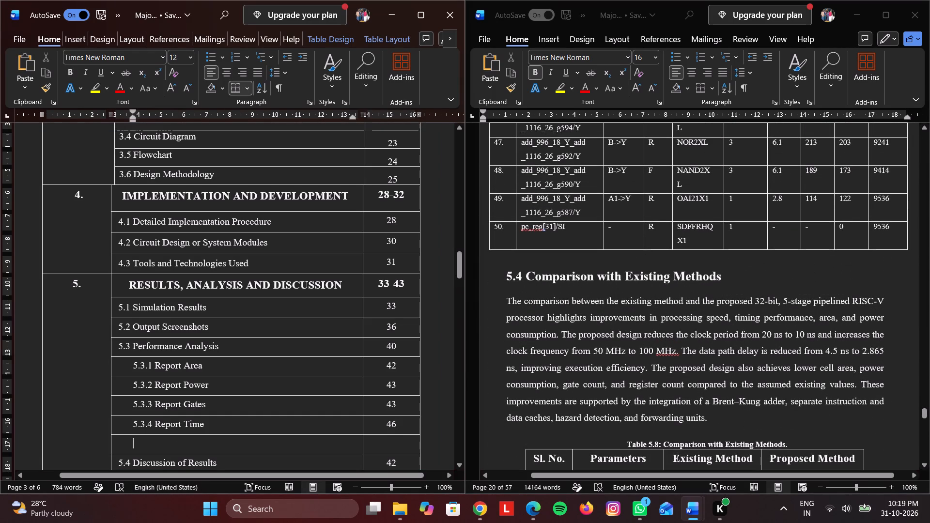
pyautogui.press('BackSpace')
pyautogui.press('BackSpace')
pyautogui.press('BackSpace')
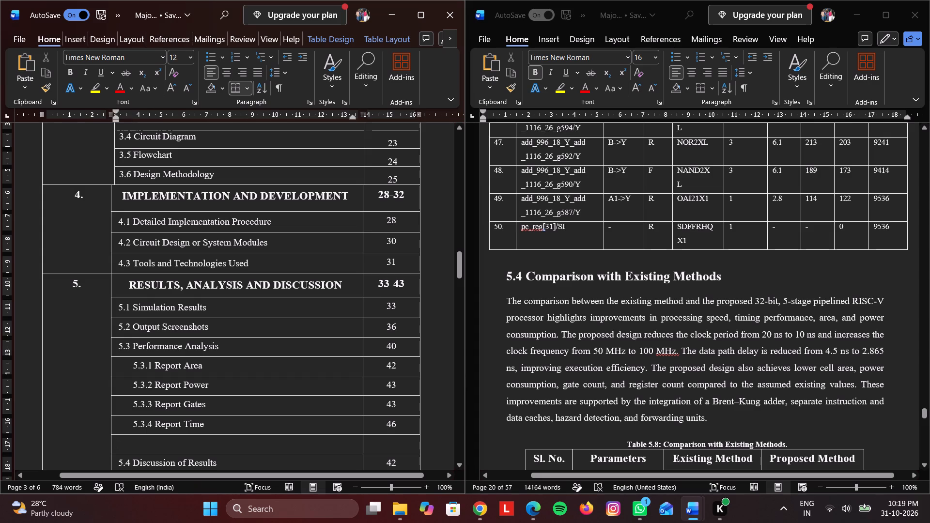
pyautogui.write('5.4')
pyautogui.press('space')
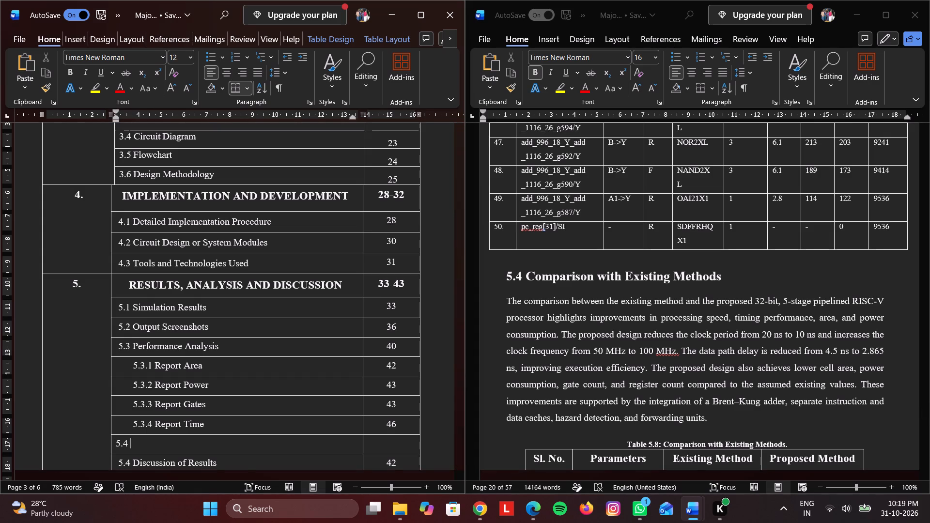
pyautogui.write('omparision')
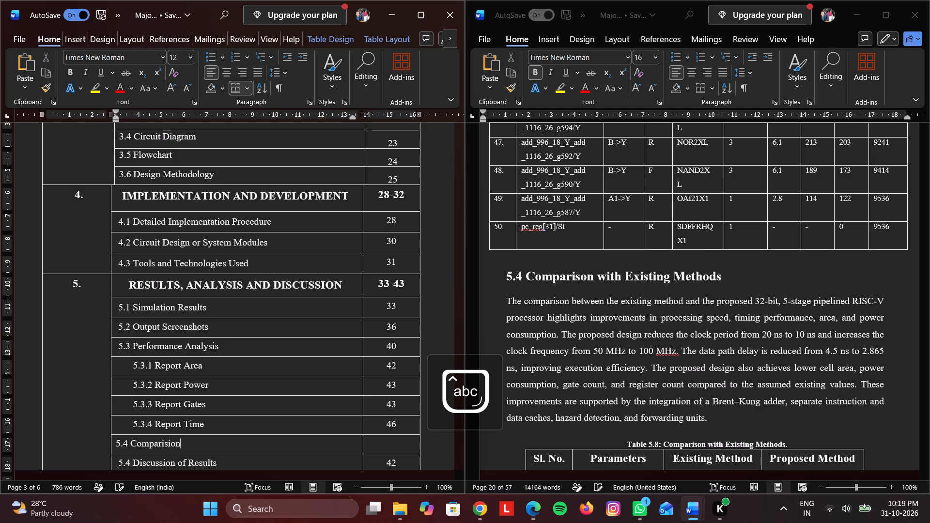
pyautogui.press('space')
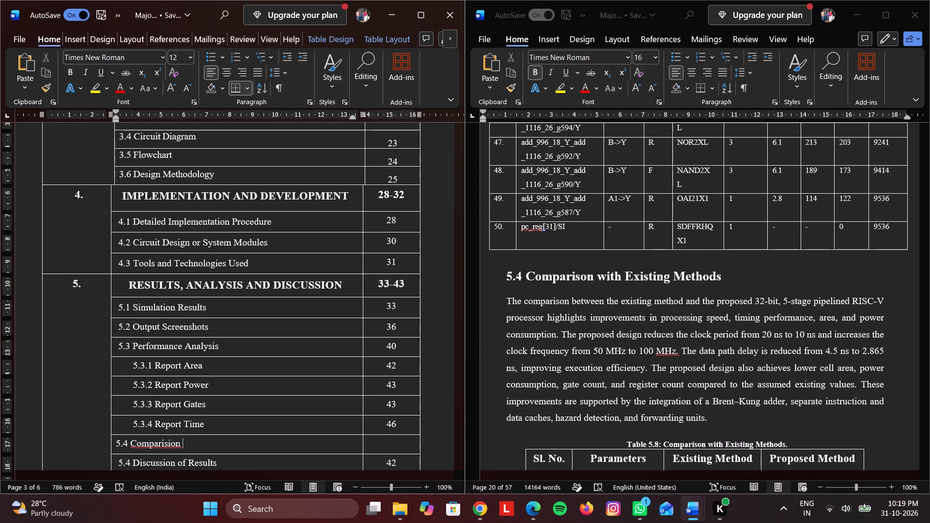
pyautogui.press('Left')
pyautogui.press('Left')
pyautogui.press('Left')
pyautogui.press('BackSpace')
pyautogui.press('Right')
pyautogui.press('Right')
pyautogui.press('space')
pyautogui.write('with')
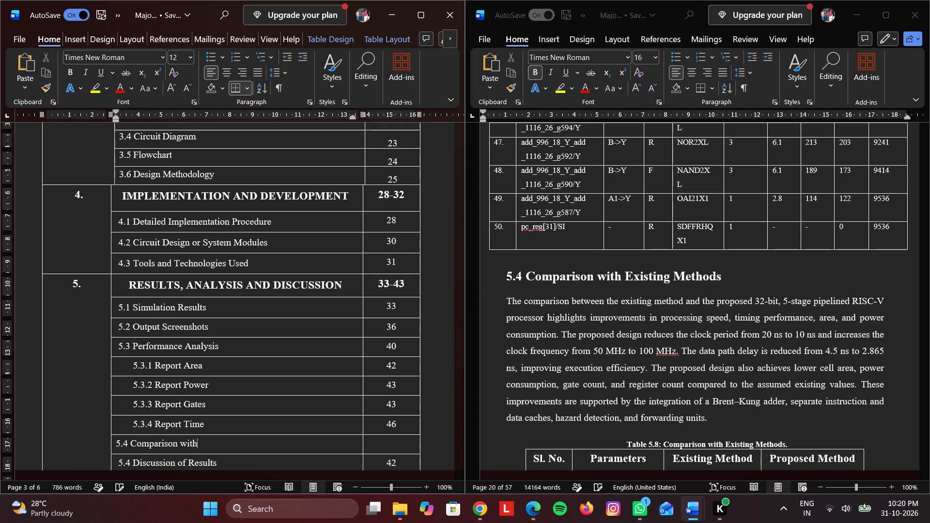
pyautogui.press('space')
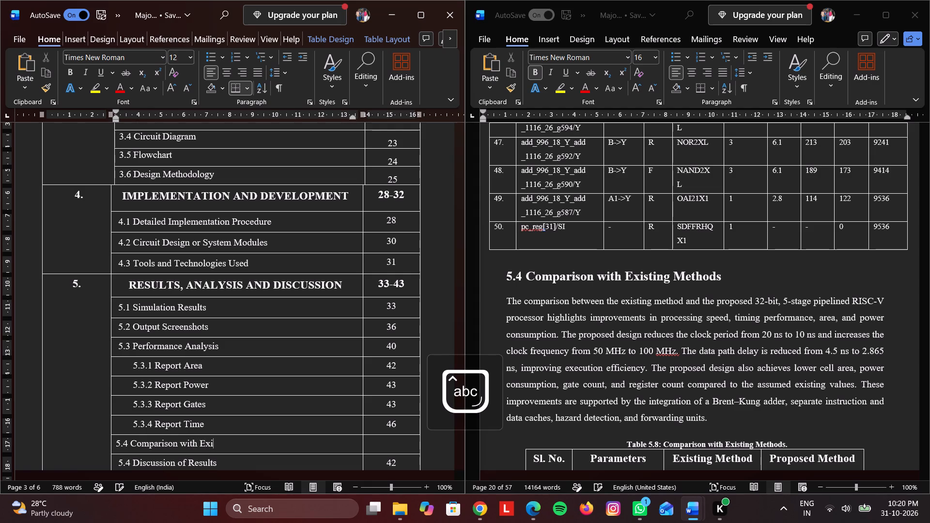
pyautogui.write('ting')
pyautogui.press('space')
pyautogui.write('ethods')
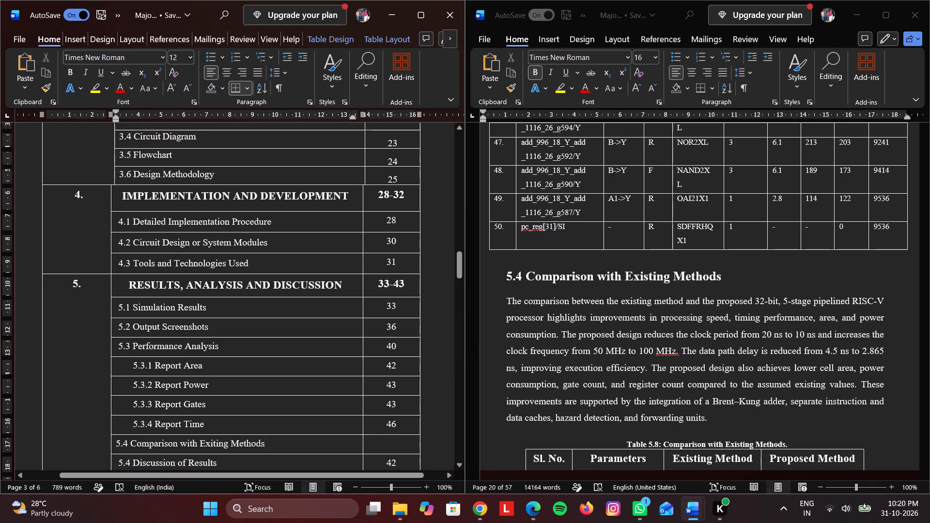
# Check the page of section 5.4 in the report and enter 50 as its page number in the contents table.
pyautogui.scroll(-4, 729, 363)
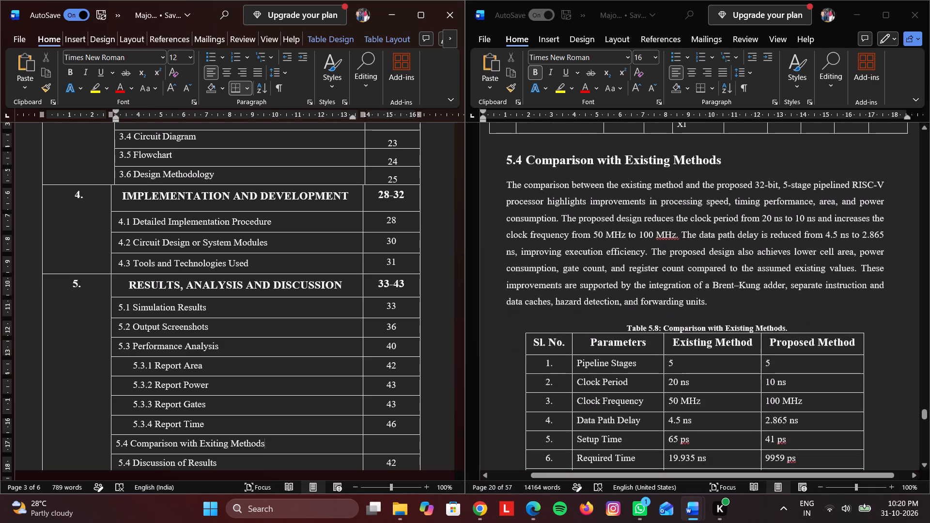
pyautogui.scroll(-6, 729, 362)
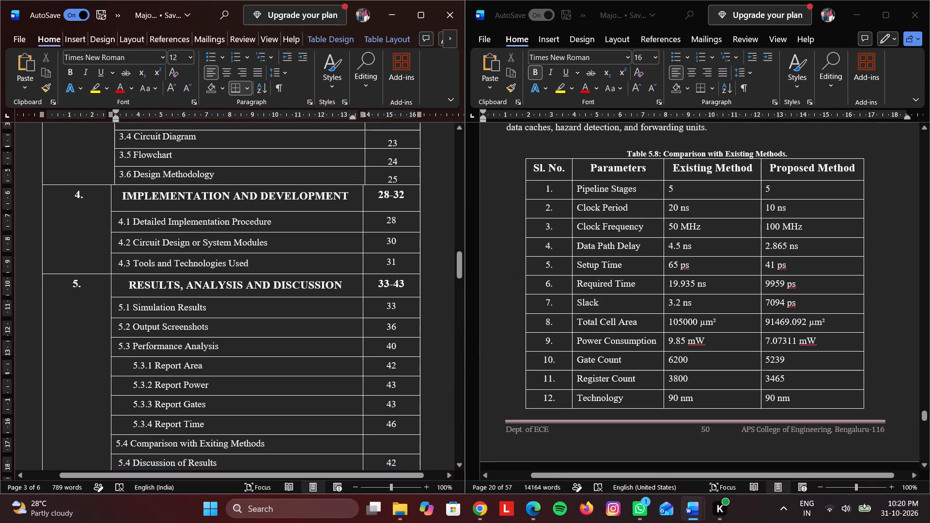
pyautogui.click(389, 440)
pyautogui.write('50')
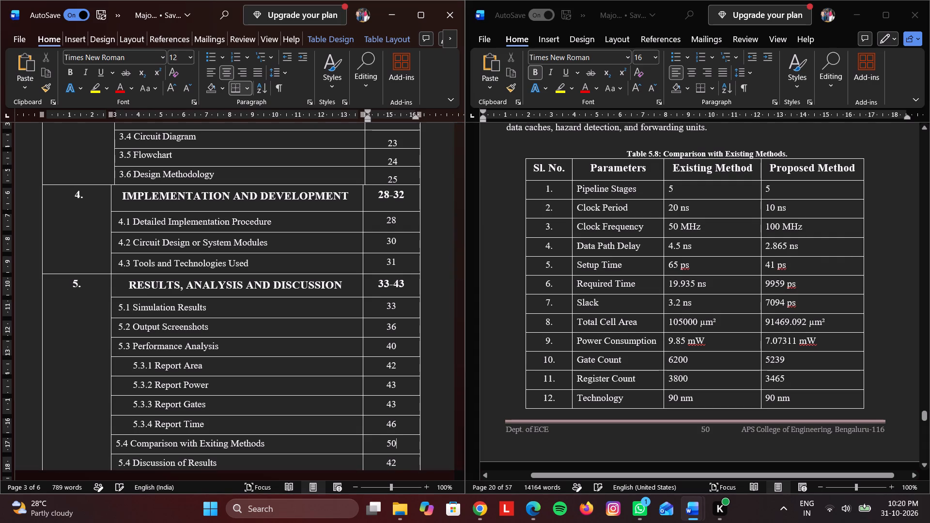
# Locate the page of the results discussion in the report and set Discussion of Results to 51 in the contents table.
pyautogui.scroll(-6, 538, 352)
pyautogui.scroll(-12, 586, 335)
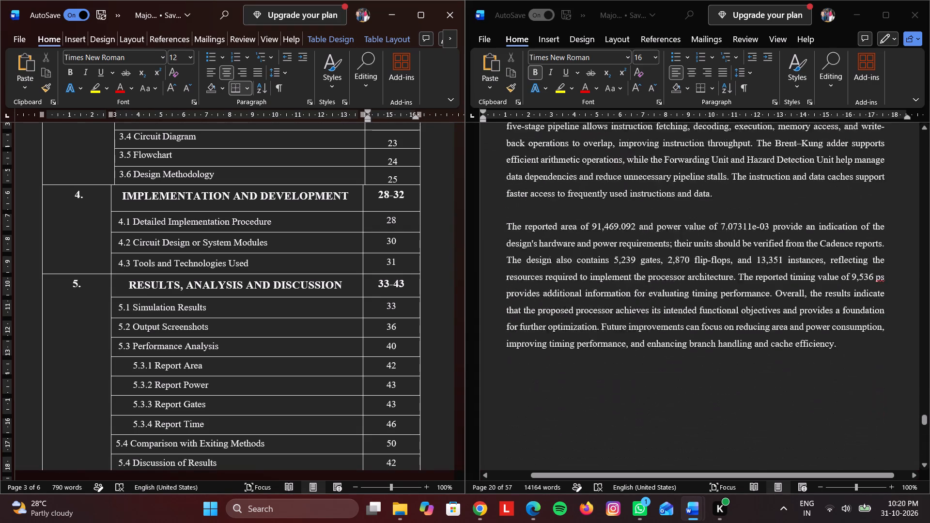
pyautogui.scroll(-6, 599, 339)
pyautogui.scroll(-2, 373, 379)
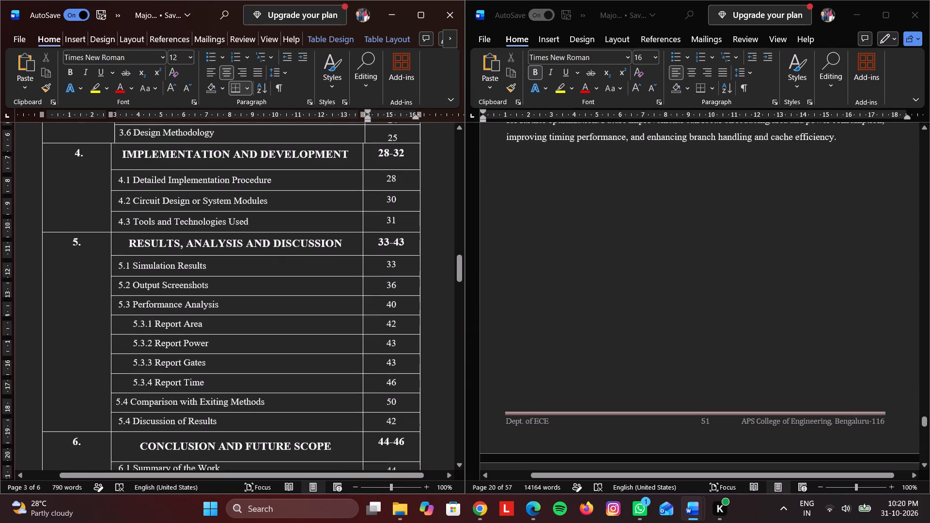
pyautogui.click(400, 405)
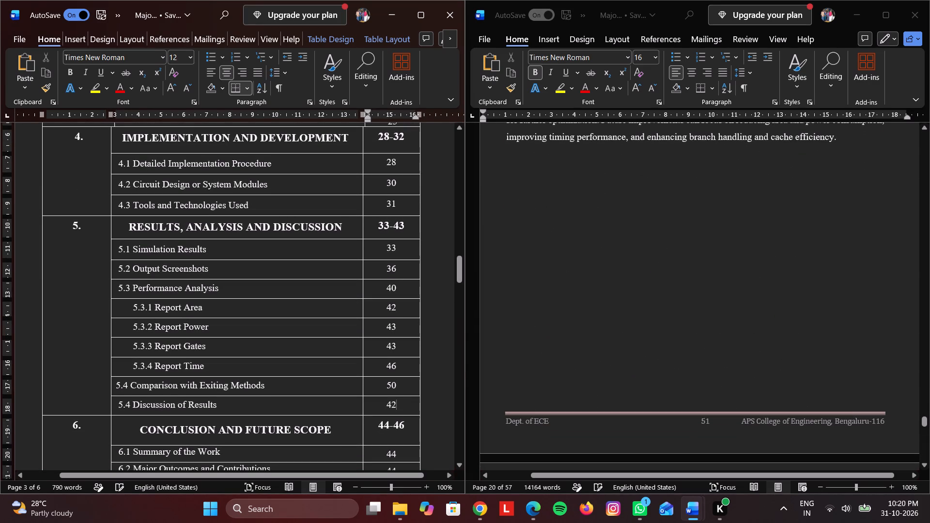
pyautogui.press('BackSpace')
pyautogui.press('BackSpace')
pyautogui.write('51')
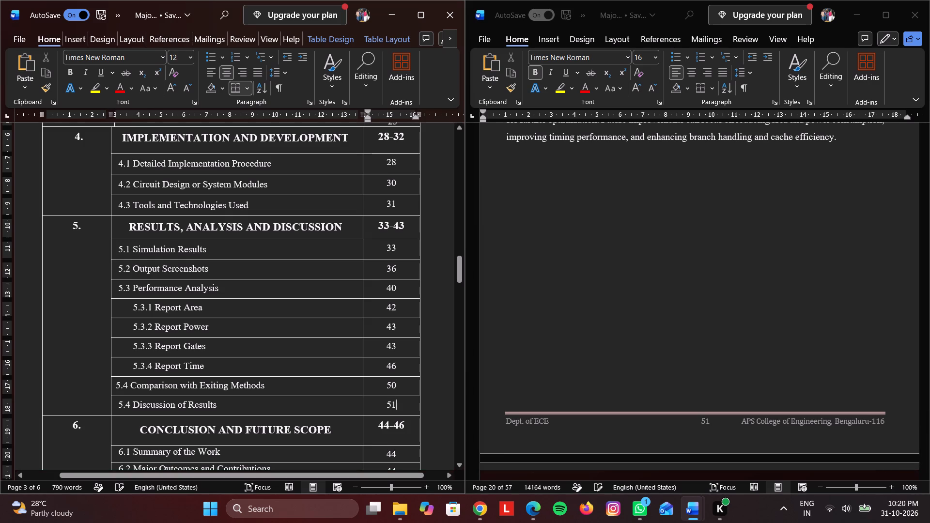
# Set the page range of chapter 5, Results, Analysis and Discussion, to 33-51 in the contents table.
pyautogui.click(405, 225)
pyautogui.press('BackSpace')
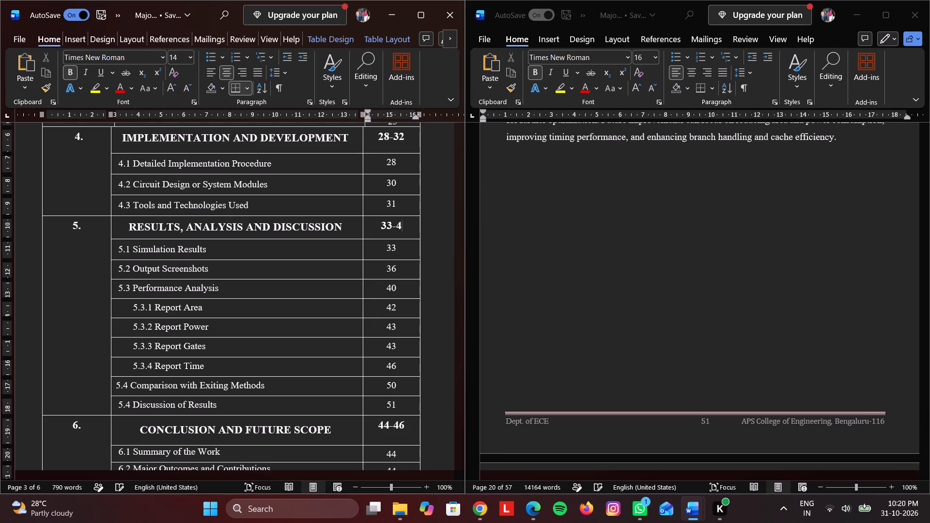
pyautogui.press('BackSpace')
pyautogui.write('51')
pyautogui.scroll(2, 400, 211)
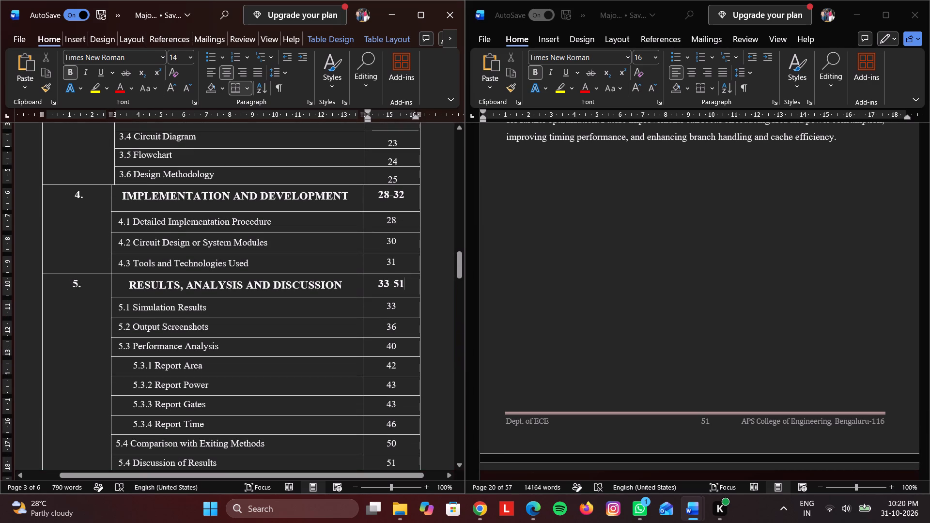
pyautogui.click(388, 281)
# Locate chapter 6 in the report and set the starting page of Conclusion and Future Scope to 52 in the contents table.
pyautogui.scroll(-5, 396, 320)
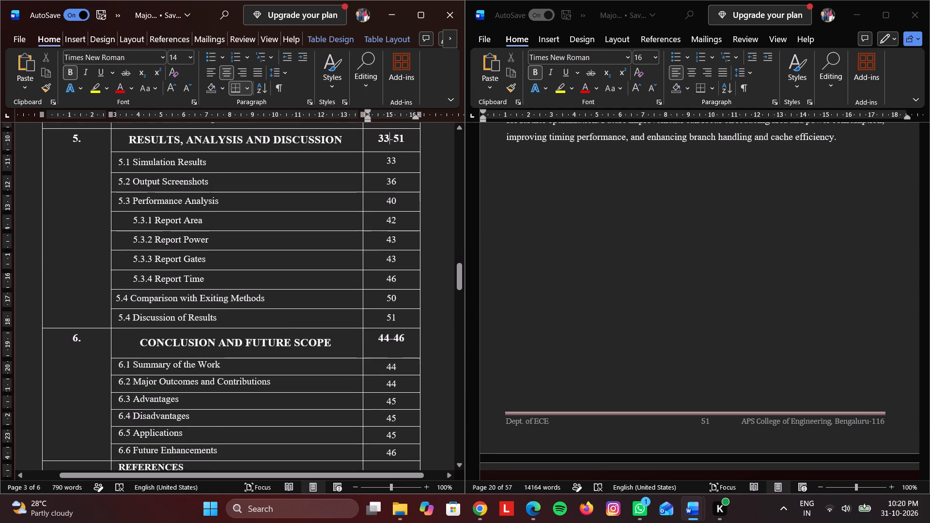
pyautogui.scroll(-1, 395, 320)
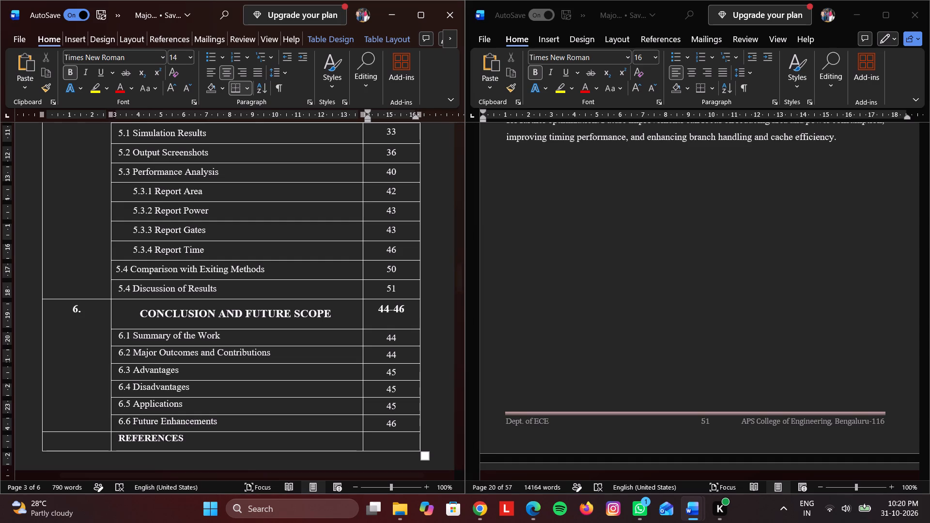
pyautogui.scroll(-15, 626, 277)
pyautogui.scroll(-8, 626, 275)
pyautogui.scroll(4, 624, 274)
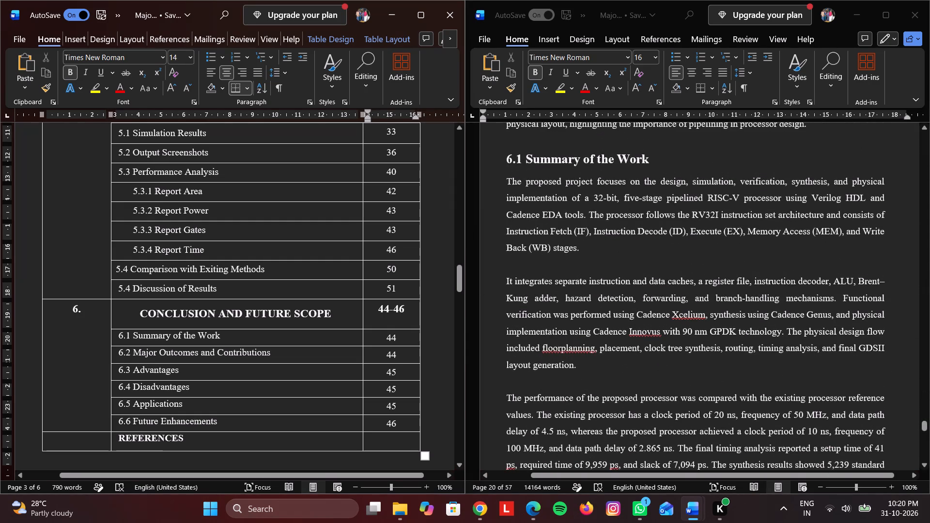
pyautogui.click(391, 311)
pyautogui.press('Down')
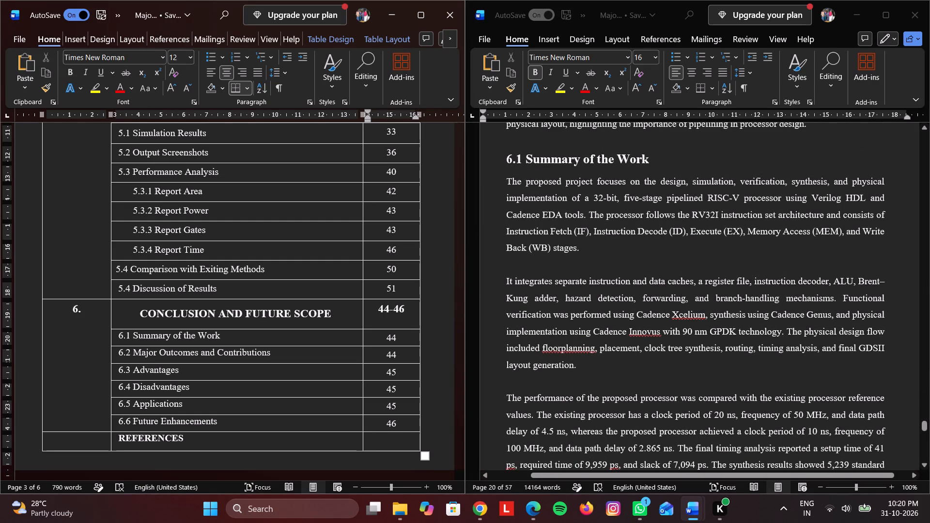
pyautogui.press('Up')
pyautogui.press('Left')
pyautogui.press('BackSpace')
pyautogui.press('BackSpace')
pyautogui.write('52')
# Check section 6.1 Summary of the Work in the report and set its page number to 52 in the contents table.
pyautogui.scroll(-3, 620, 318)
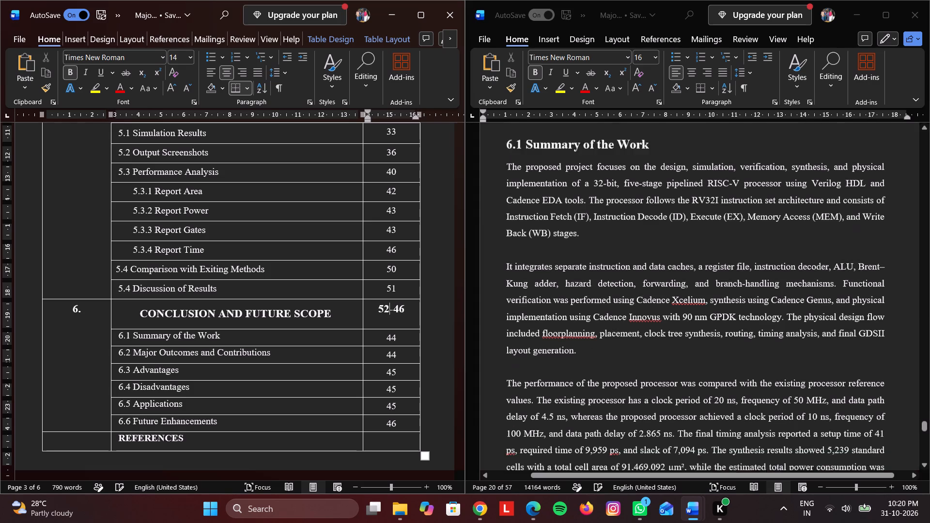
pyautogui.scroll(-2, 620, 318)
pyautogui.scroll(10, 620, 318)
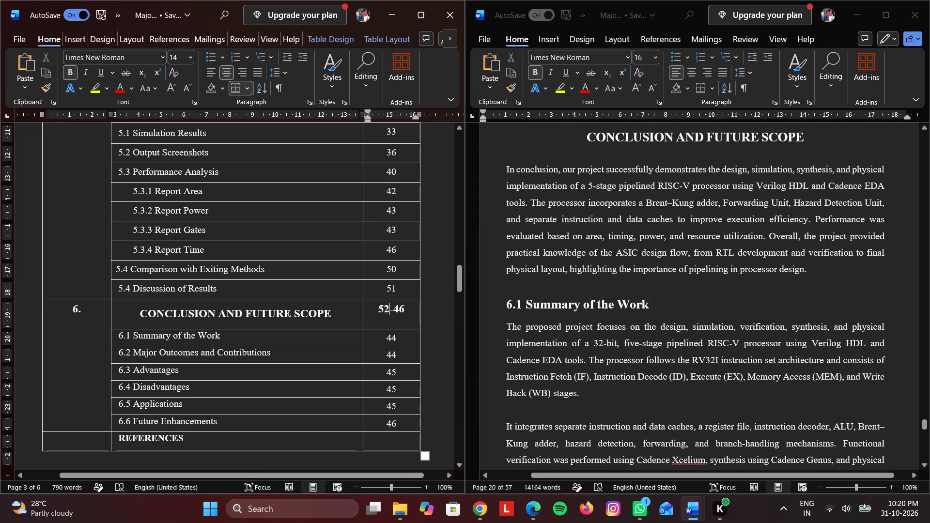
pyautogui.click(396, 337)
pyautogui.press('BackSpace')
pyautogui.press('BackSpace')
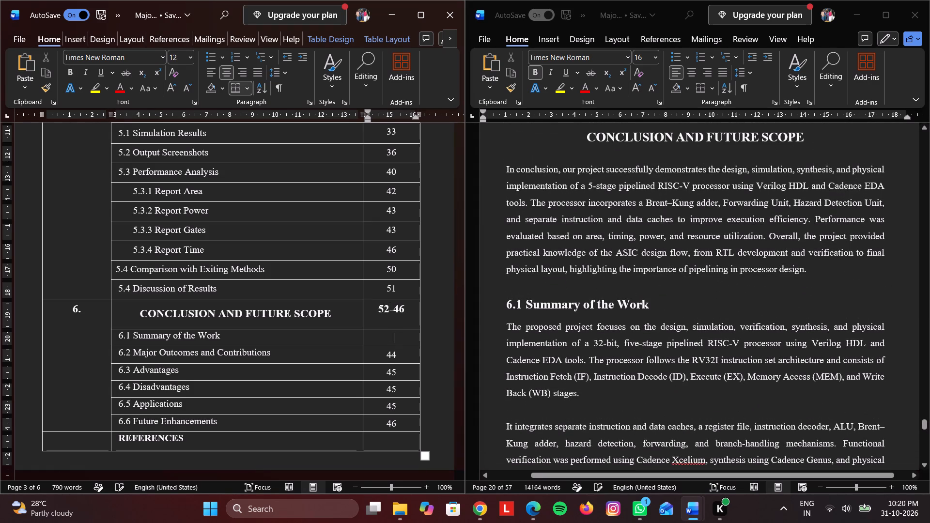
pyautogui.write('52')
# Locate section 6.2 in the report and set the page number of Major Outcomes and Contributions to 53 in the contents table.
pyautogui.scroll(-6, 539, 321)
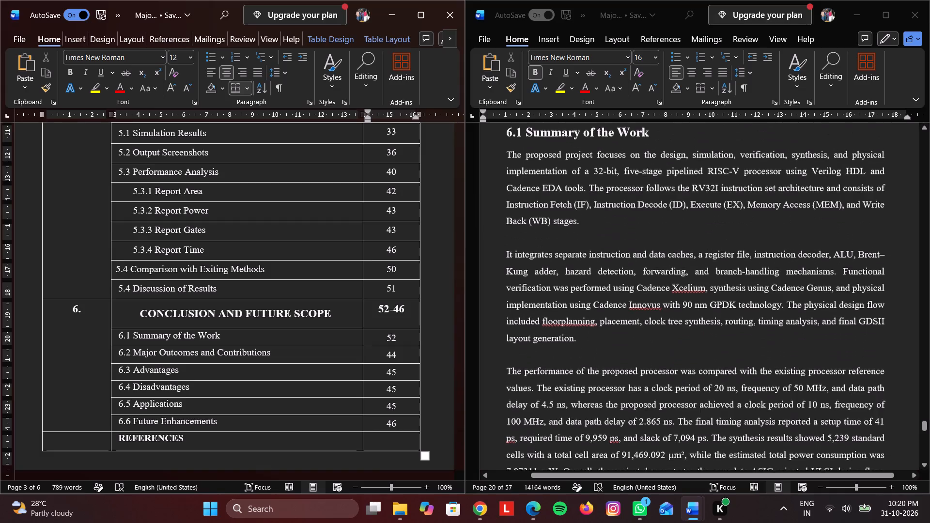
pyautogui.scroll(-11, 541, 321)
pyautogui.scroll(-10, 599, 325)
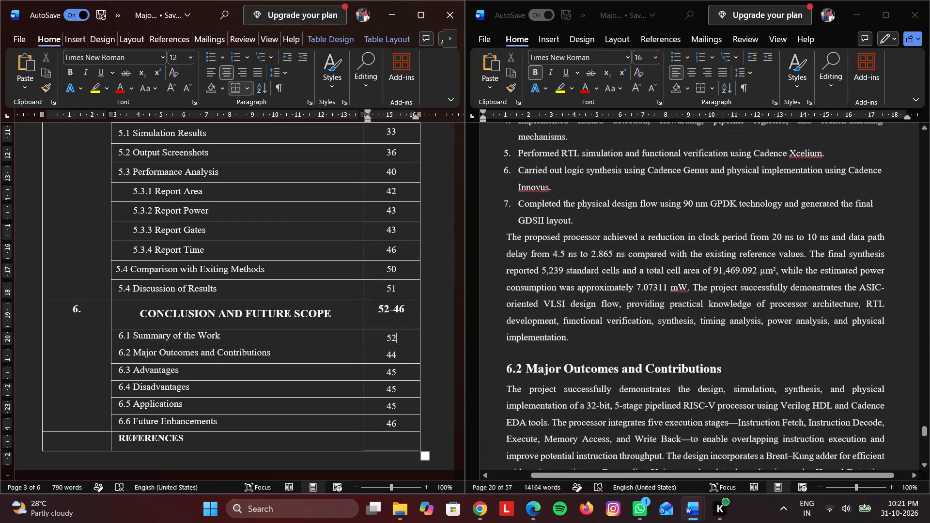
pyautogui.scroll(-3, 599, 325)
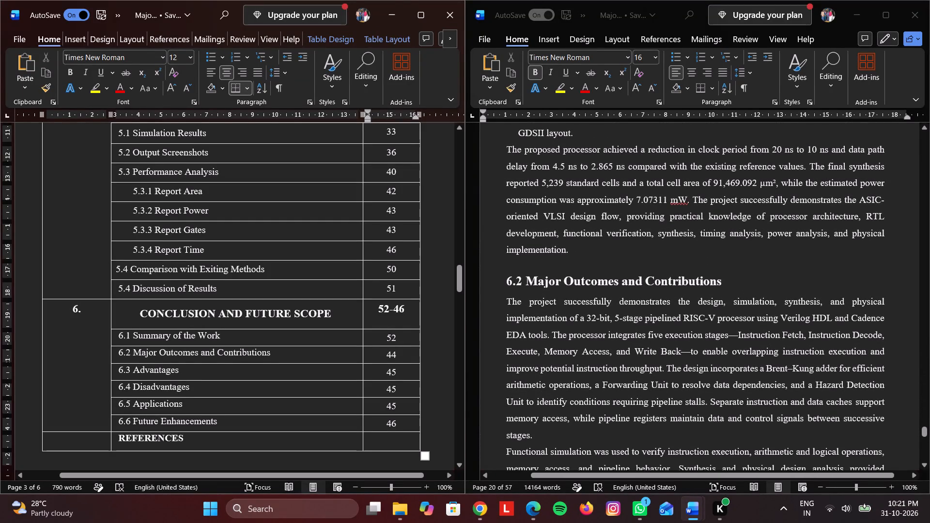
pyautogui.press('Down')
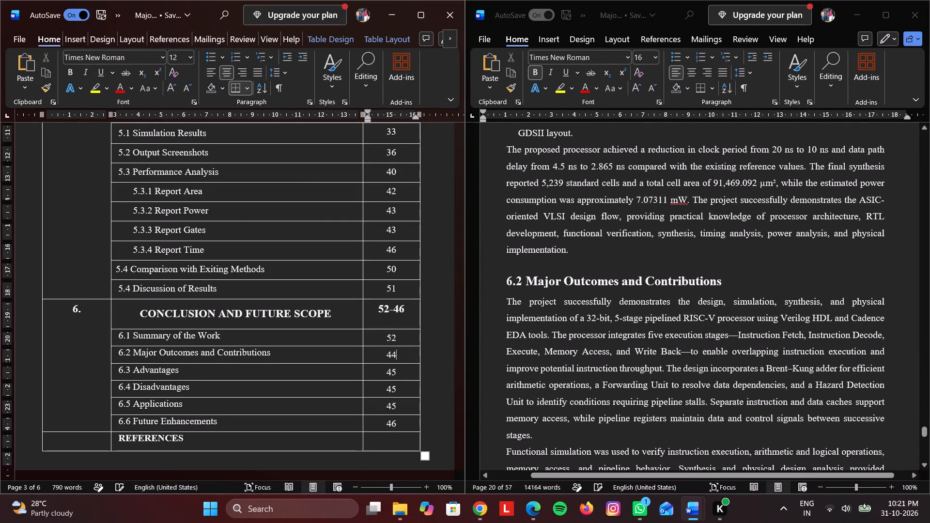
pyautogui.press('BackSpace')
pyautogui.press('BackSpace')
pyautogui.scroll(-6, 662, 340)
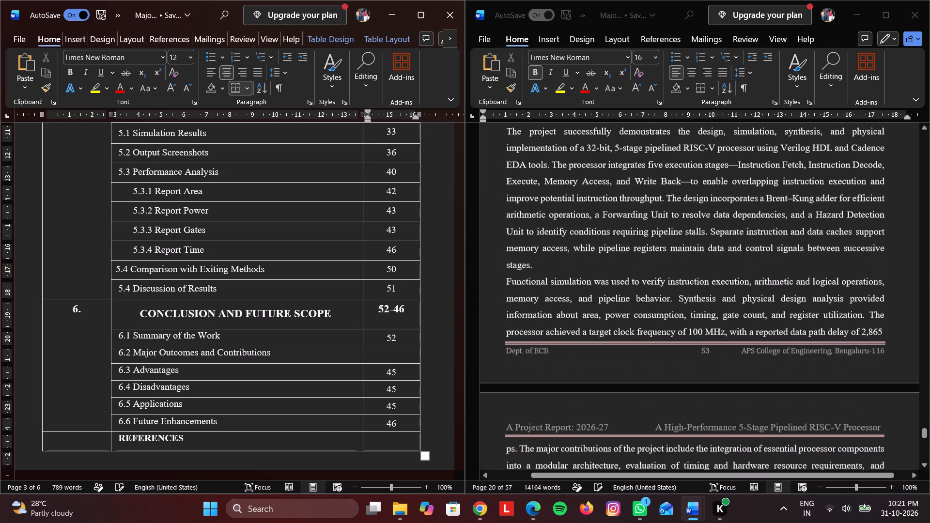
pyautogui.write('53')
# Locate section 6.3 in the report and set the page number of Advantages to 54 in the contents table.
pyautogui.scroll(-6, 713, 327)
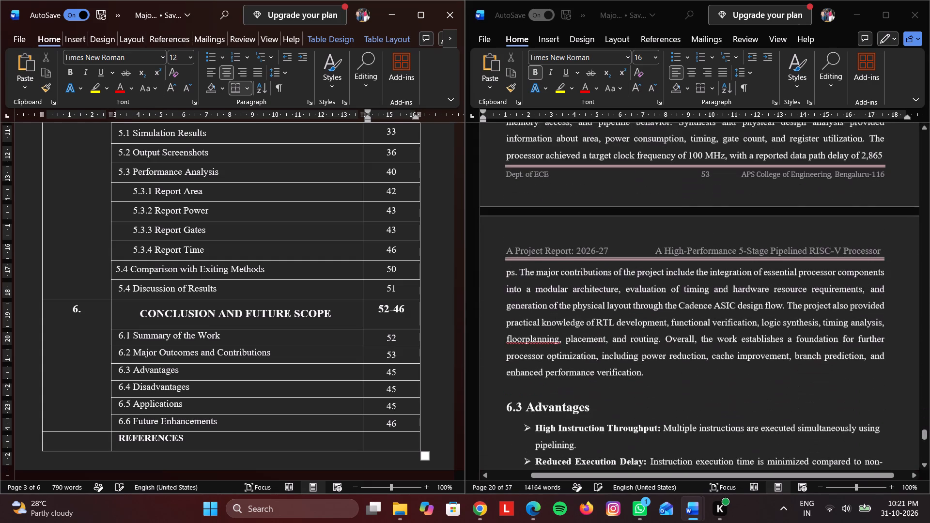
pyautogui.scroll(-5, 713, 327)
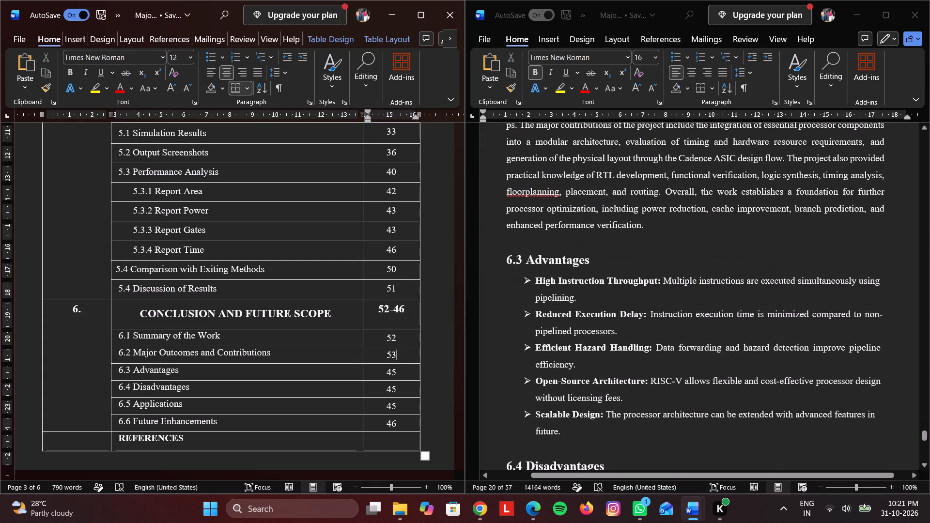
pyautogui.scroll(-10, 748, 379)
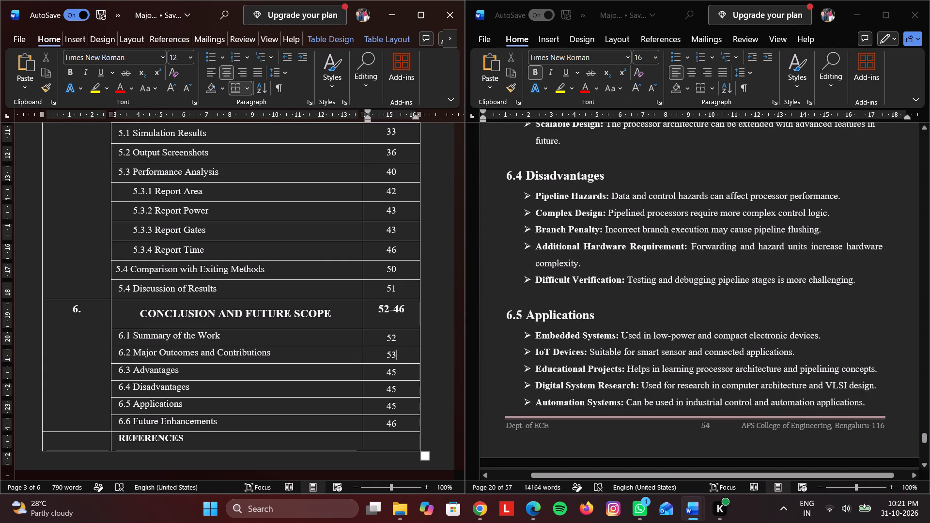
pyautogui.press('Down')
pyautogui.press('BackSpace')
pyautogui.press('BackSpace')
pyautogui.write('54')
# Set the page numbers of 6.4 Disadvantages and 6.5 Applications to 54 in the contents table.
pyautogui.press('Down')
pyautogui.press('BackSpace')
pyautogui.press('BackSpace')
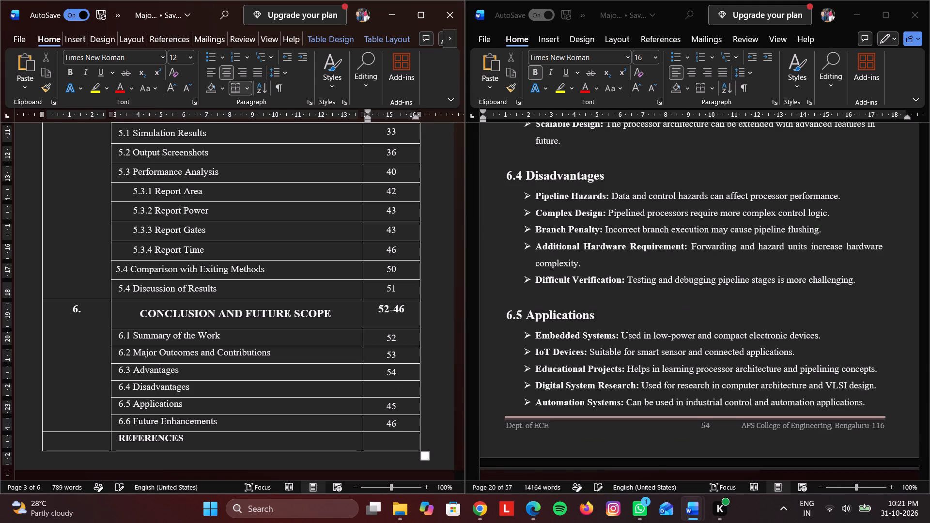
pyautogui.write('54')
pyautogui.press('Down')
pyautogui.press('BackSpace')
pyautogui.press('BackSpace')
pyautogui.write('54')
# Locate section 6.6 in the report and set the page number of Future Enhancements to 55 in the contents table.
pyautogui.scroll(-13, 656, 355)
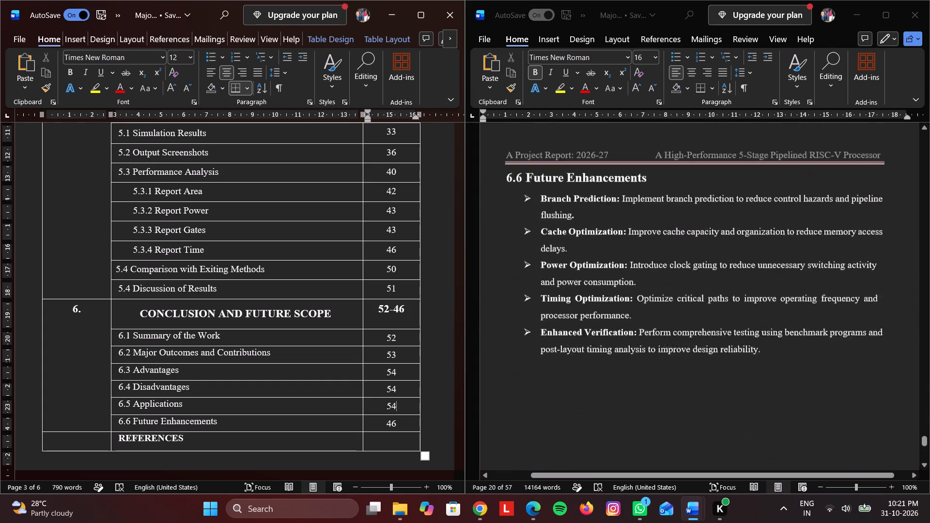
pyautogui.scroll(-12, 657, 355)
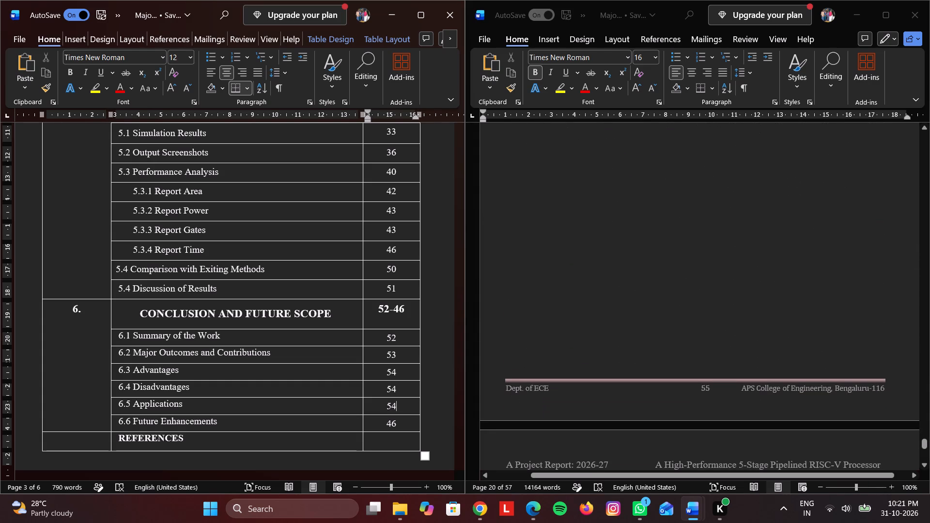
pyautogui.press('Down')
pyautogui.press('BackSpace')
pyautogui.press('BackSpace')
pyautogui.write('55')
# Check which pages the references span in the report and enter 56-57 for REFERENCES in the contents table.
pyautogui.scroll(-5, 749, 330)
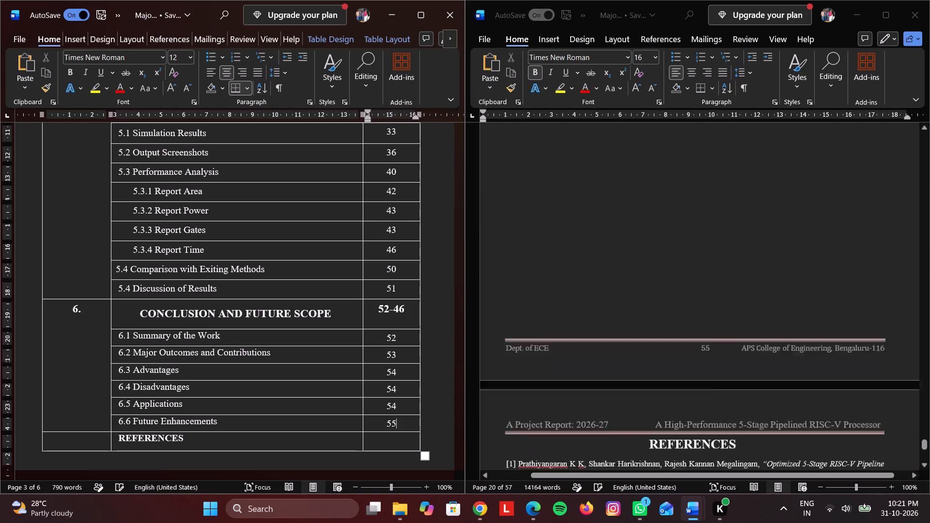
pyautogui.scroll(-1, 749, 330)
pyautogui.scroll(-20, 749, 329)
pyautogui.scroll(-3, 749, 329)
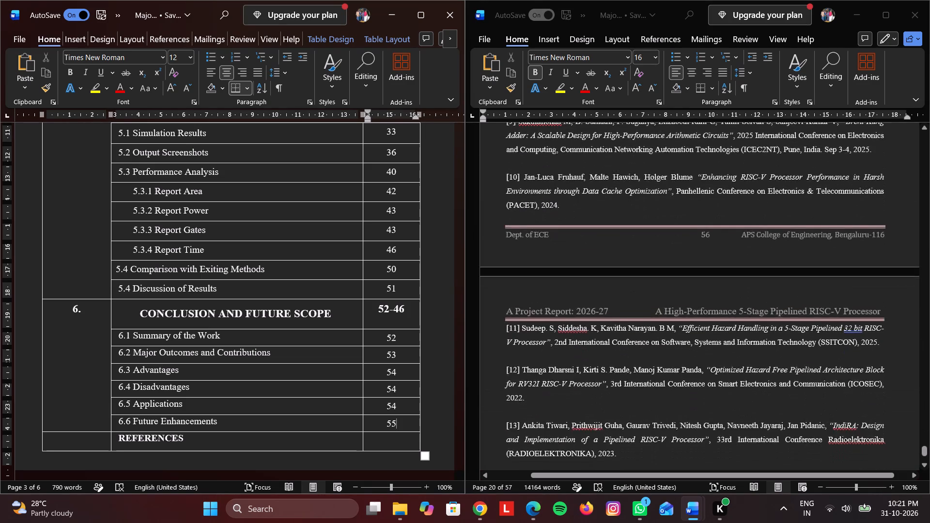
pyautogui.scroll(-20, 749, 329)
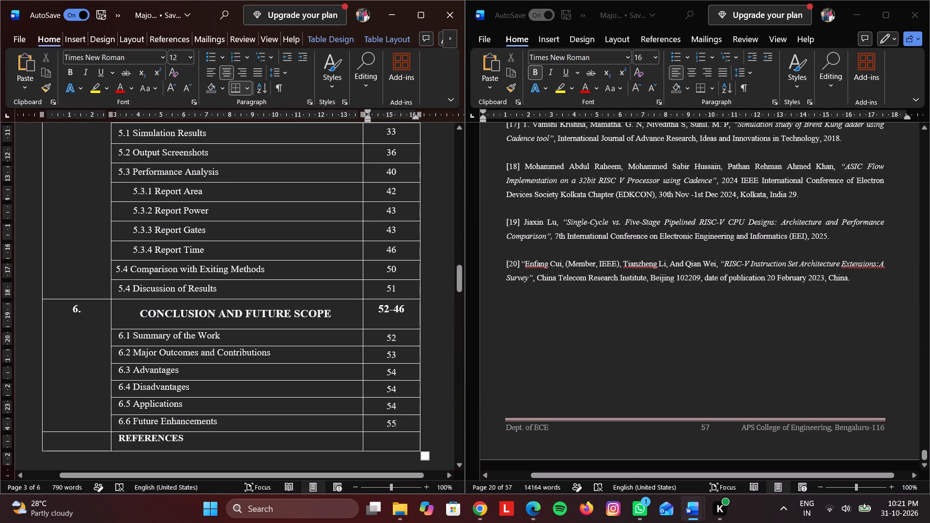
pyautogui.click(375, 437)
pyautogui.write('56')
pyautogui.press('-')
pyautogui.write('57')
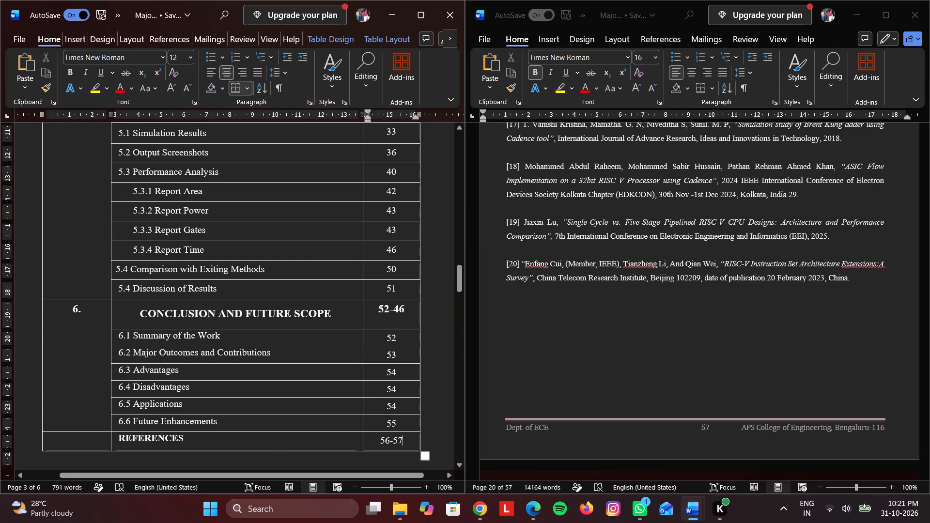
# Format the REFERENCES title and its page range in the contents table as bold, size 14.
pyautogui.moveTo(117, 439); pyautogui.dragTo(401, 444)
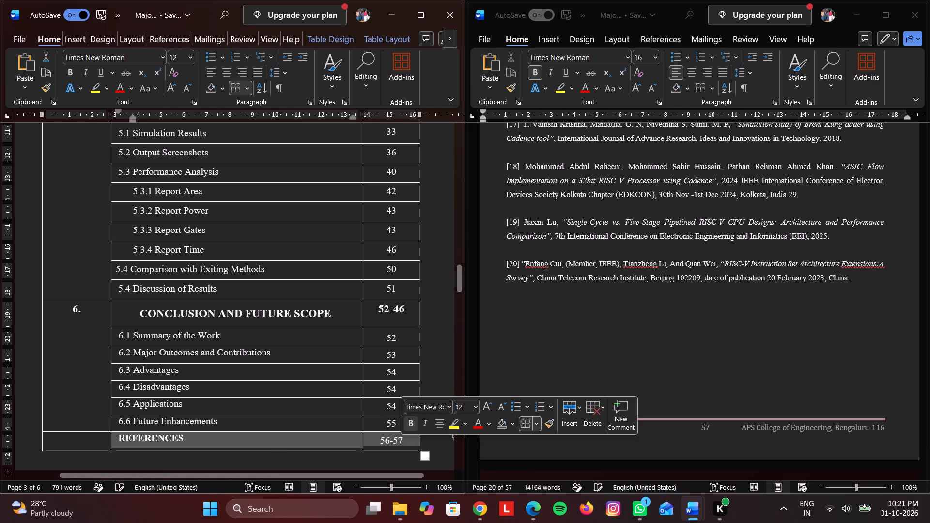
pyautogui.click(411, 425)
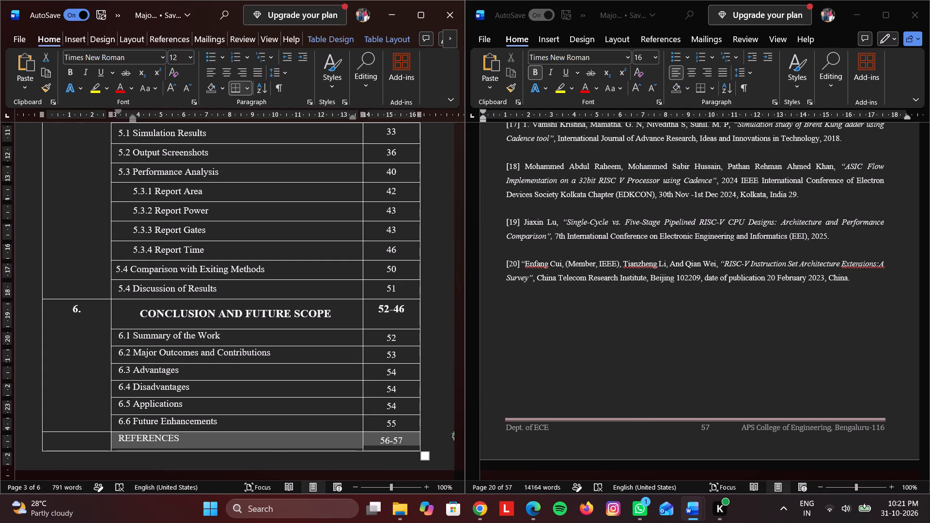
pyautogui.click(174, 87)
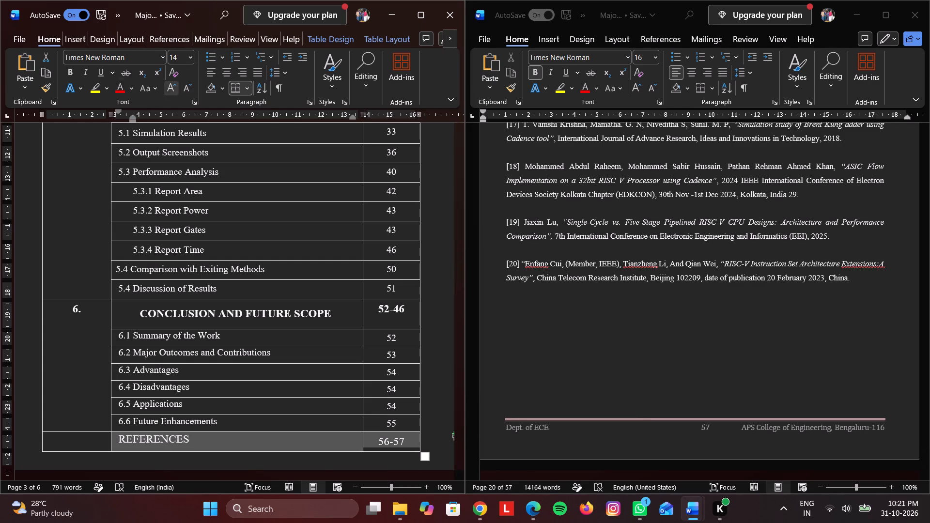
pyautogui.click(73, 71)
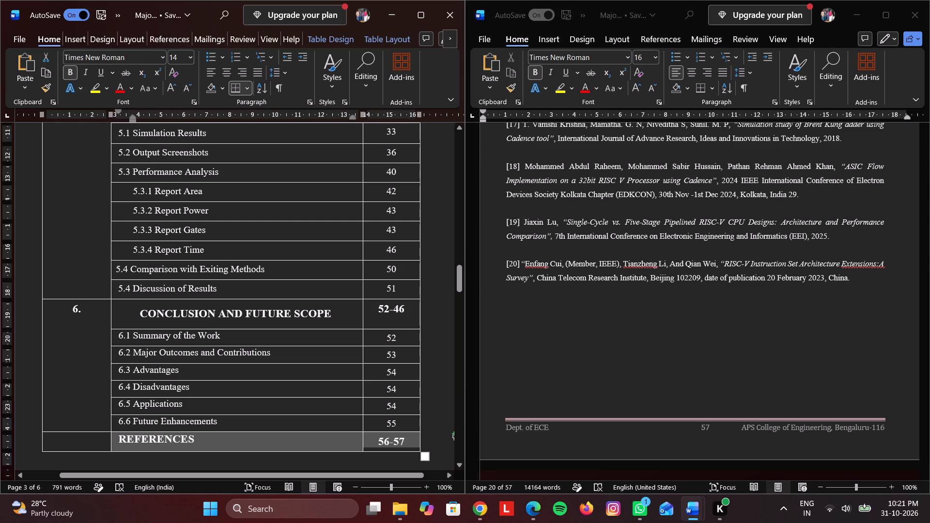
pyautogui.click(304, 415)
# Centre the REFERENCES title within its cell in the contents table.
pyautogui.click(167, 440)
pyautogui.click(227, 74)
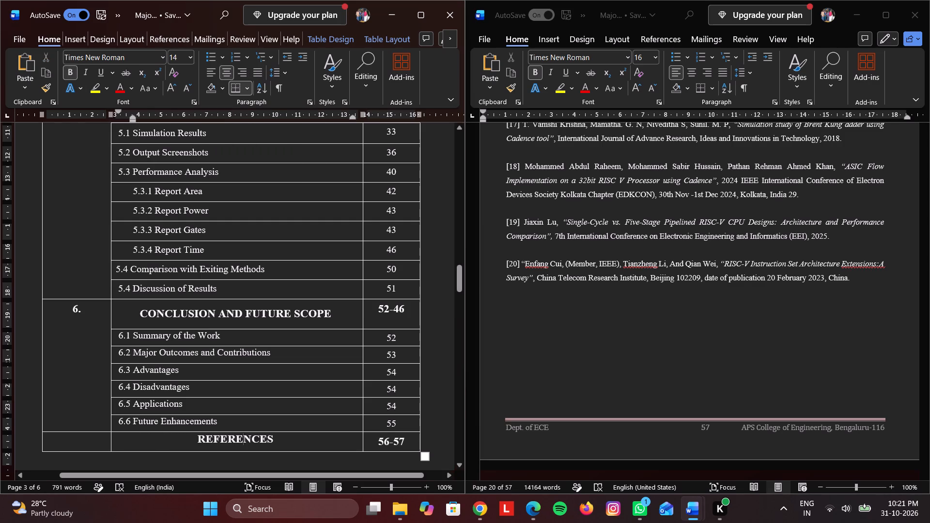
pyautogui.click(242, 381)
pyautogui.click(319, 464)
# Examine the appendix lines and the List of Figures entries with their page numbers after the contents table.
pyautogui.scroll(-12, 317, 429)
pyautogui.scroll(-5, 664, 377)
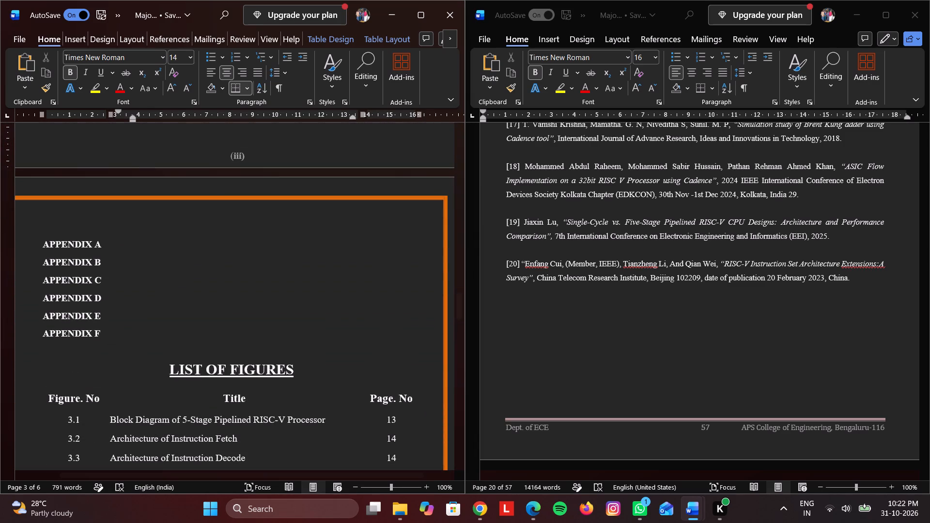
pyautogui.scroll(-2, 664, 377)
pyautogui.scroll(10, 734, 345)
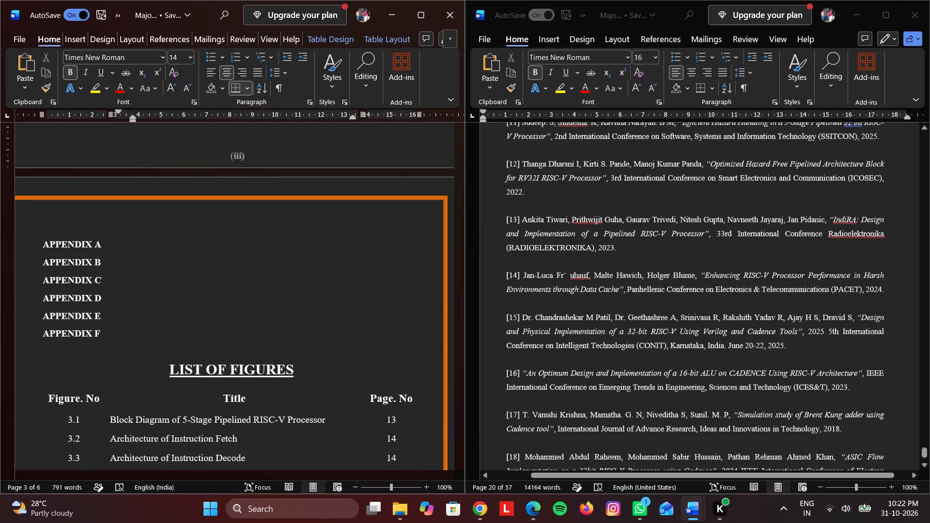
pyautogui.click(880, 16)
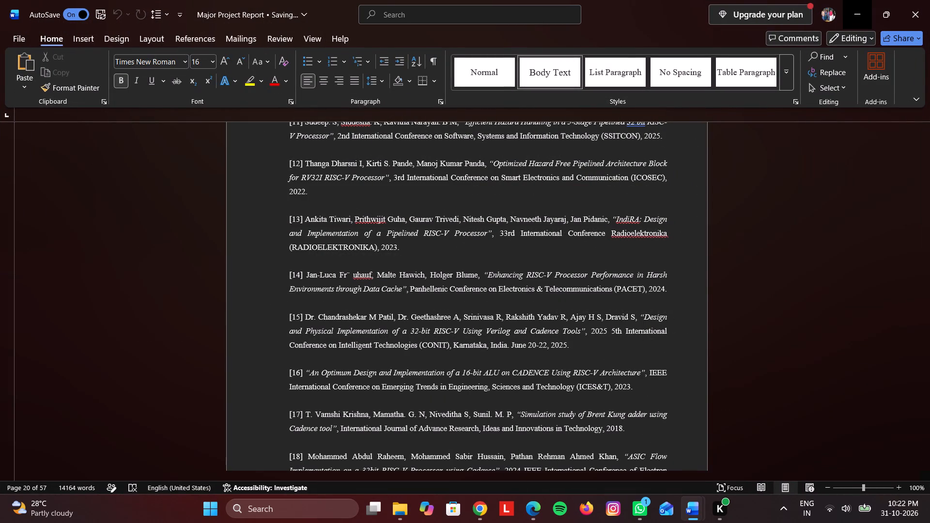
pyautogui.click(862, 16)
pyautogui.click(424, 16)
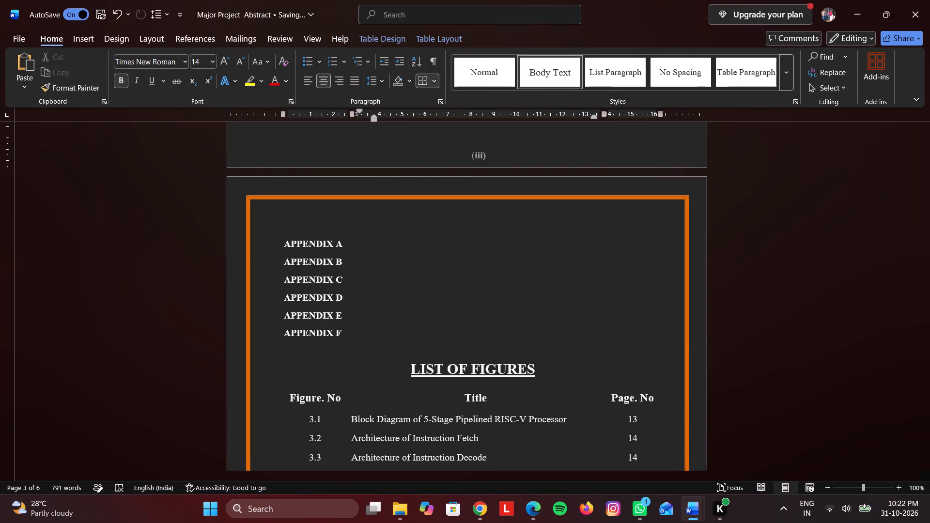
pyautogui.scroll(-16, 466, 368)
pyautogui.scroll(2, 467, 375)
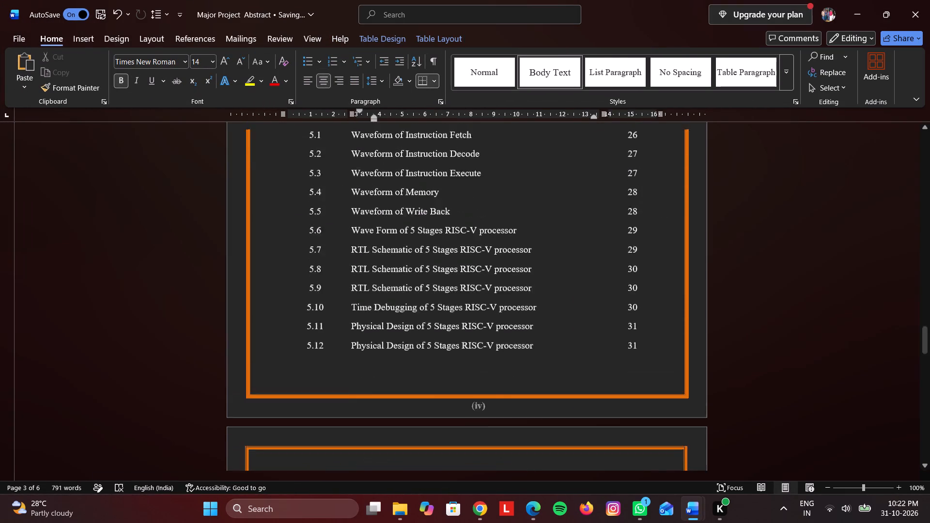
pyautogui.scroll(7, 467, 375)
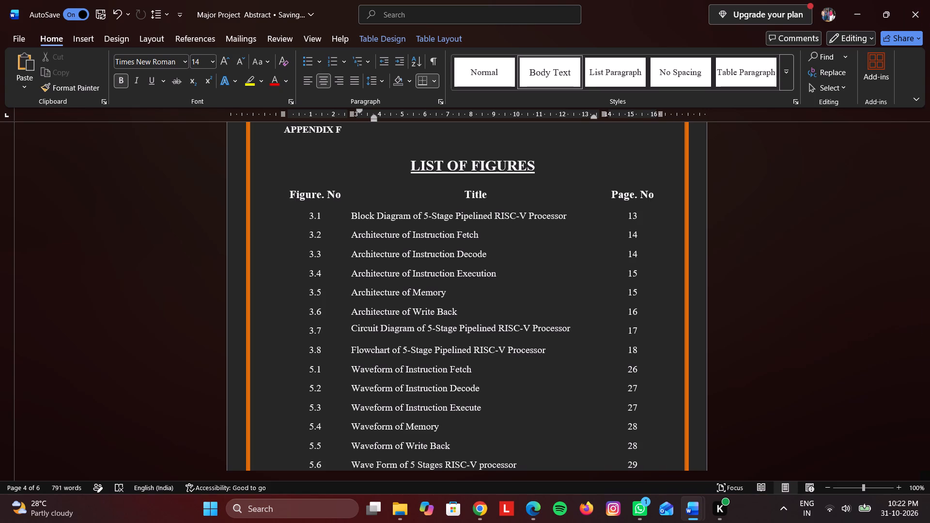
# Show the report beside the front matter, find Figure 3.1's page, and set its List of Figures page number to 18.
pyautogui.click(837, 45)
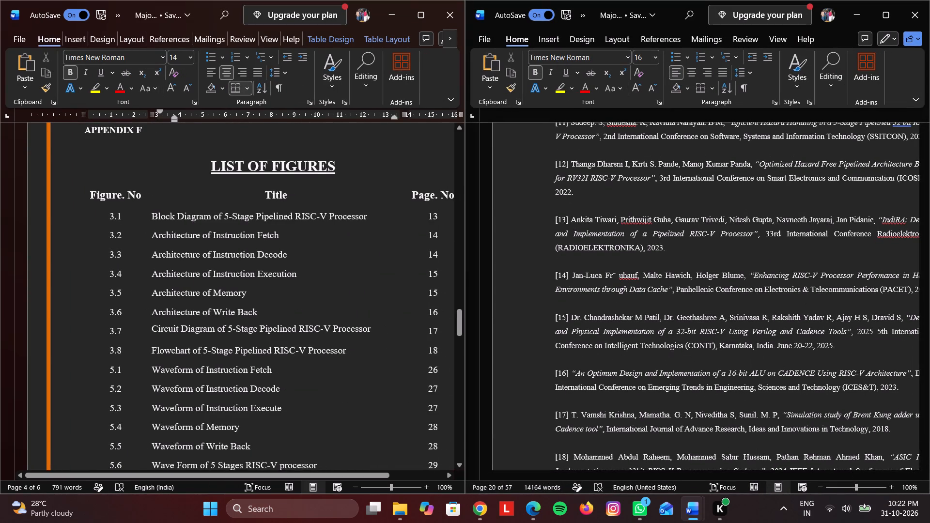
pyautogui.scroll(4, 810, 299)
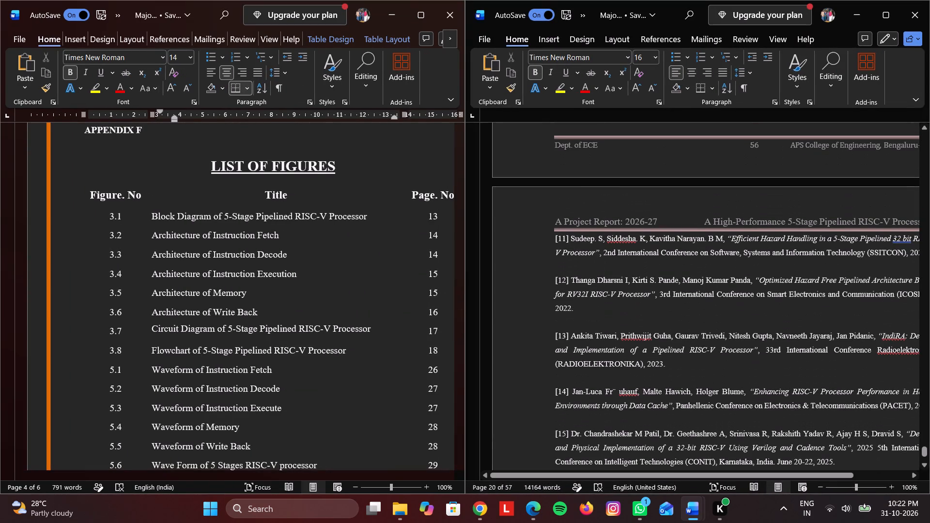
pyautogui.hscroll(-1, 805, 302)
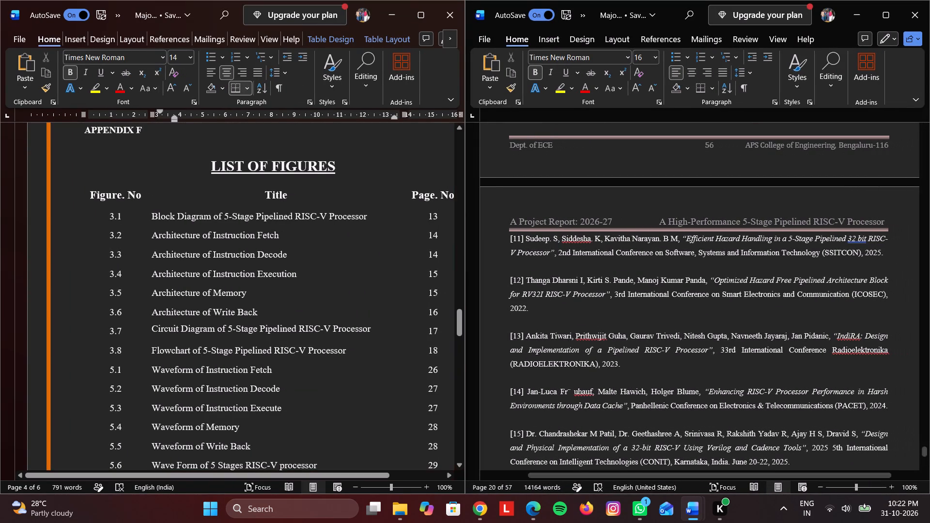
pyautogui.hscroll(-1, 381, 396)
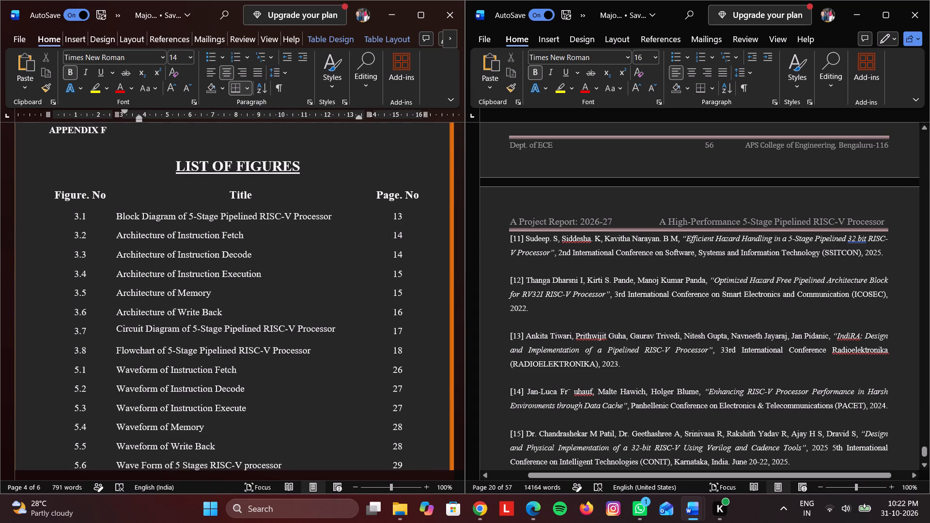
pyautogui.scroll(20, 791, 303)
pyautogui.scroll(14, 791, 303)
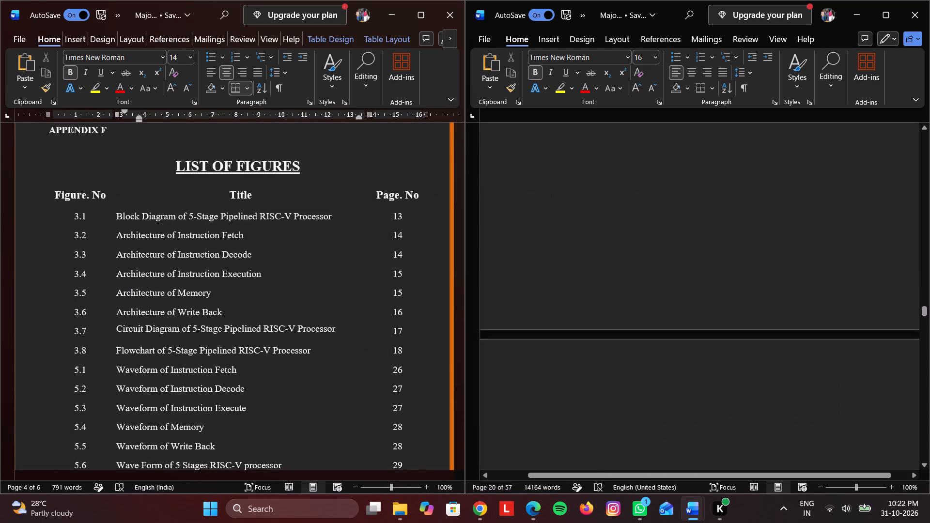
pyautogui.scroll(17, 791, 303)
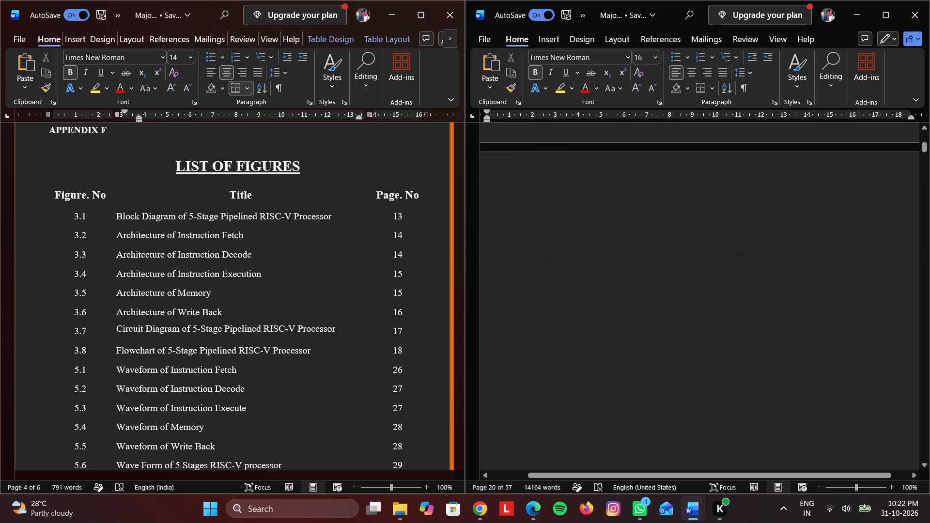
pyautogui.scroll(-12, 791, 303)
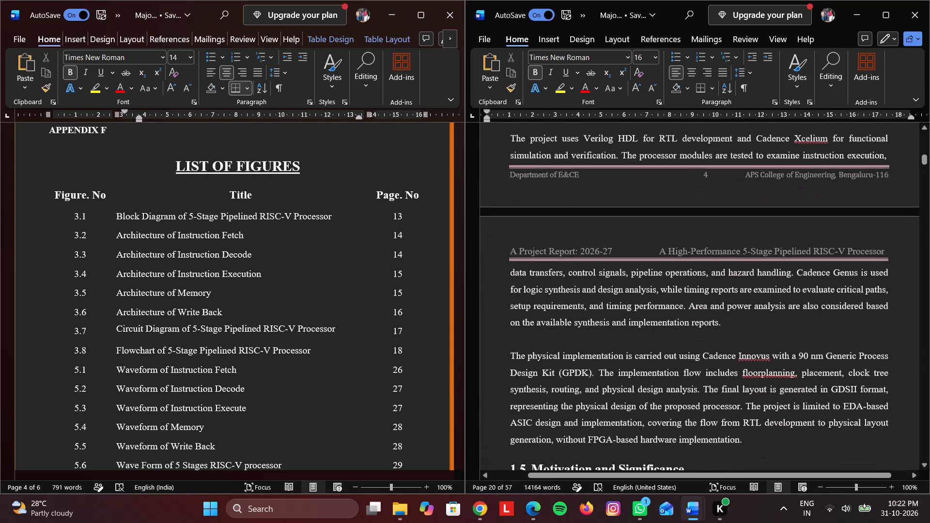
pyautogui.scroll(-10, 791, 303)
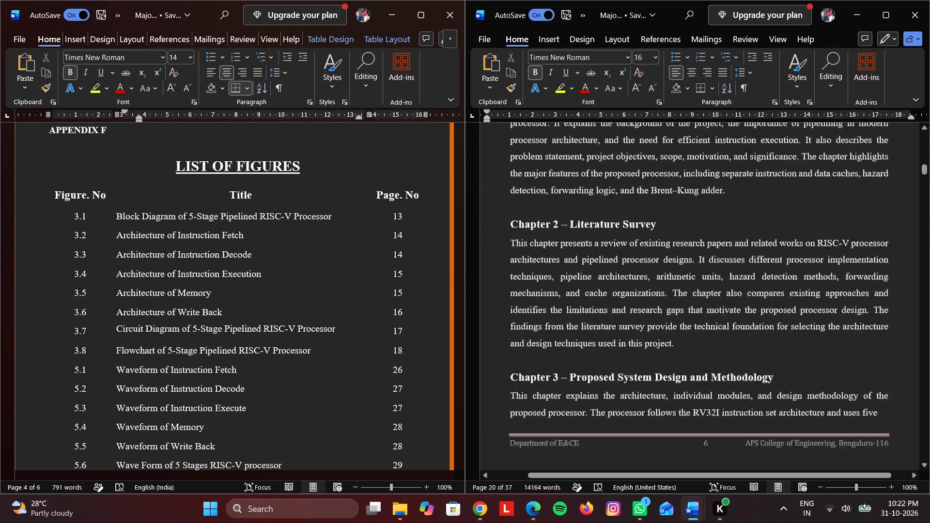
pyautogui.scroll(-10, 791, 303)
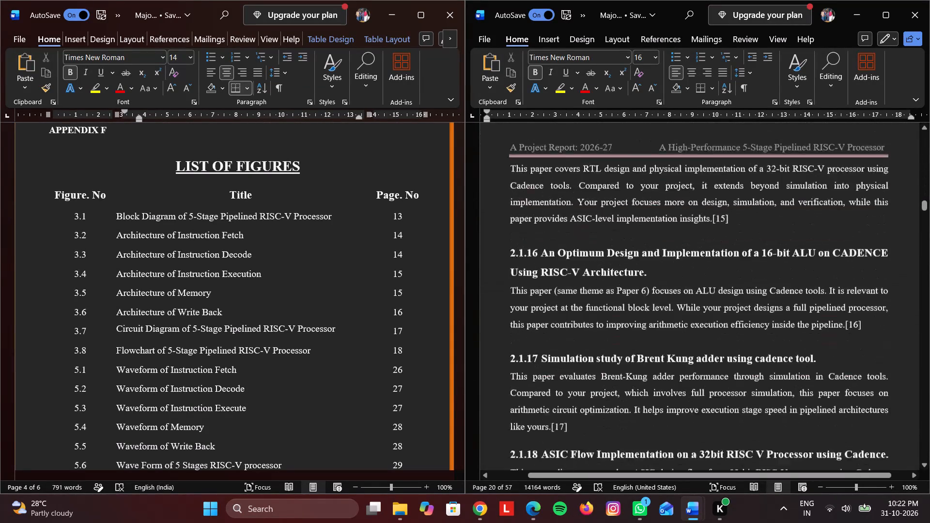
pyautogui.scroll(-10, 791, 303)
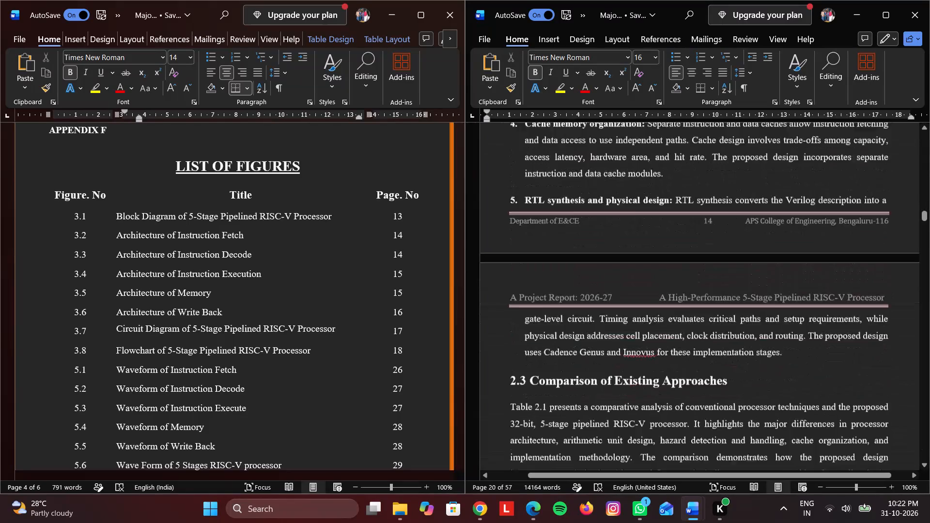
pyautogui.scroll(-9, 791, 303)
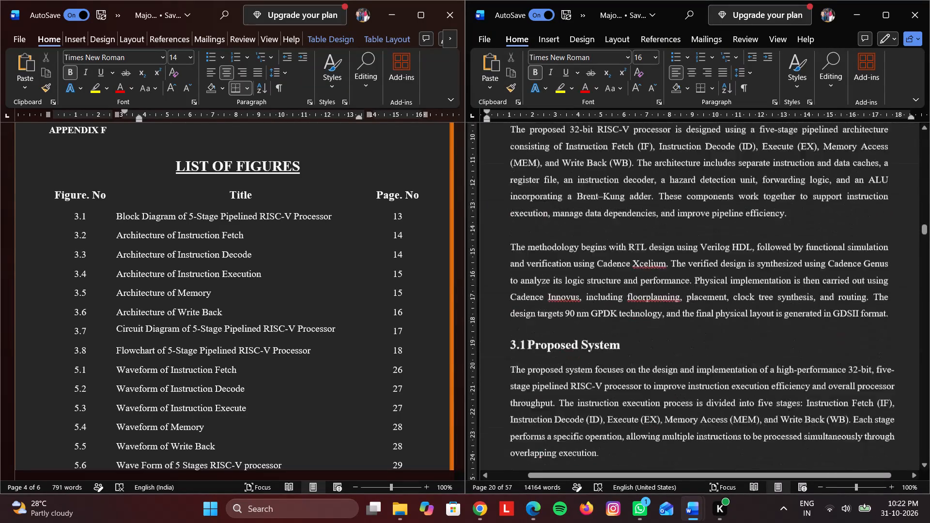
pyautogui.scroll(-4, 791, 303)
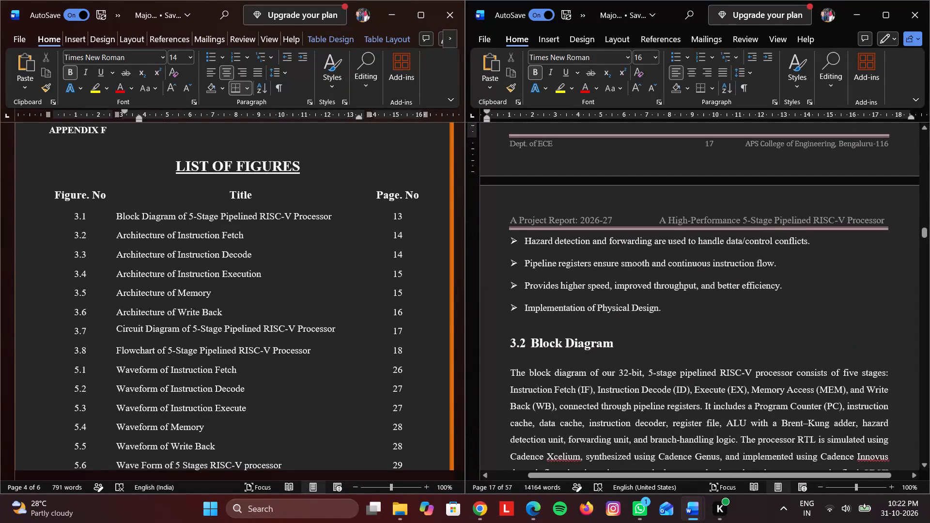
pyautogui.scroll(-17, 791, 303)
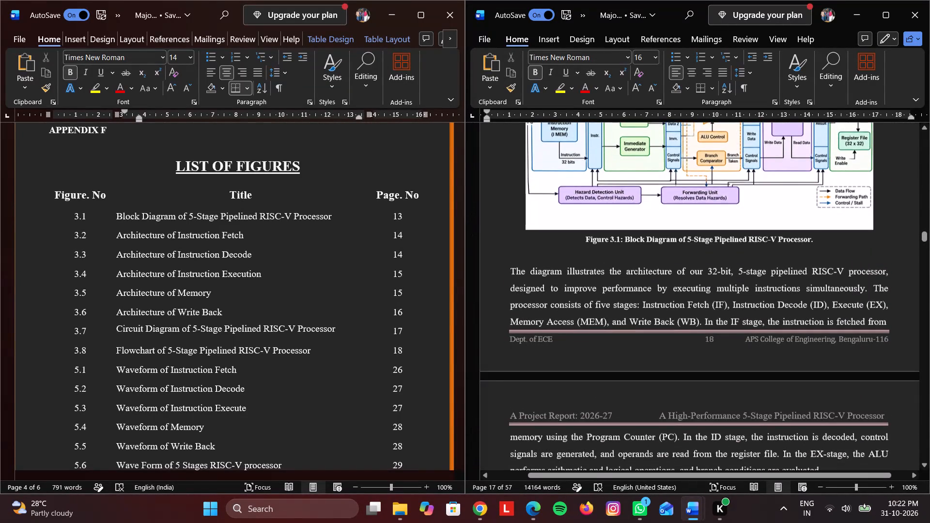
pyautogui.click(404, 215)
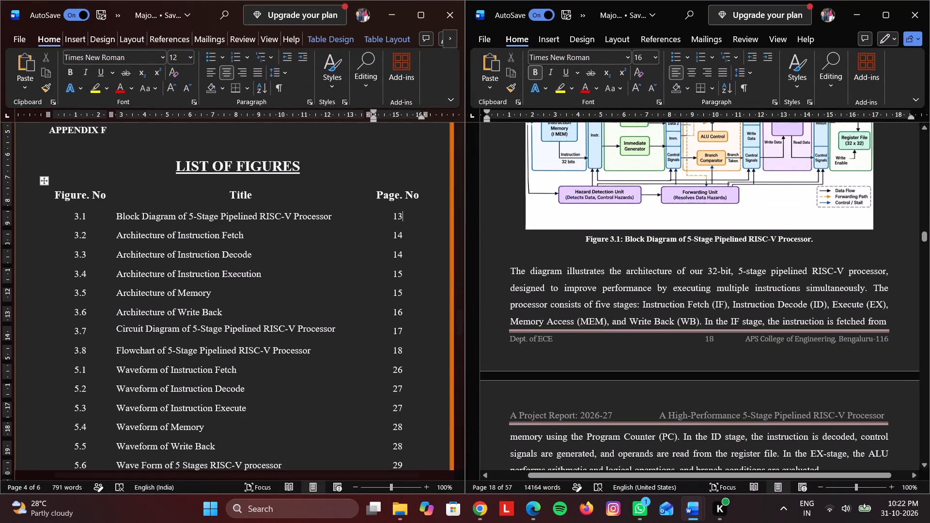
pyautogui.press('BackSpace')
pyautogui.press('8')
# Find Figure 3.2, Architecture of Instruction Fetch, in the report and set its List of Figures page number to 19.
pyautogui.scroll(-10, 616, 354)
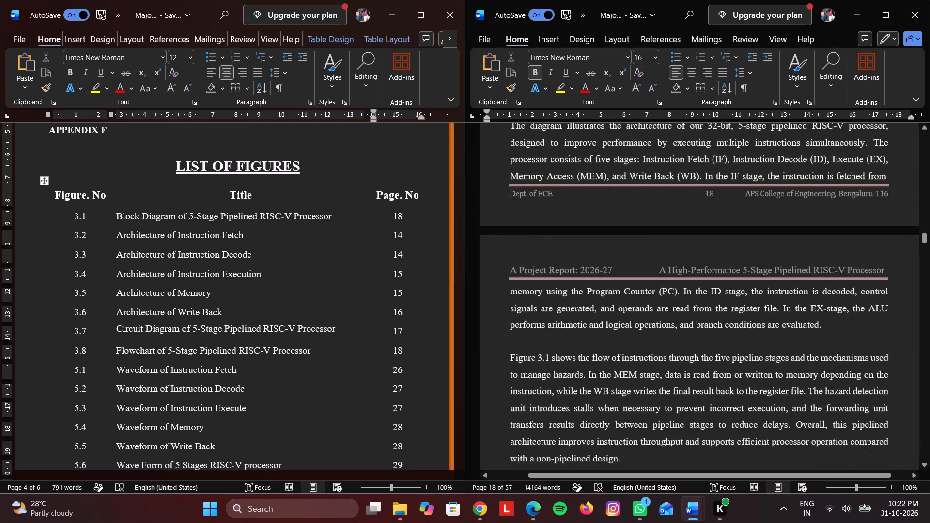
pyautogui.scroll(-10, 616, 351)
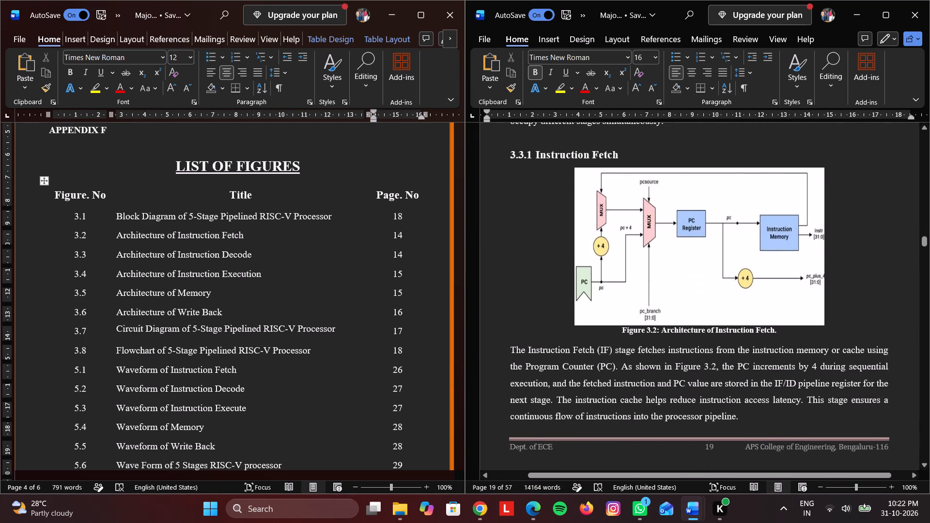
pyautogui.scroll(-5, 616, 351)
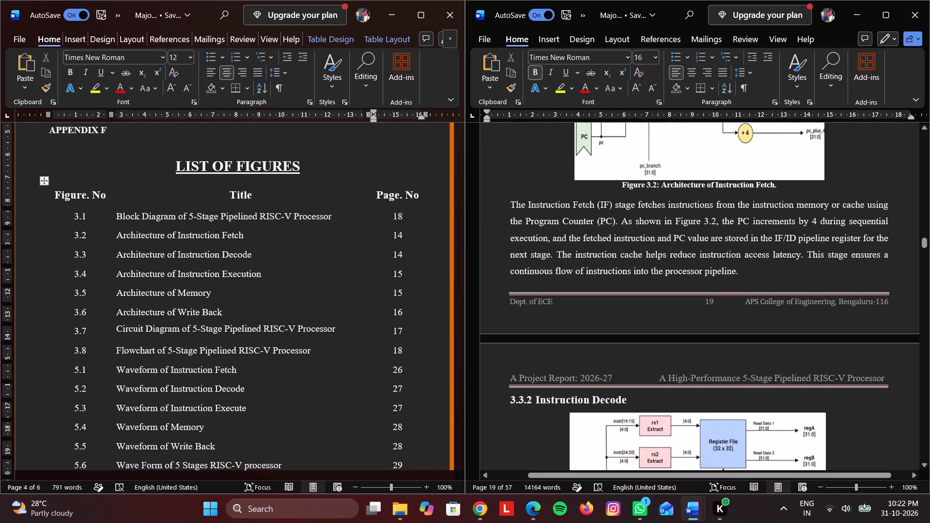
pyautogui.press('Down')
pyautogui.press('BackSpace')
pyautogui.press('9')
# Check which report page holds Figure 3.3, Architecture of Instruction Decode, and set its List of Figures page number to 20.
pyautogui.scroll(-9, 648, 303)
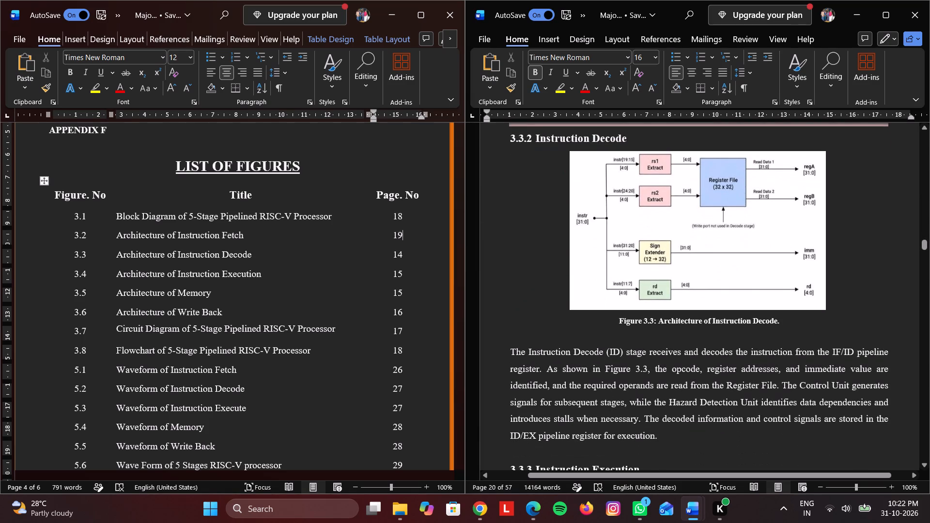
pyautogui.press('Down')
pyautogui.press('BackSpace')
pyautogui.press('9')
pyautogui.scroll(4, 731, 322)
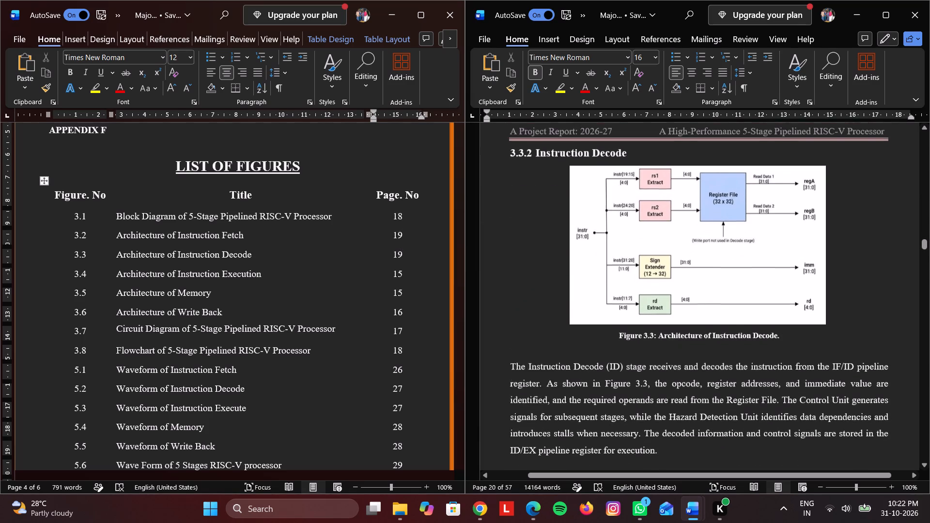
pyautogui.scroll(11, 731, 322)
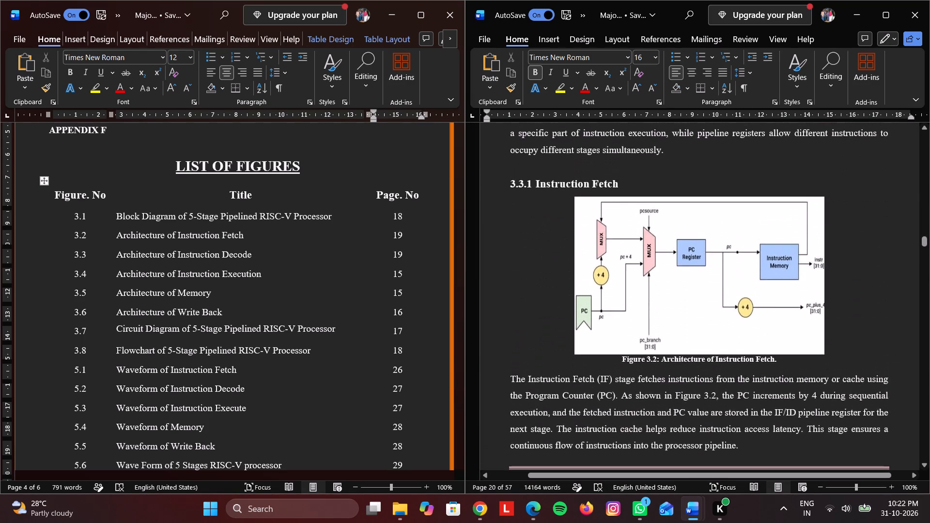
pyautogui.scroll(-3, 731, 322)
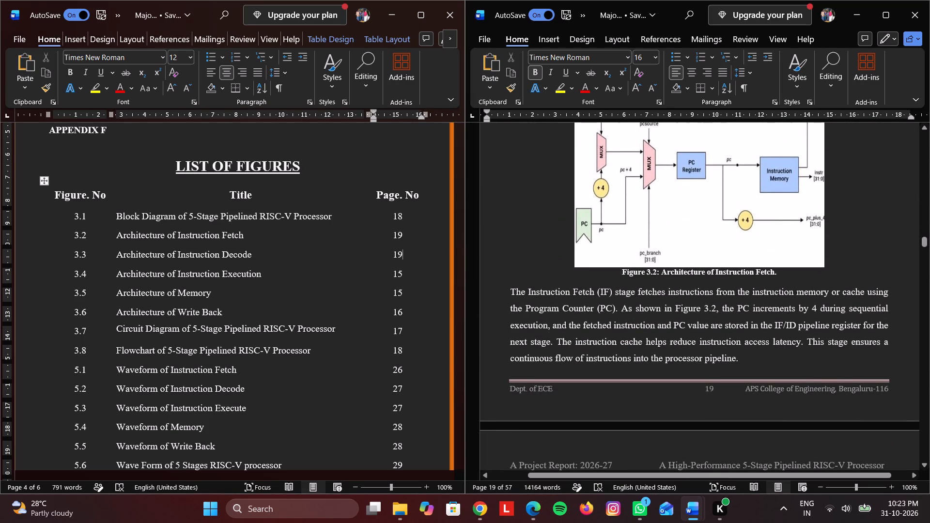
pyautogui.press('BackSpace')
pyautogui.press('8')
pyautogui.press('BackSpace')
pyautogui.press('BackSpace')
pyautogui.write('20')
# Find Figure 3.4, Architecture of Instruction Execution, in the report and set its List of Figures page number to 20.
pyautogui.scroll(-14, 817, 324)
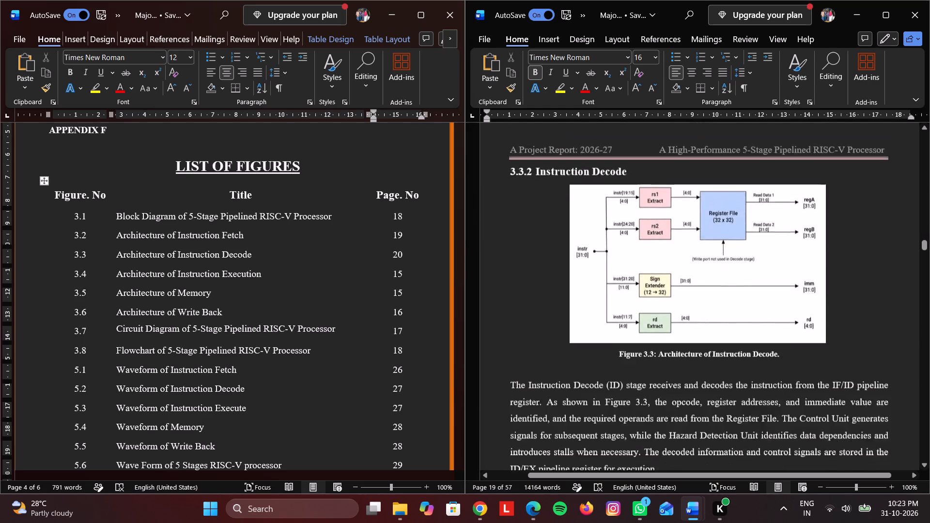
pyautogui.scroll(-12, 817, 324)
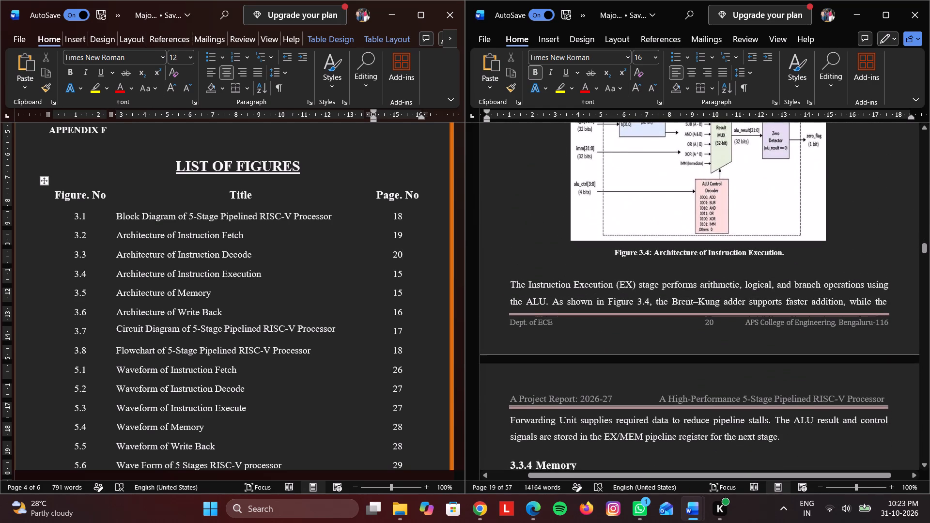
pyautogui.press('Down')
pyautogui.press('BackSpace')
pyautogui.press('BackSpace')
pyautogui.write('20')
# Find Figures 3.5 and 3.6, Memory and Write Back, in the report and set both List of Figures page numbers to 21.
pyautogui.scroll(-12, 866, 318)
pyautogui.scroll(-10, 866, 318)
pyautogui.press('Down')
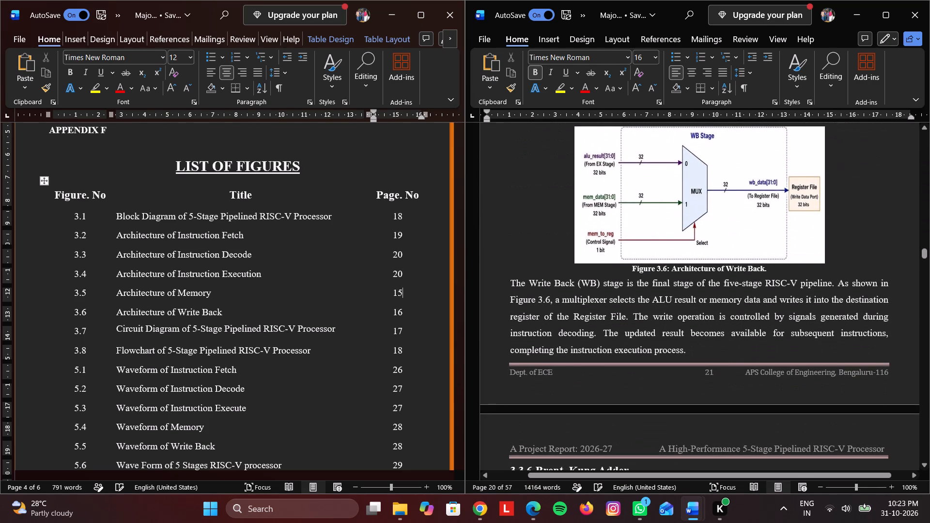
pyautogui.press('BackSpace')
pyautogui.press('BackSpace')
pyautogui.write('21')
pyautogui.press('Down')
pyautogui.press('BackSpace')
pyautogui.press('BackSpace')
pyautogui.write('21')
# Find Figure 3.7, the processor circuit diagram, in the report and set its List of Figures page number to 23.
pyautogui.scroll(-6, 866, 318)
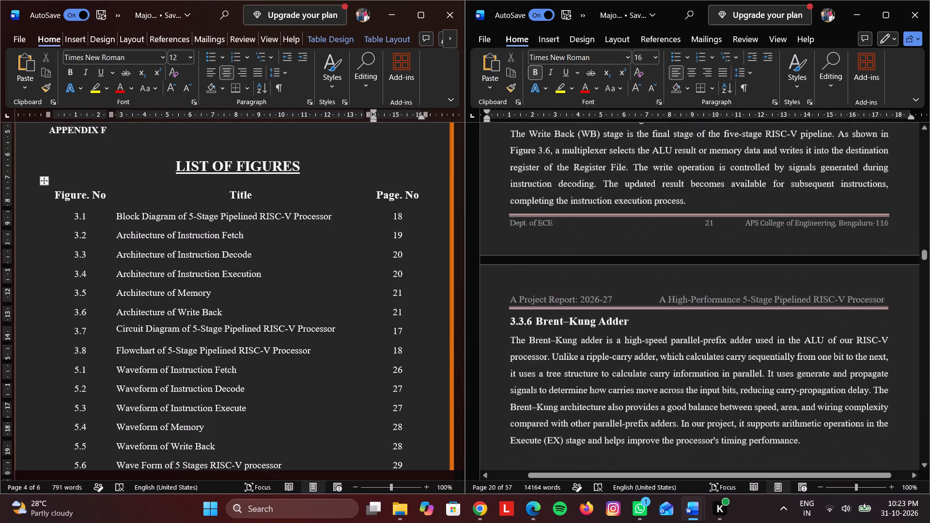
pyautogui.scroll(-11, 866, 318)
pyautogui.scroll(-15, 866, 318)
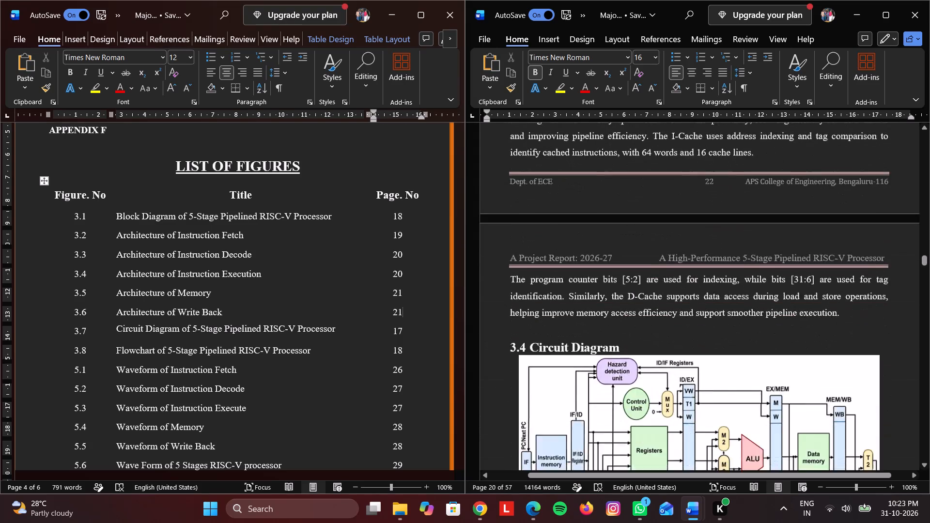
pyautogui.scroll(-15, 866, 318)
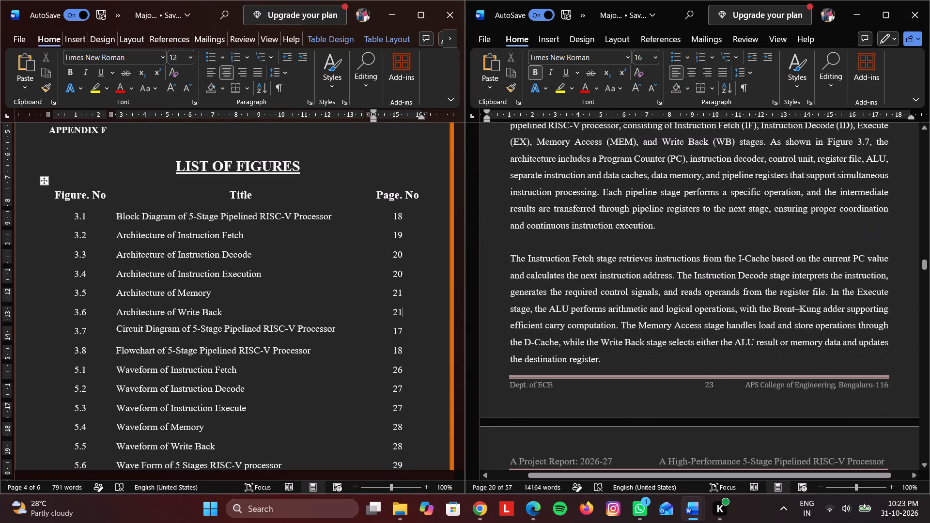
pyautogui.press('Down')
pyautogui.press('BackSpace')
pyautogui.press('BackSpace')
pyautogui.write('23')
# Find Figure 3.8, the processor flowchart, in the report and set its List of Figures page number to 24.
pyautogui.scroll(-13, 801, 332)
pyautogui.scroll(-6, 552, 335)
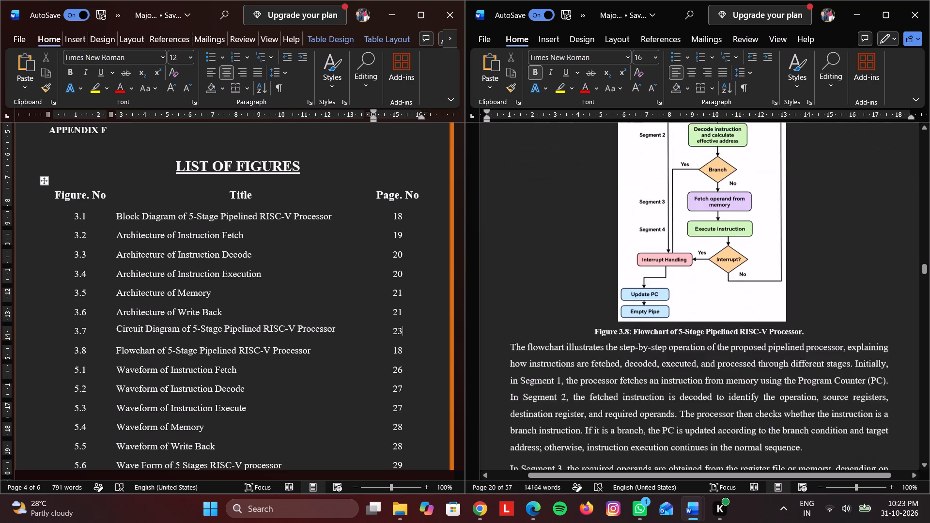
pyautogui.scroll(-5, 612, 330)
pyautogui.press('Down')
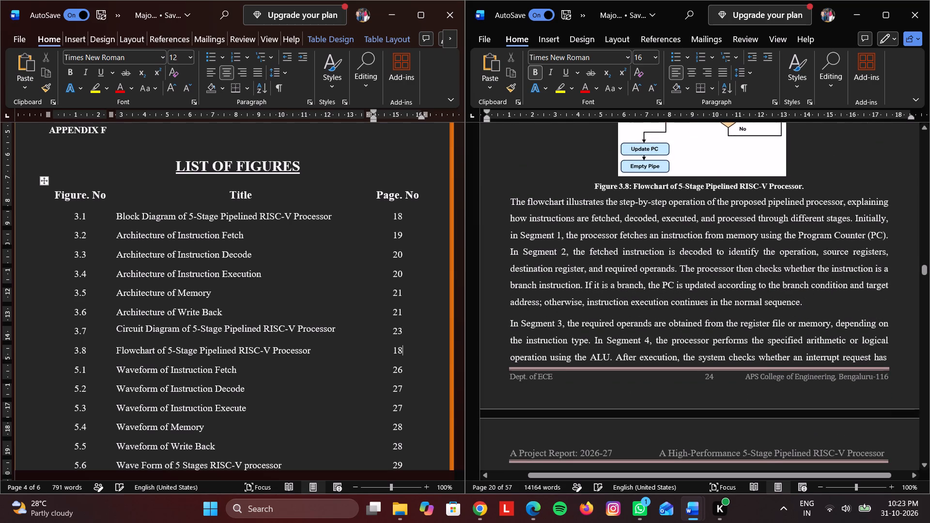
pyautogui.press('BackSpace')
pyautogui.press('BackSpace')
pyautogui.write('24')
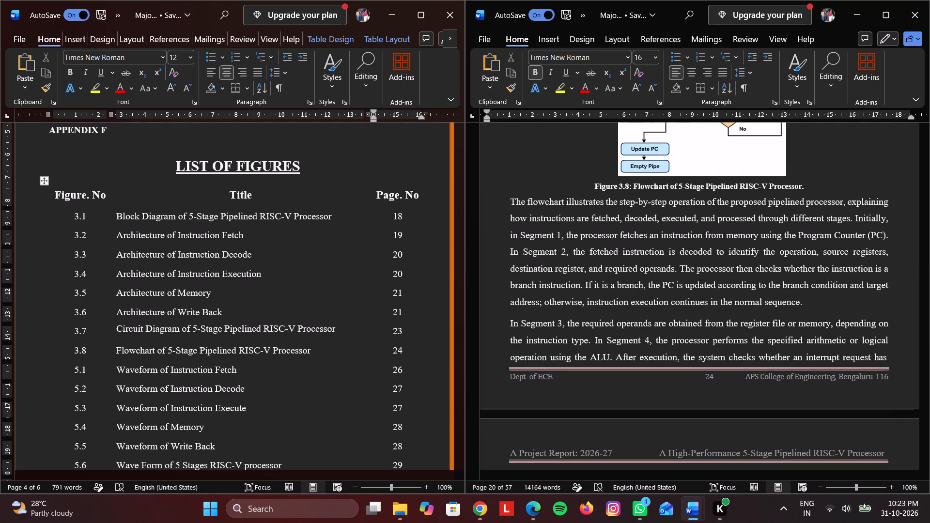
# Find Figure 5.1, Waveform of Instruction Fetch, in the report's Chapter 5 and set its List of Figures page number to 33.
pyautogui.scroll(-5, 612, 329)
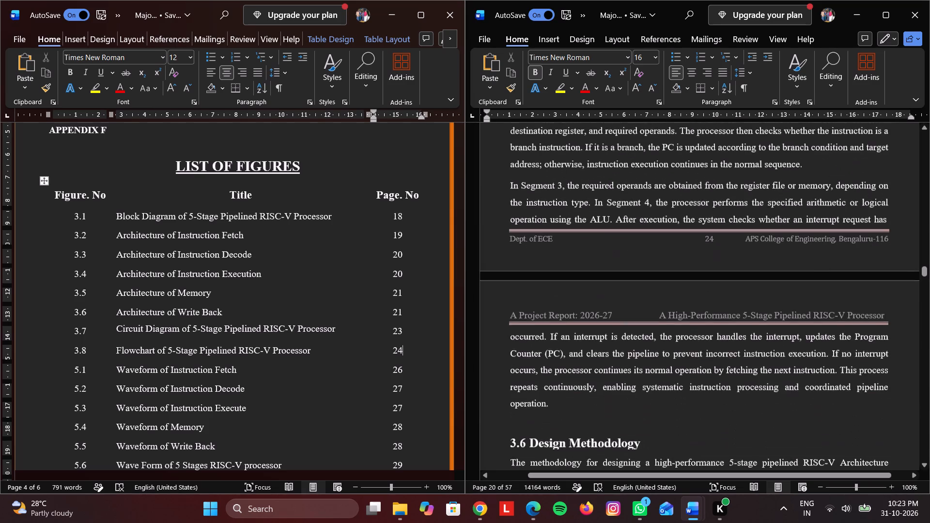
pyautogui.scroll(-4, 612, 329)
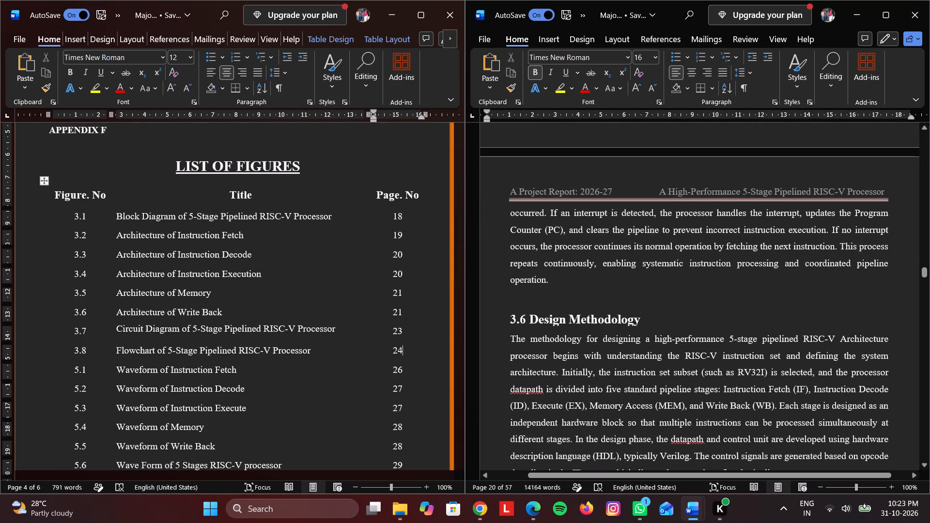
pyautogui.scroll(-14, 699, 292)
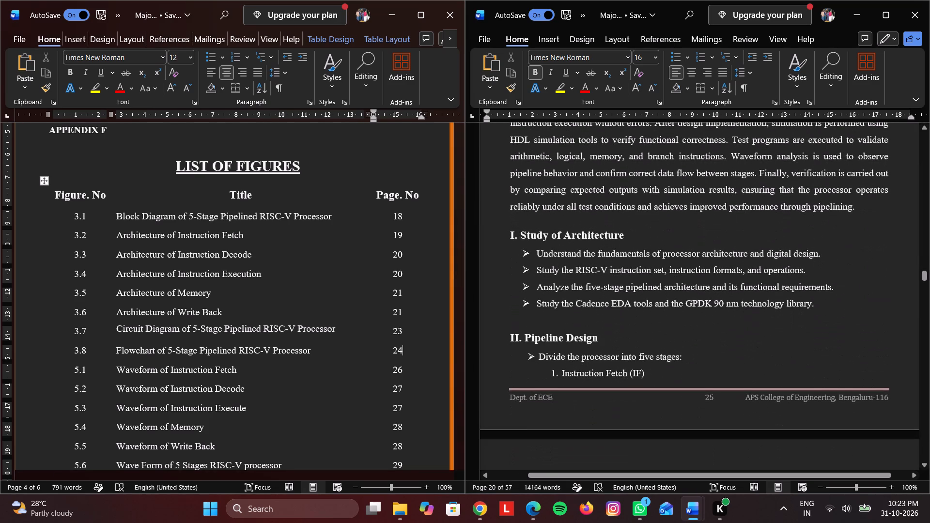
pyautogui.scroll(-20, 699, 292)
pyautogui.scroll(-12, 699, 292)
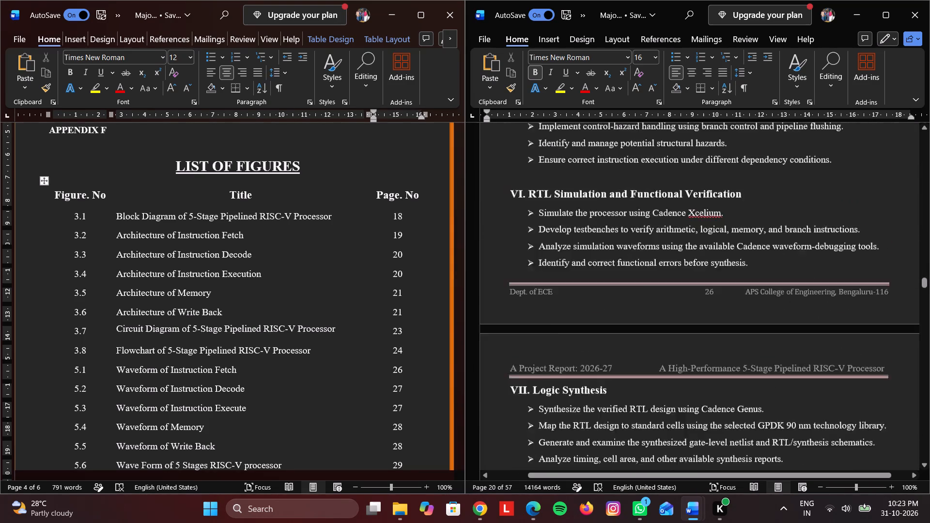
pyautogui.scroll(-20, 700, 292)
pyautogui.scroll(-20, 700, 292)
pyautogui.scroll(-2, 700, 292)
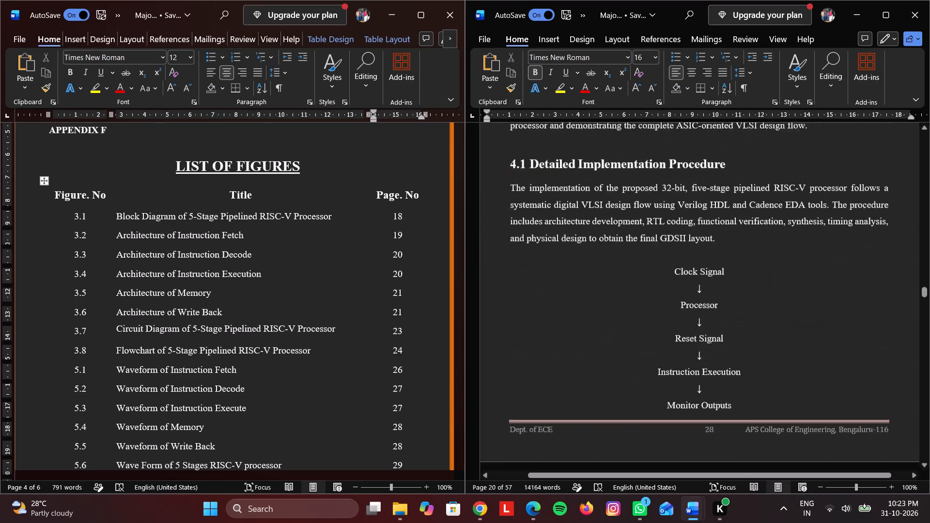
pyautogui.scroll(-20, 700, 292)
pyautogui.scroll(-20, 700, 292)
pyautogui.scroll(-1, 700, 292)
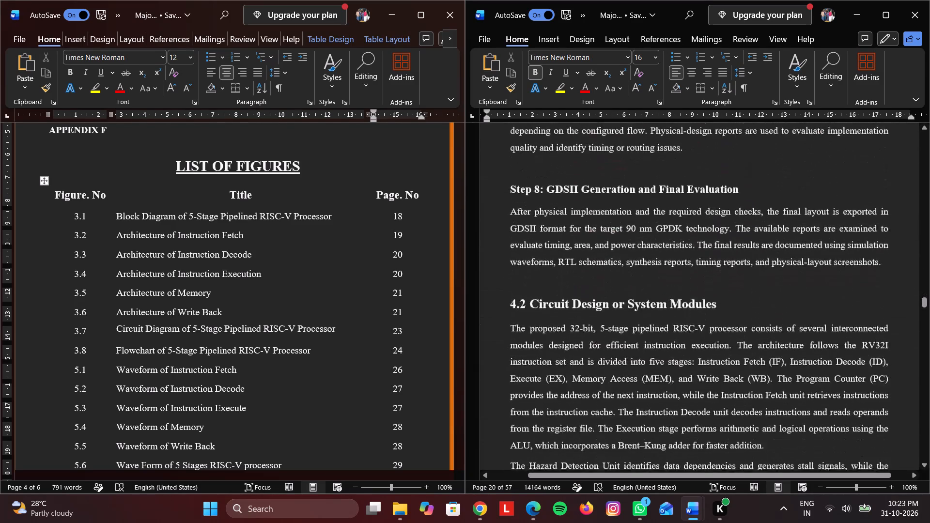
pyautogui.scroll(-20, 700, 292)
pyautogui.scroll(-19, 700, 292)
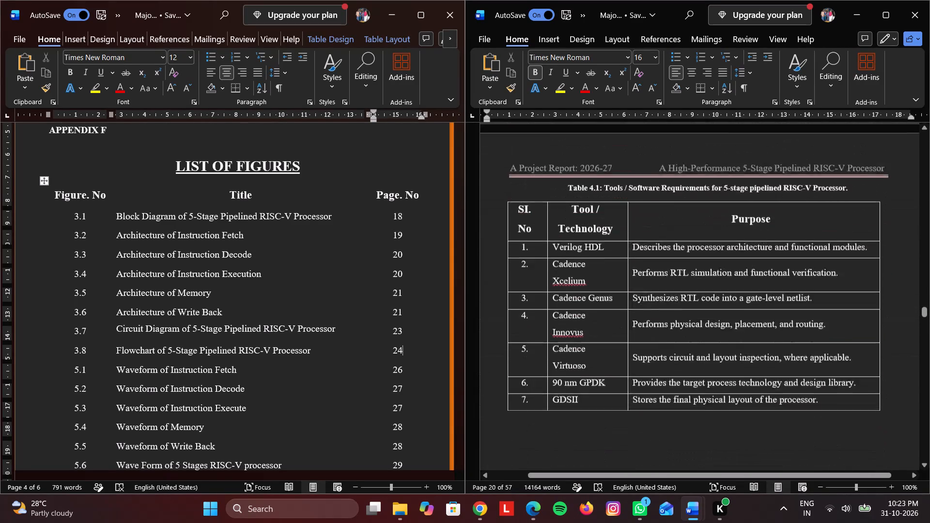
pyautogui.scroll(-4, 700, 292)
pyautogui.scroll(-20, 700, 292)
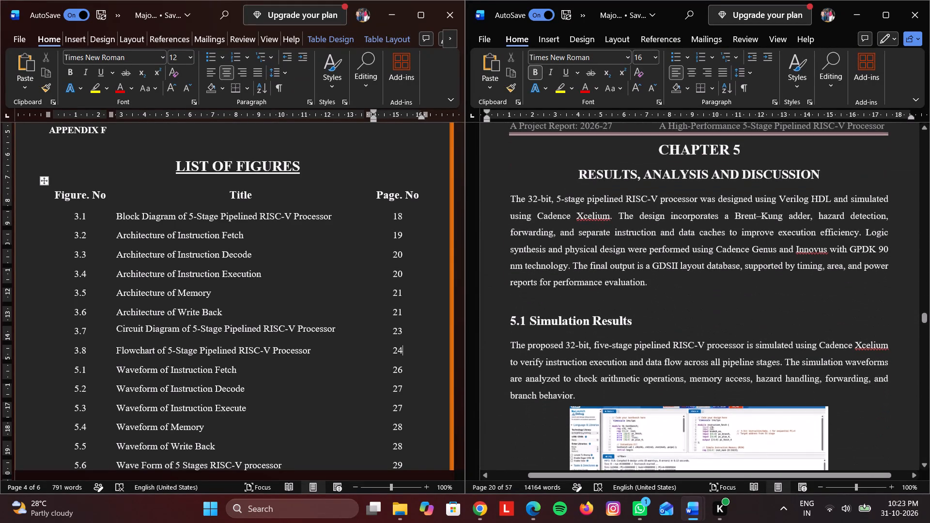
pyautogui.scroll(-6, 718, 349)
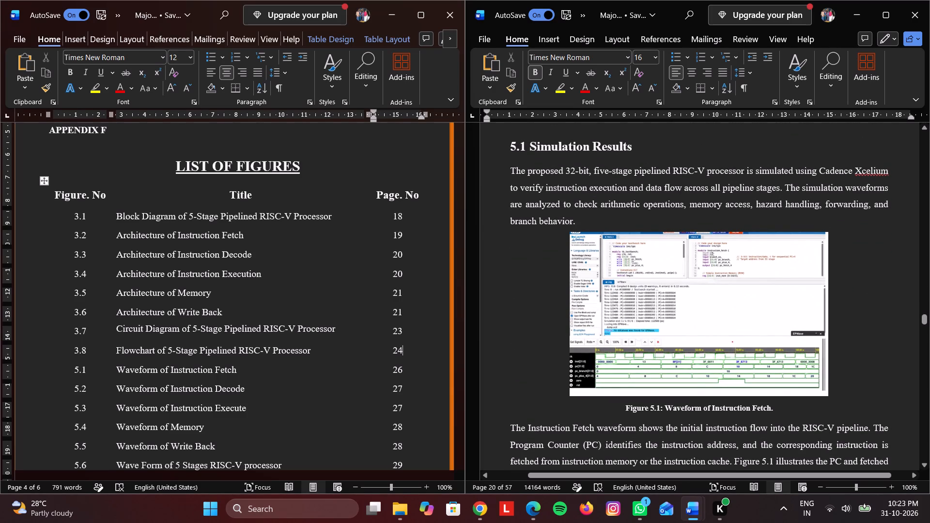
pyautogui.scroll(-5, 679, 386)
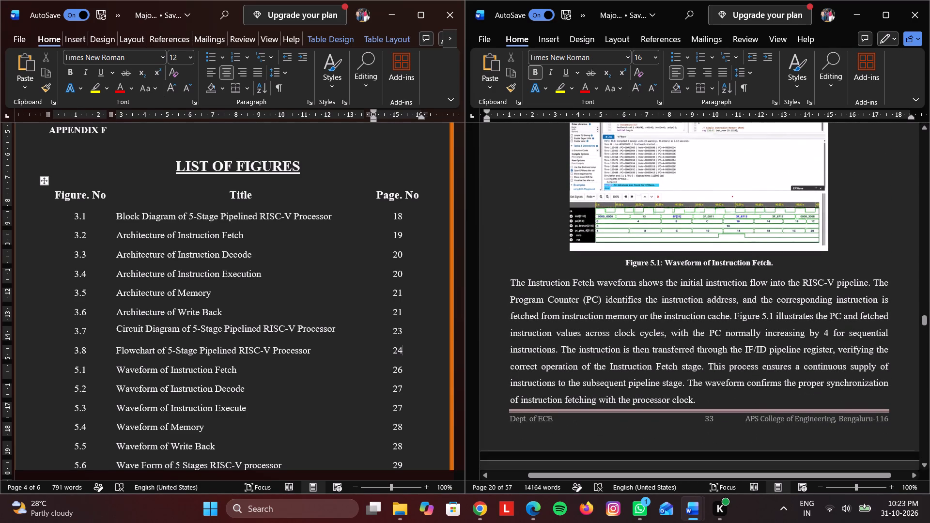
pyautogui.press('Down')
pyautogui.press('BackSpace')
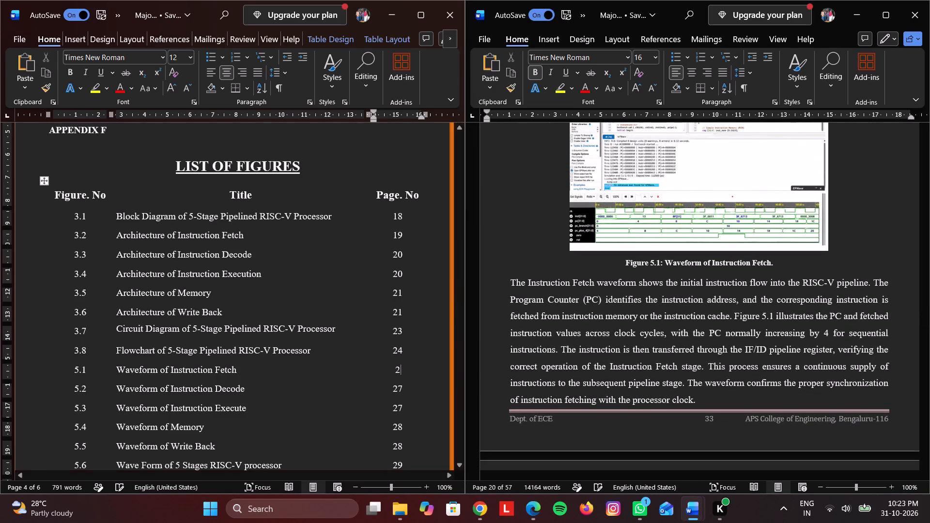
pyautogui.press('BackSpace')
pyautogui.write('33')
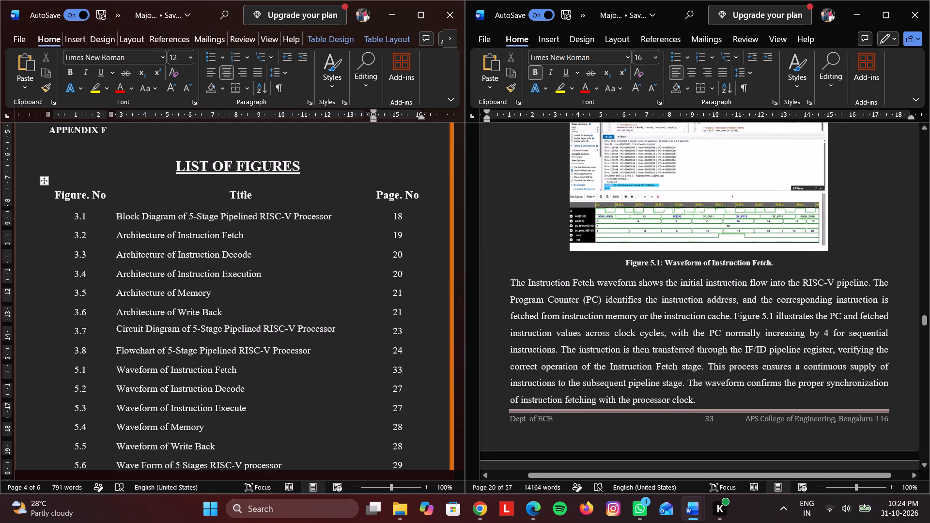
# Find Figures 5.2 and 5.3, the Instruction Decode and Execute waveforms, in the report and set both List of Figures page numbers to 34.
pyautogui.scroll(-14, 645, 326)
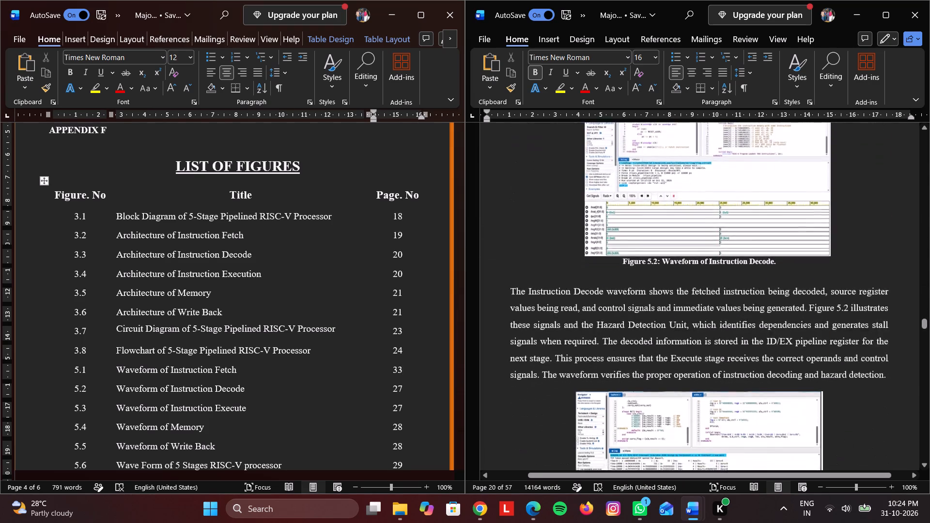
pyautogui.scroll(-10, 645, 326)
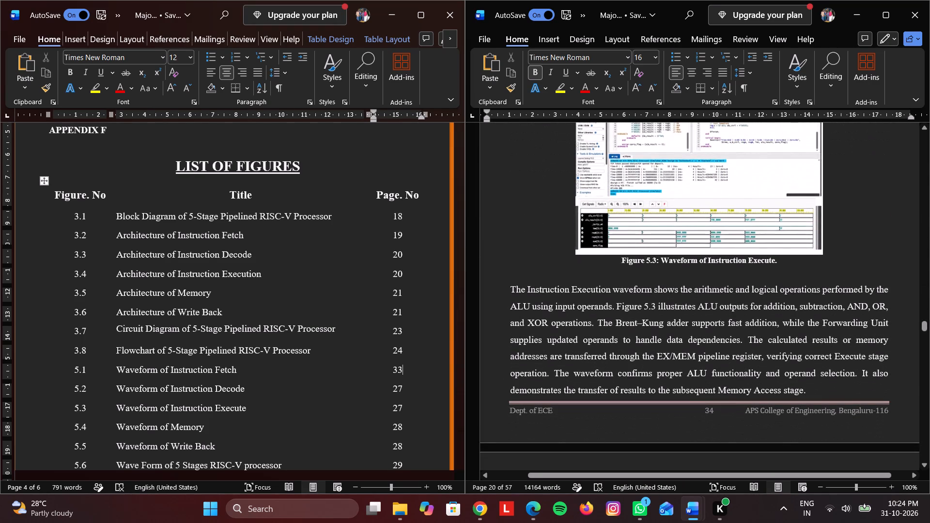
pyautogui.press('Down')
pyautogui.press('BackSpace')
pyautogui.press('BackSpace')
pyautogui.press('3')
pyautogui.press('4')
pyautogui.press('Down')
pyautogui.press('BackSpace')
pyautogui.press('BackSpace')
pyautogui.press('3')
pyautogui.press('4')
# Find Figures 5.4 and 5.5, the Memory and Write Back waveforms, in the report and set both List of Figures page numbers to 35.
pyautogui.scroll(-11, 665, 312)
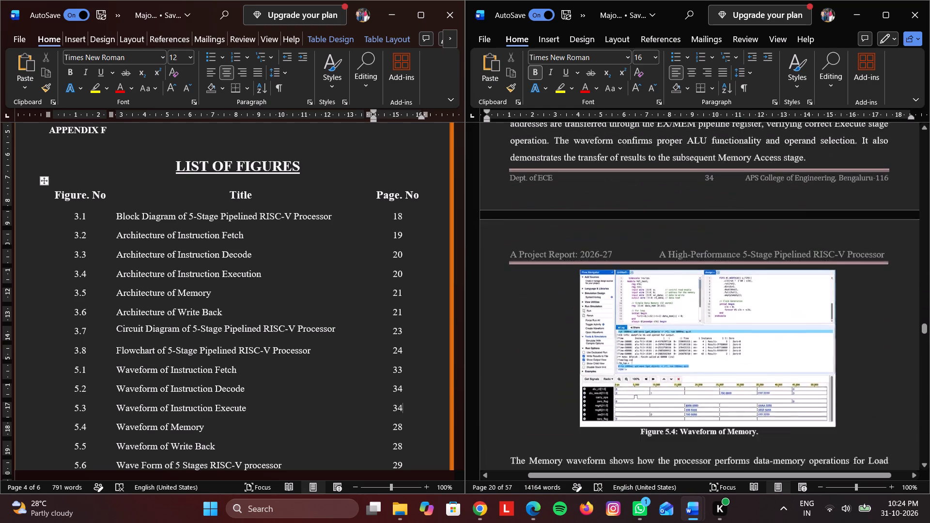
pyautogui.scroll(-16, 665, 312)
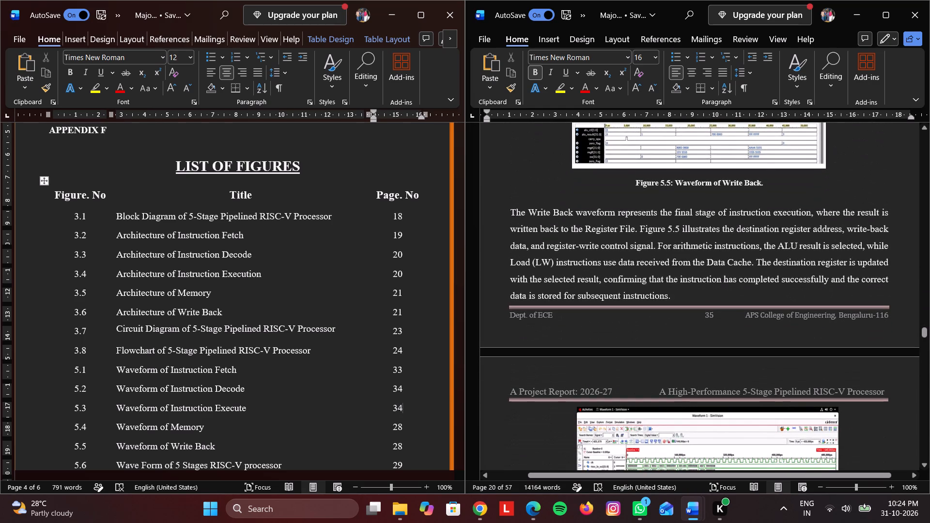
pyautogui.press('Down')
pyautogui.press('BackSpace')
pyautogui.write('35')
pyautogui.press('BackSpace')
pyautogui.press('BackSpace')
pyautogui.press('BackSpace')
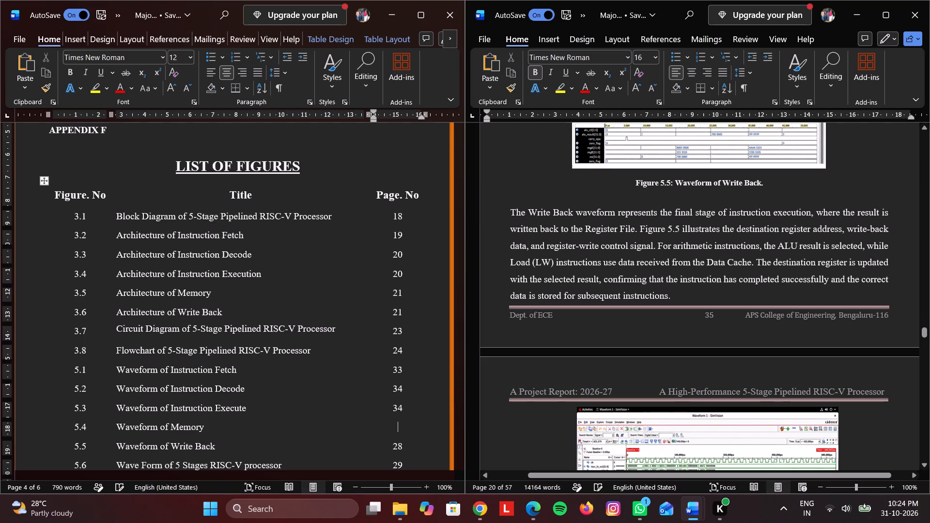
pyautogui.write('35')
pyautogui.press('Down')
pyautogui.press('BackSpace')
pyautogui.press('BackSpace')
pyautogui.write('35')
# Find Figures 5.6 and 5.7, the processor waveform and RTL schematic, in the report and set both List of Figures page numbers to 36.
pyautogui.scroll(-7, 779, 255)
pyautogui.scroll(-3, 364, 386)
pyautogui.scroll(-12, 572, 360)
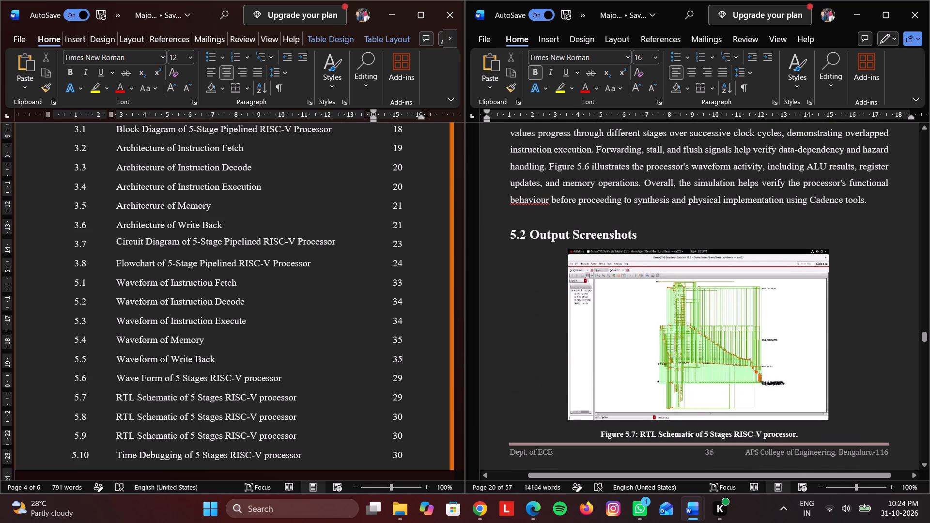
pyautogui.press('Down')
pyautogui.press('BackSpace')
pyautogui.write('36')
pyautogui.press('BackSpace')
pyautogui.press('BackSpace')
pyautogui.press('BackSpace')
pyautogui.write('36')
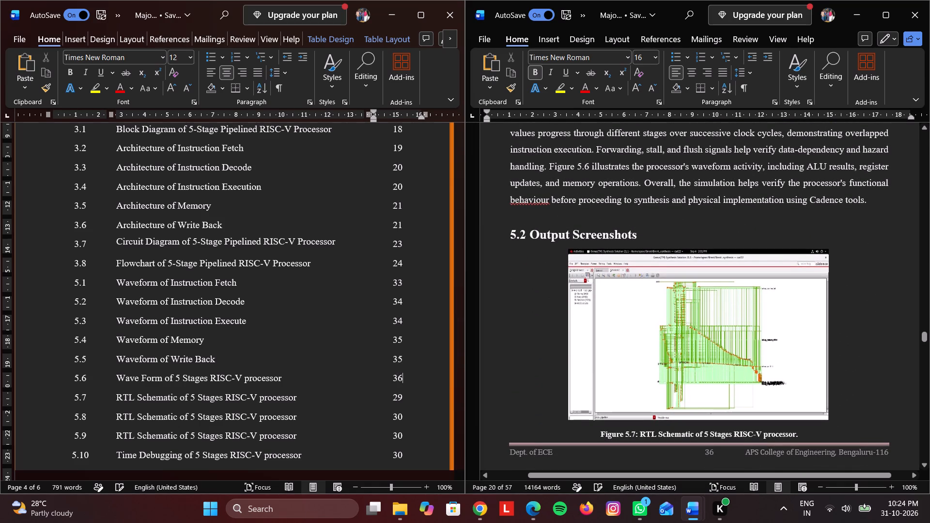
pyautogui.press('Down')
pyautogui.press('BackSpace')
pyautogui.press('BackSpace')
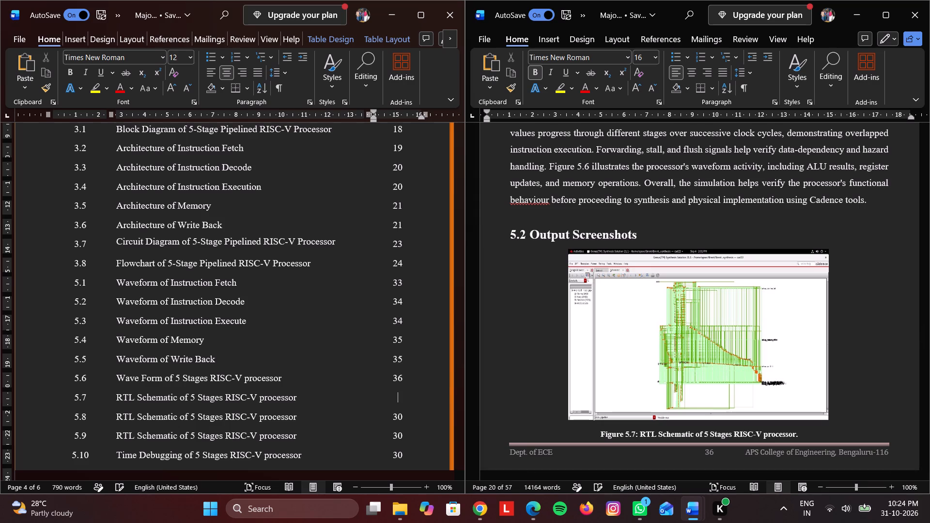
pyautogui.write('36')
# Find Figures 5.8, 5.9 and 5.10 in the report and set all three List of Figures page numbers to 37.
pyautogui.scroll(-6, 671, 277)
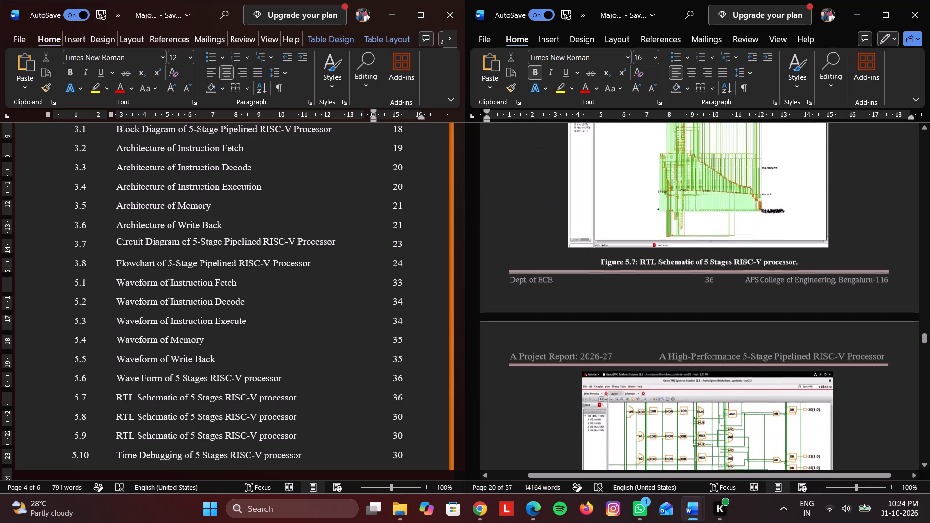
pyautogui.scroll(-20, 671, 277)
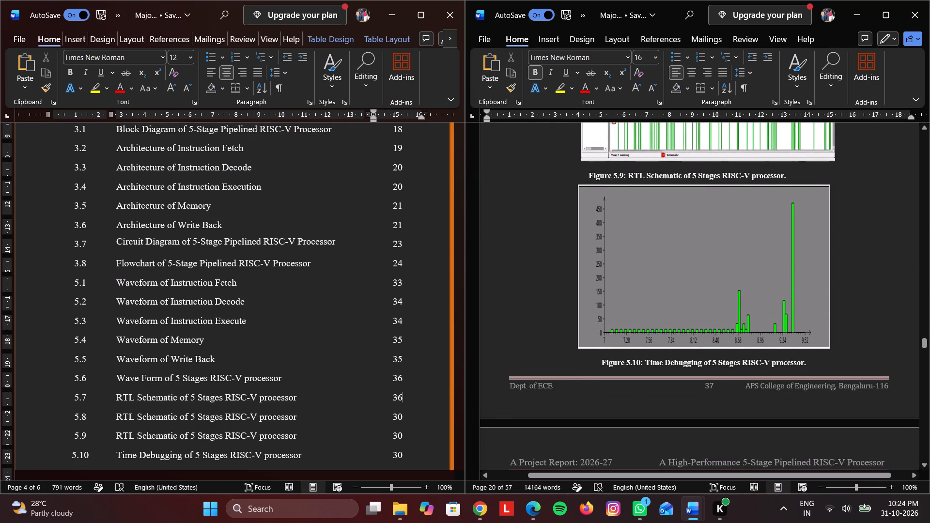
pyautogui.press('Down')
pyautogui.press('BackSpace')
pyautogui.press('7')
pyautogui.press('Down')
pyautogui.press('BackSpace')
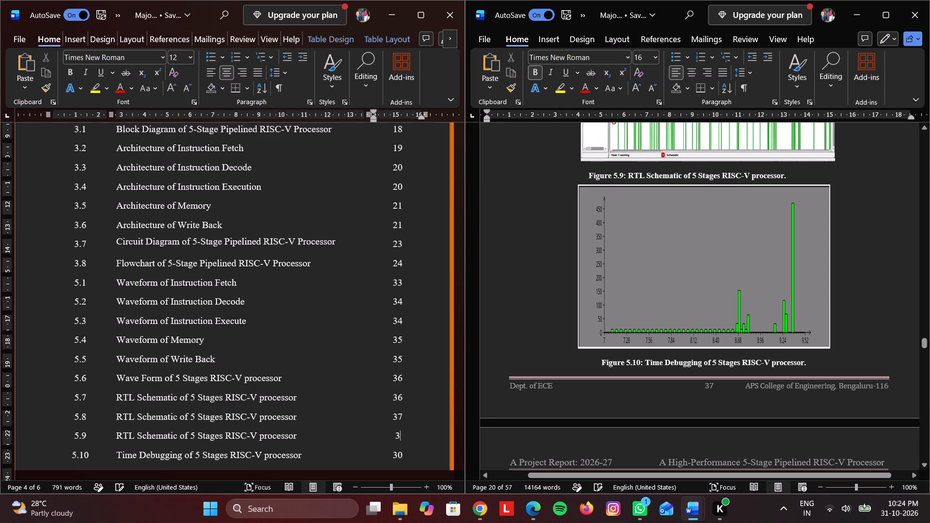
pyautogui.press('7')
pyautogui.press('Down')
pyautogui.press('BackSpace')
pyautogui.press('7')
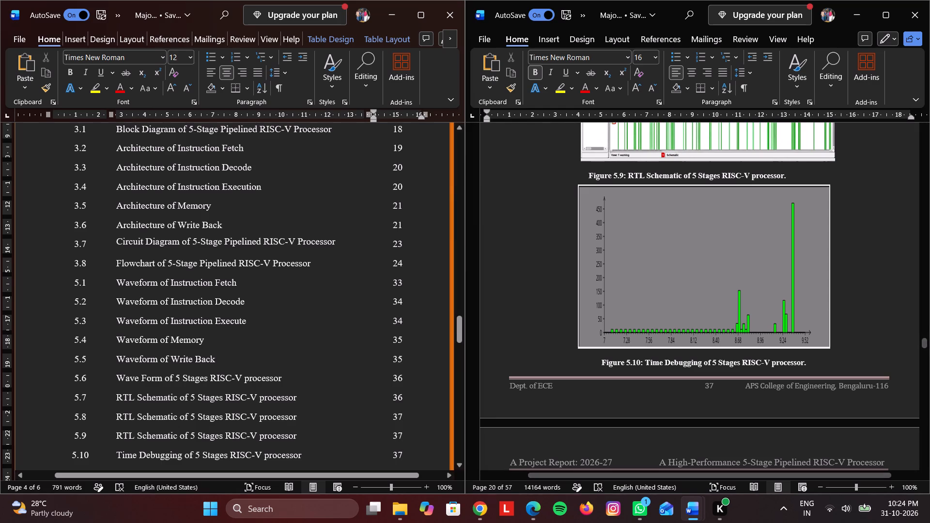
# Find Figures 5.11 and 5.12, the Physical Design figures, in the report and set both List of Figures page numbers to 38.
pyautogui.scroll(-5, 312, 304)
pyautogui.scroll(-16, 658, 312)
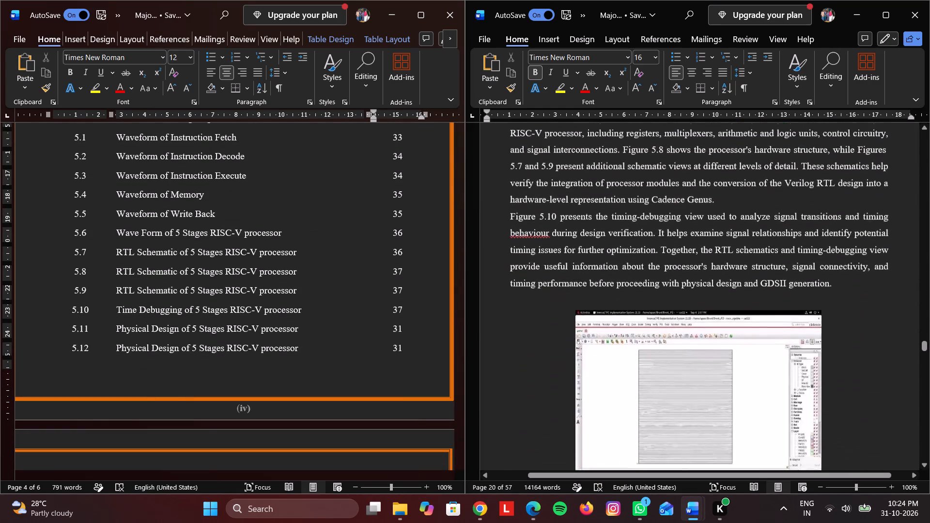
pyautogui.scroll(-10, 706, 312)
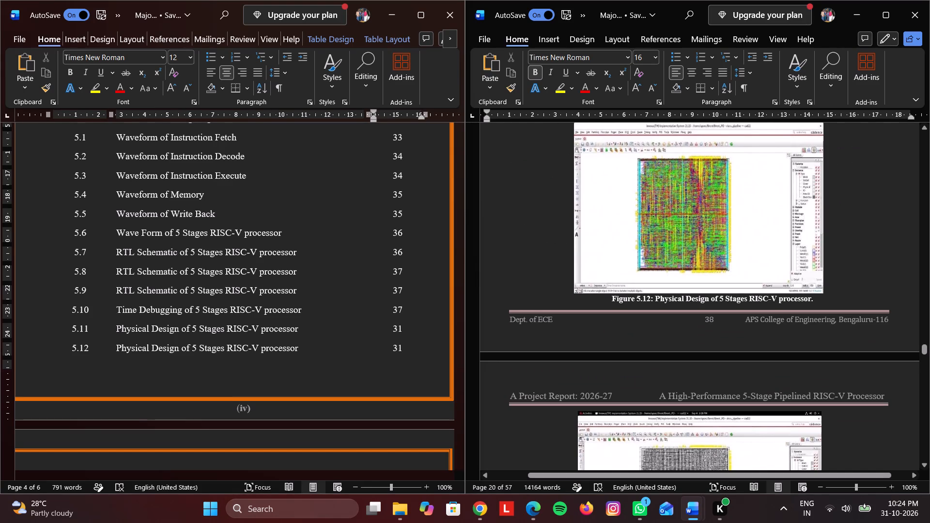
pyautogui.press('Down')
pyautogui.press('BackSpace')
pyautogui.press('8')
pyautogui.press('Down')
pyautogui.press('BackSpace')
pyautogui.press('8')
# Find Figures 5.13 and 5.14, the remaining Physical Design figures, in the report and set both List of Figures page numbers to 38.
pyautogui.scroll(-12, 621, 354)
pyautogui.scroll(-6, 232, 361)
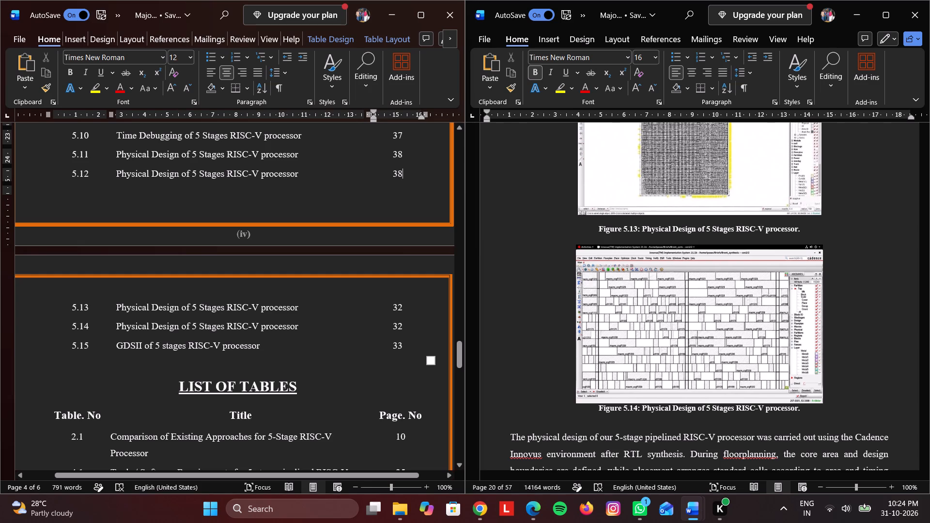
pyautogui.press('Down')
pyautogui.press('BackSpace')
pyautogui.press('8')
pyautogui.press('Down')
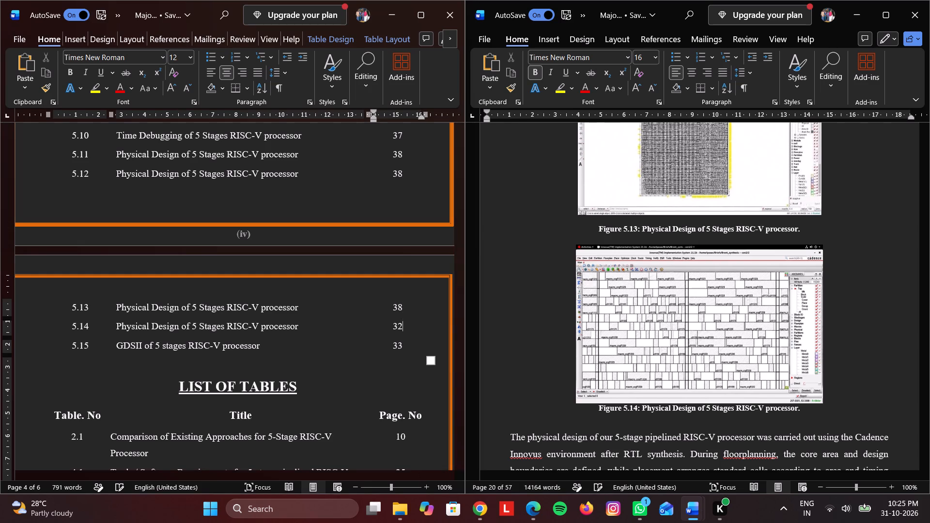
pyautogui.press('BackSpace')
pyautogui.press('8')
# Find Figure 5.15, the GDSII of the processor, in the report and set its List of Figures page number to 40.
pyautogui.scroll(-7, 576, 329)
pyautogui.scroll(-15, 577, 329)
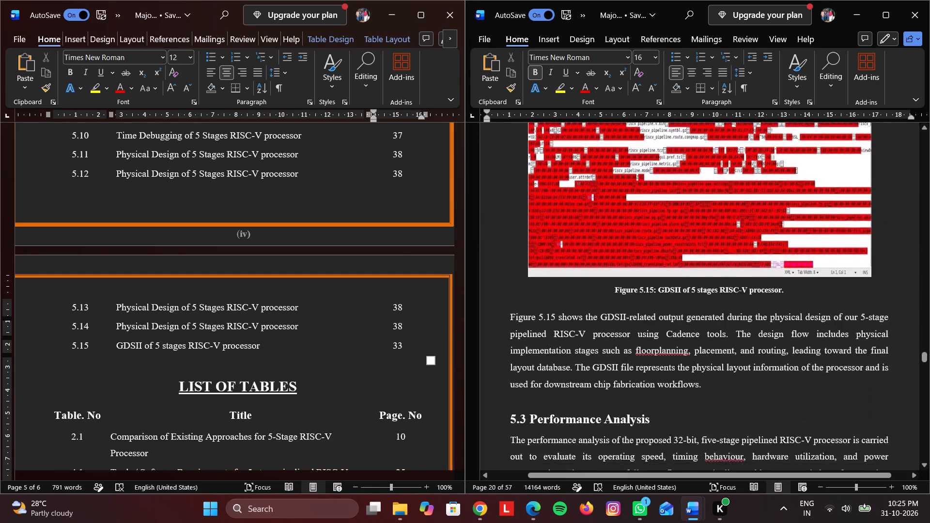
pyautogui.scroll(-5, 608, 309)
pyautogui.scroll(-5, 728, 291)
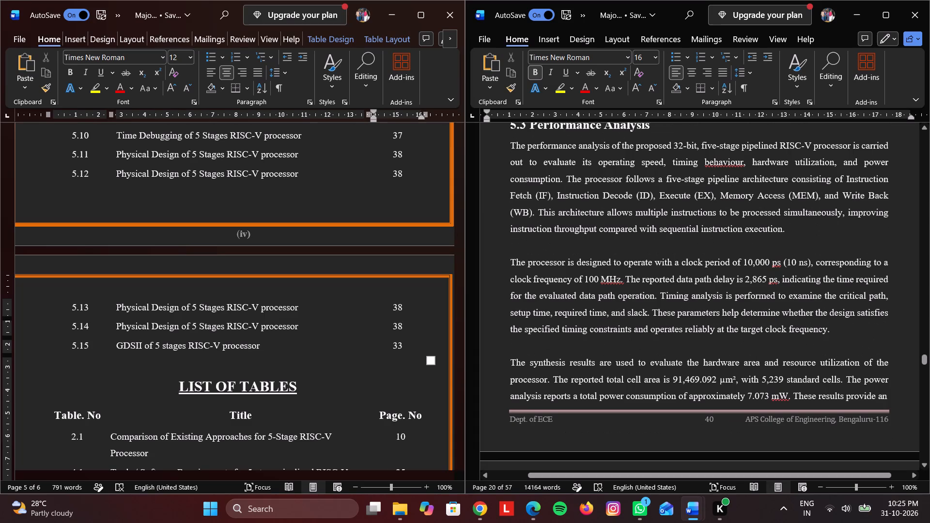
pyautogui.press('Down')
pyautogui.press('BackSpace')
pyautogui.press('BackSpace')
pyautogui.write('40')
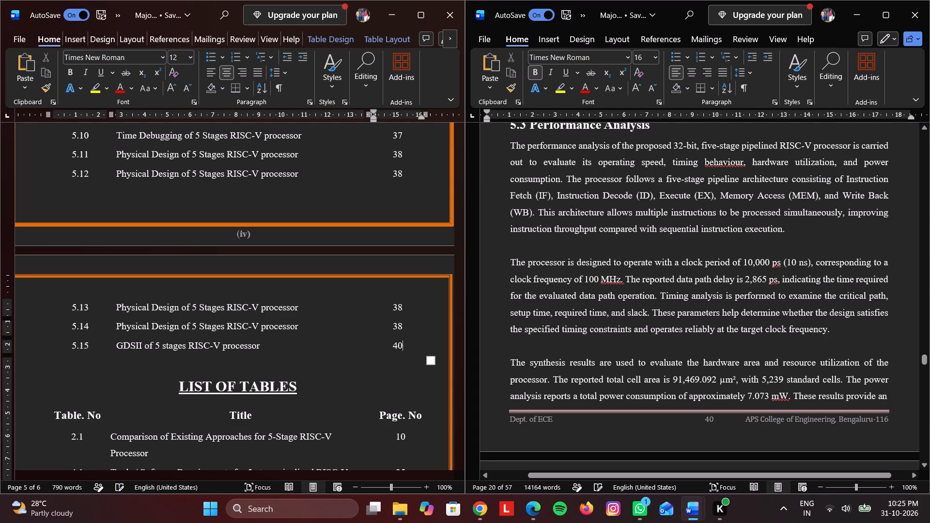
# Find Table 2.1, the Comparison of Existing Approaches, in the report and set its List of Tables page number to 15.
pyautogui.rightClick(728, 291)
pyautogui.scroll(-6, 402, 367)
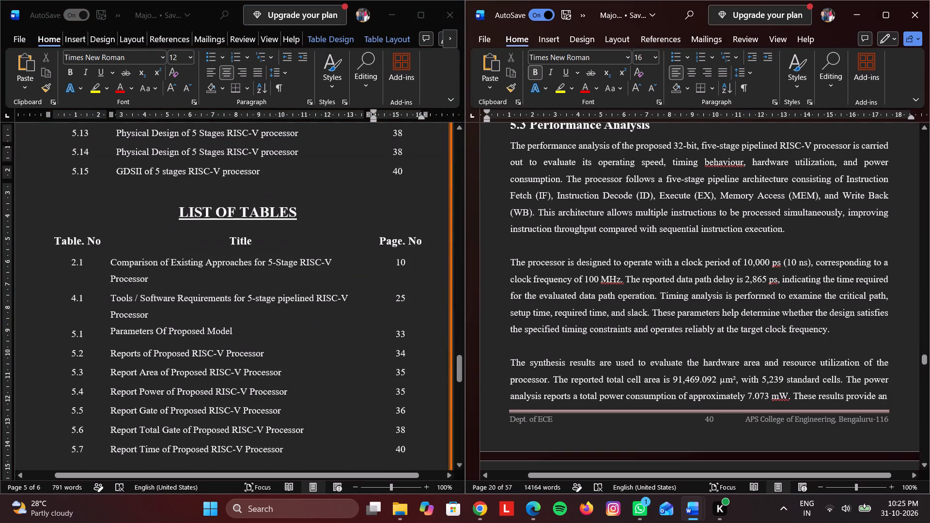
pyautogui.scroll(-7, 698, 286)
pyautogui.scroll(9, 699, 286)
pyautogui.scroll(-2, 699, 286)
pyautogui.scroll(16, 699, 286)
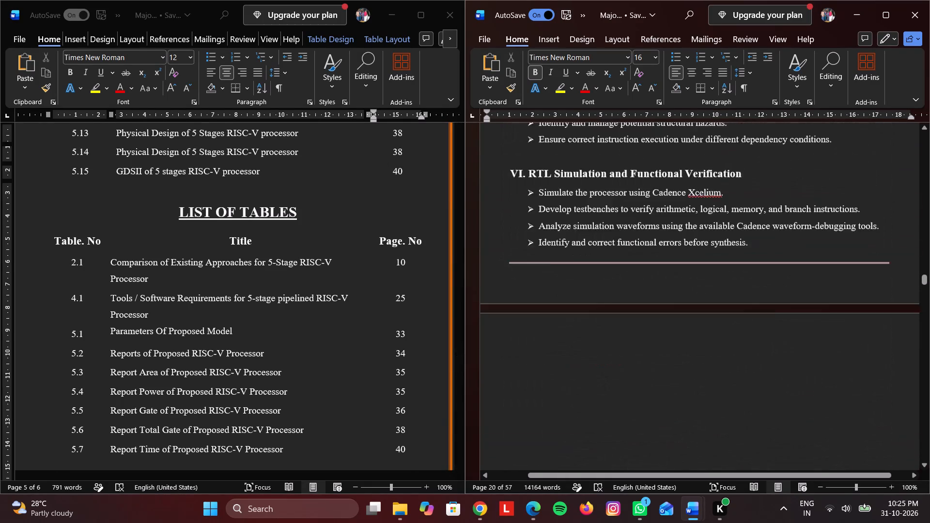
pyautogui.scroll(11, 699, 286)
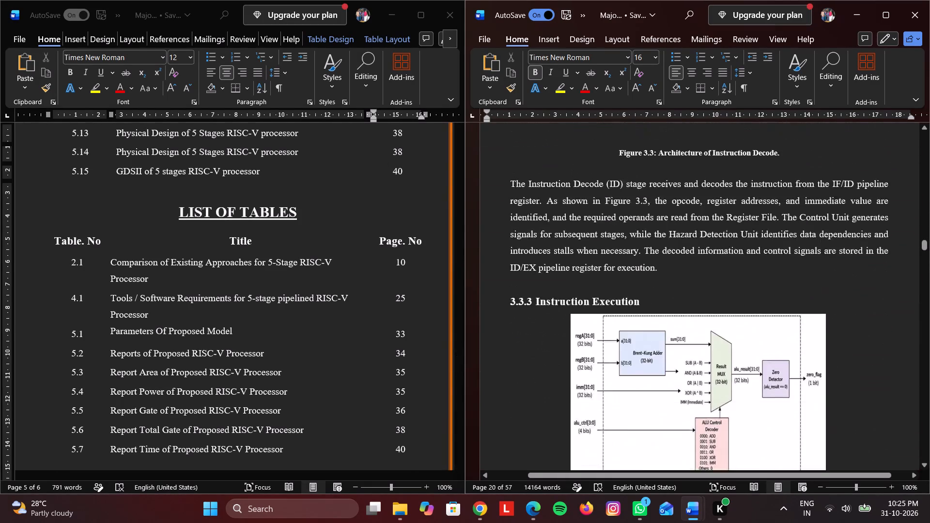
pyautogui.scroll(11, 699, 286)
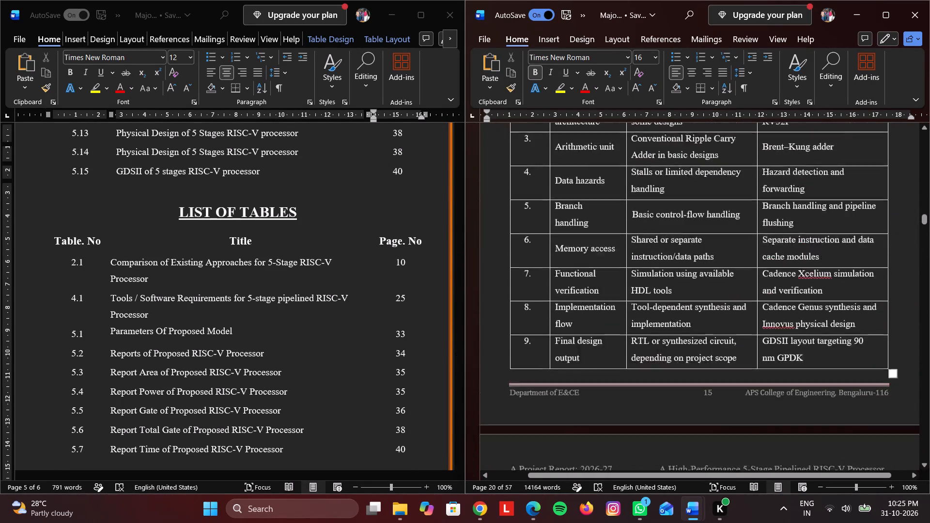
pyautogui.scroll(1, 699, 286)
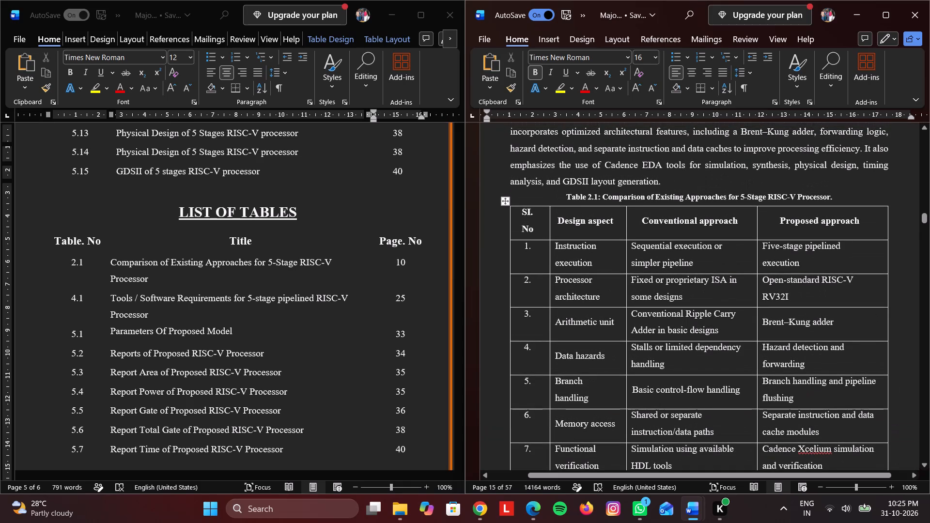
pyautogui.scroll(-2, 776, 308)
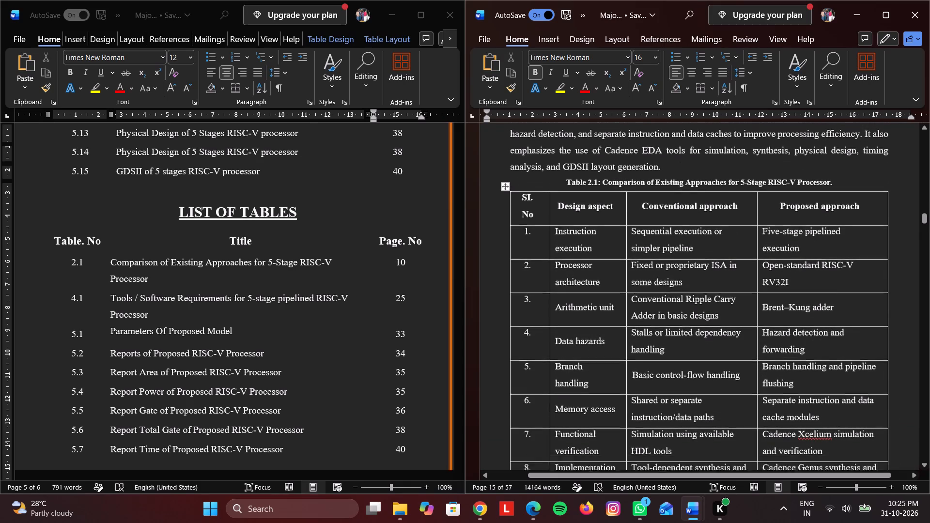
pyautogui.scroll(-7, 776, 308)
pyautogui.click(404, 263)
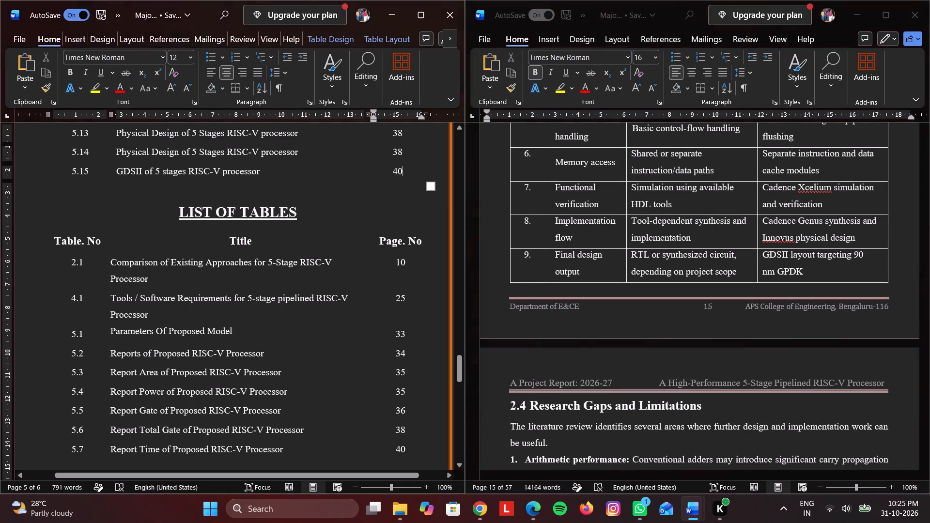
pyautogui.click(406, 264)
pyautogui.press('BackSpace')
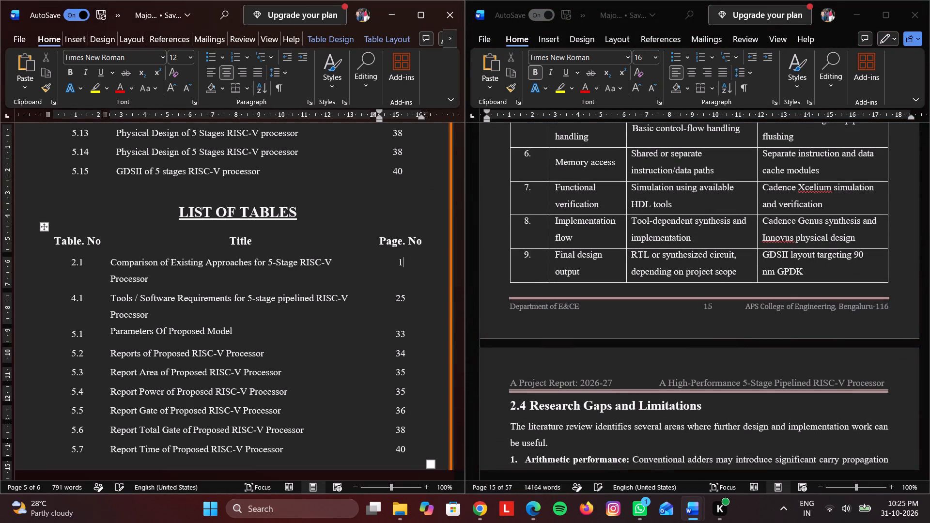
pyautogui.press('5')
# Find Table 4.1, the Tools / Software Requirements, in the report for its List of Tables page number.
pyautogui.press('Down')
pyautogui.scroll(-4, 573, 321)
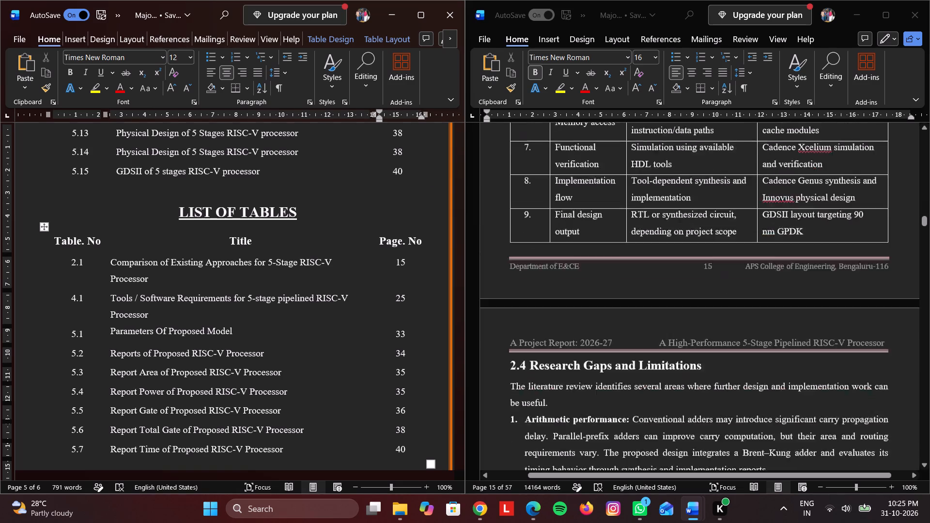
pyautogui.scroll(-1, 626, 333)
pyautogui.scroll(-2, 728, 339)
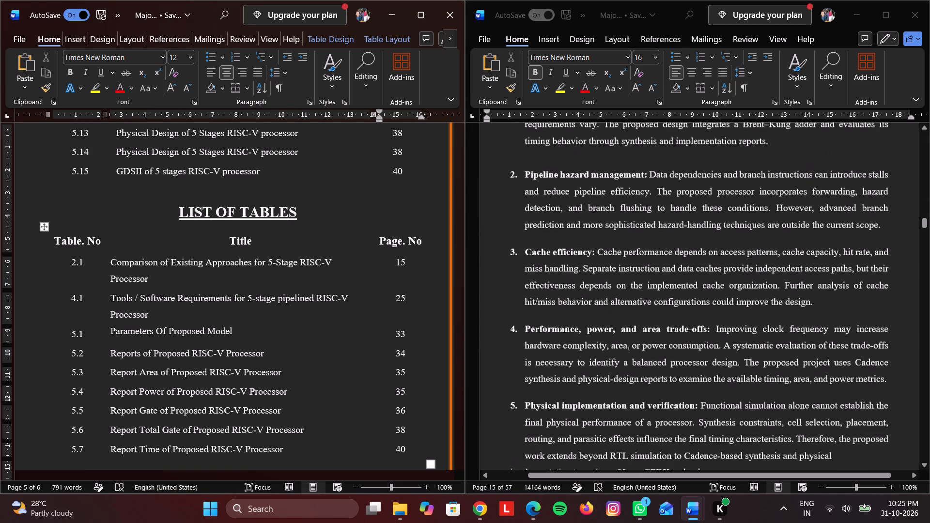
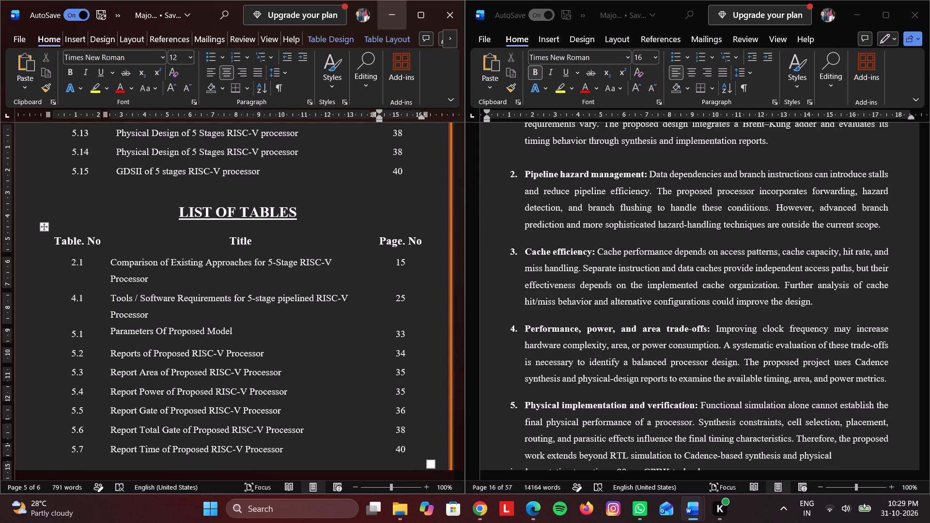
# Find Table 4.1, the Tools / Software Requirements, in the report and set its List of Tables page number to 32.
pyautogui.scroll(-16, 767, 263)
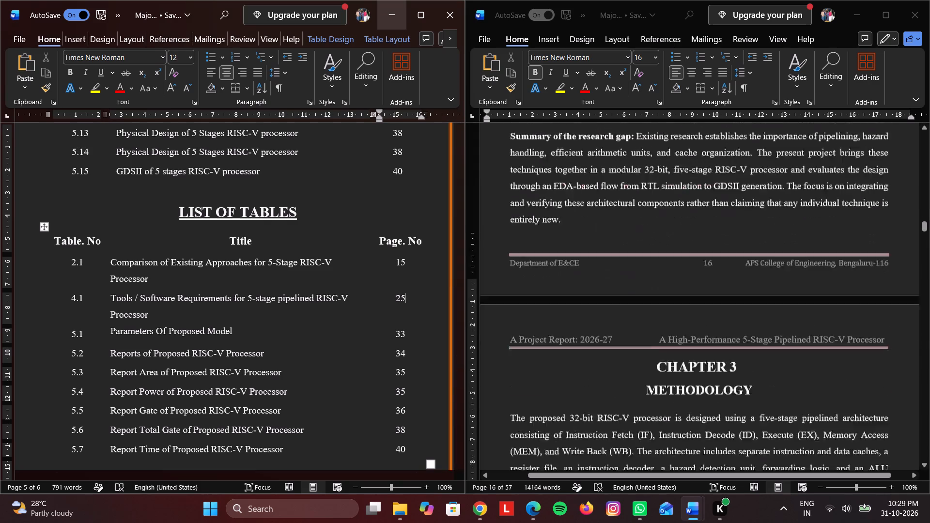
pyautogui.scroll(-3, 765, 262)
pyautogui.scroll(10, 765, 262)
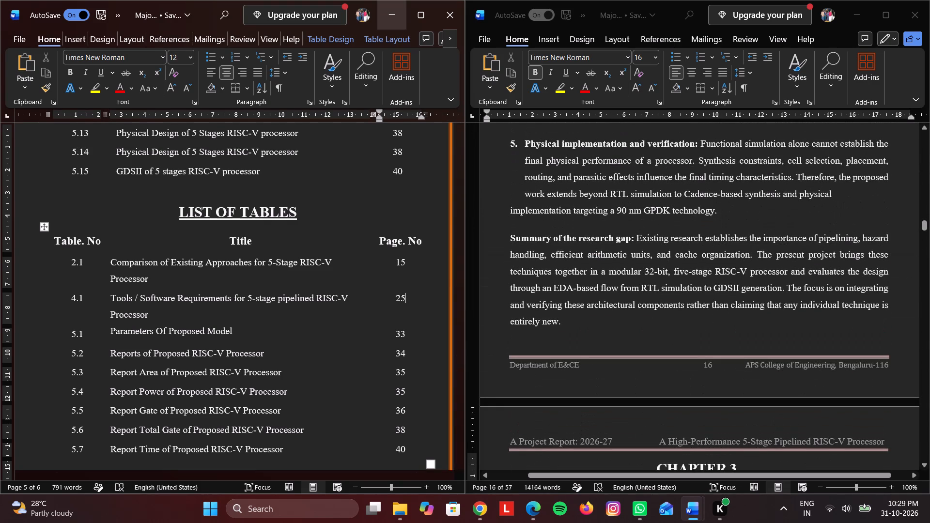
pyautogui.scroll(6, 690, 263)
pyautogui.scroll(-7, 690, 263)
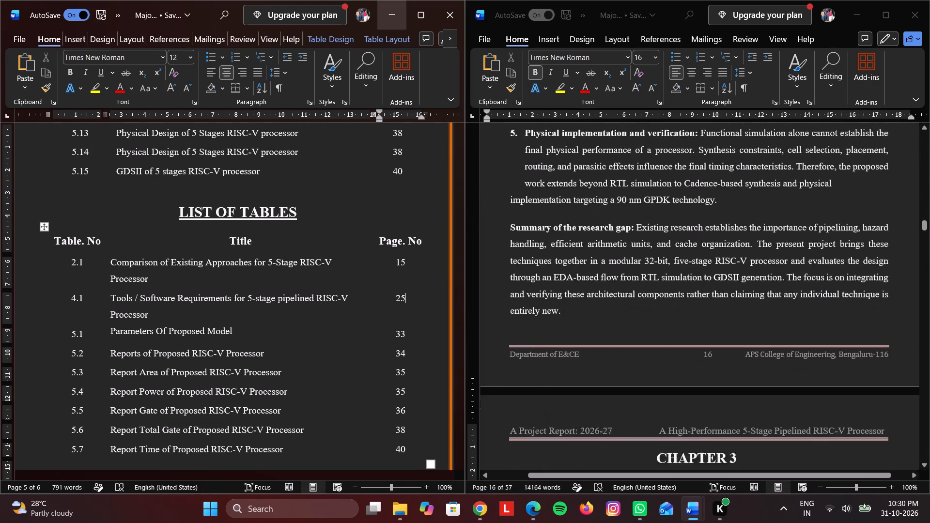
pyautogui.scroll(-7, 690, 263)
pyautogui.scroll(-20, 690, 263)
pyautogui.scroll(-11, 690, 263)
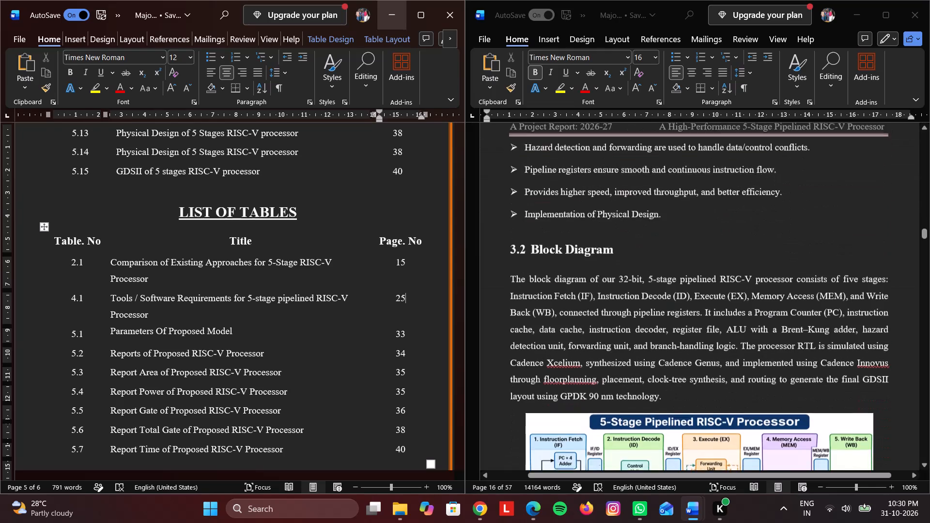
pyautogui.scroll(-17, 690, 263)
pyautogui.scroll(3, 690, 263)
pyautogui.scroll(-20, 690, 263)
pyautogui.scroll(-3, 690, 263)
pyautogui.scroll(2, 690, 263)
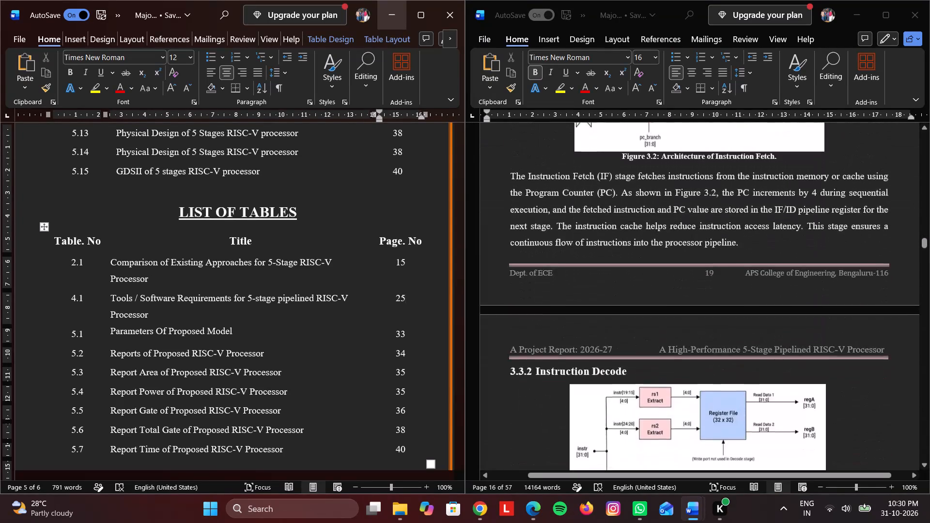
pyautogui.scroll(-20, 690, 263)
pyautogui.scroll(-20, 690, 263)
pyautogui.scroll(-5, 690, 263)
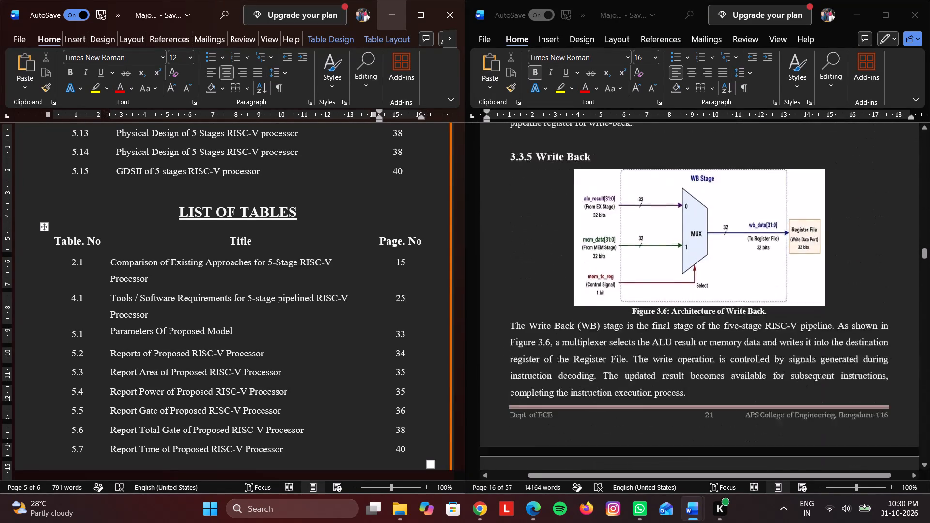
pyautogui.scroll(-8, 690, 263)
pyautogui.scroll(2, 690, 263)
pyautogui.scroll(-20, 690, 263)
pyautogui.scroll(-14, 690, 263)
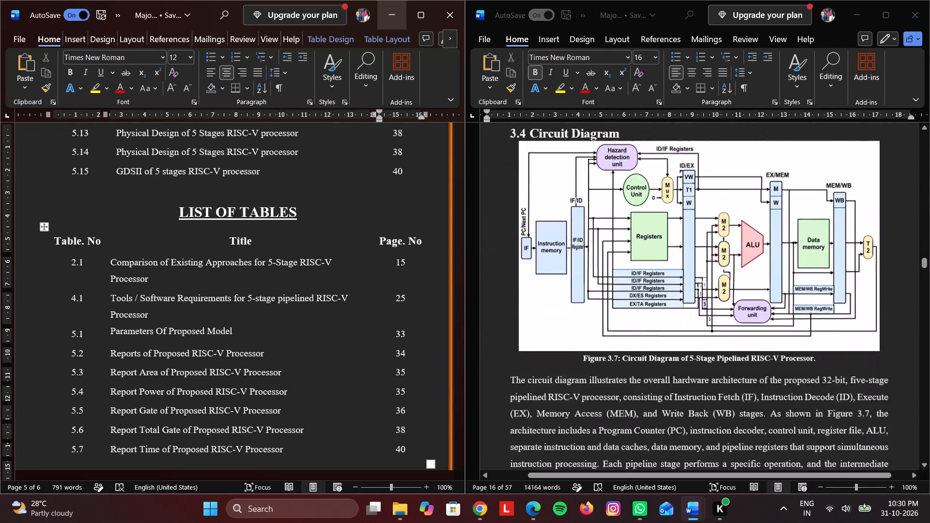
pyautogui.scroll(-17, 690, 263)
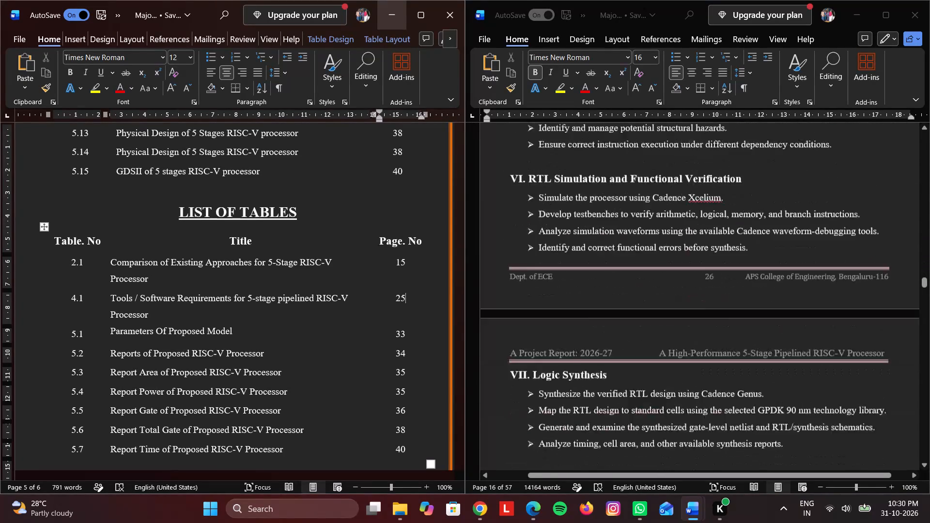
pyautogui.scroll(-8, 690, 263)
pyautogui.scroll(1, 690, 263)
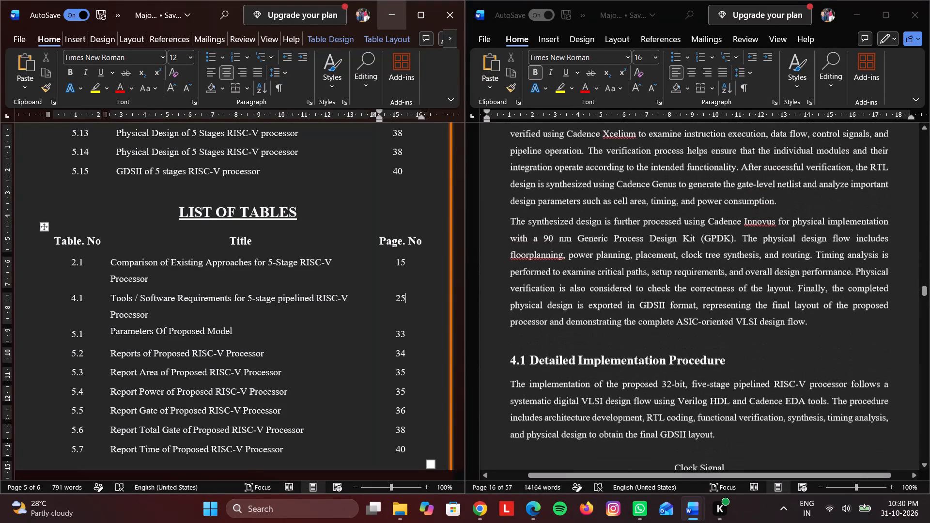
pyautogui.scroll(1, 690, 263)
pyautogui.hscroll(1, 690, 263)
pyautogui.scroll(-2, 690, 263)
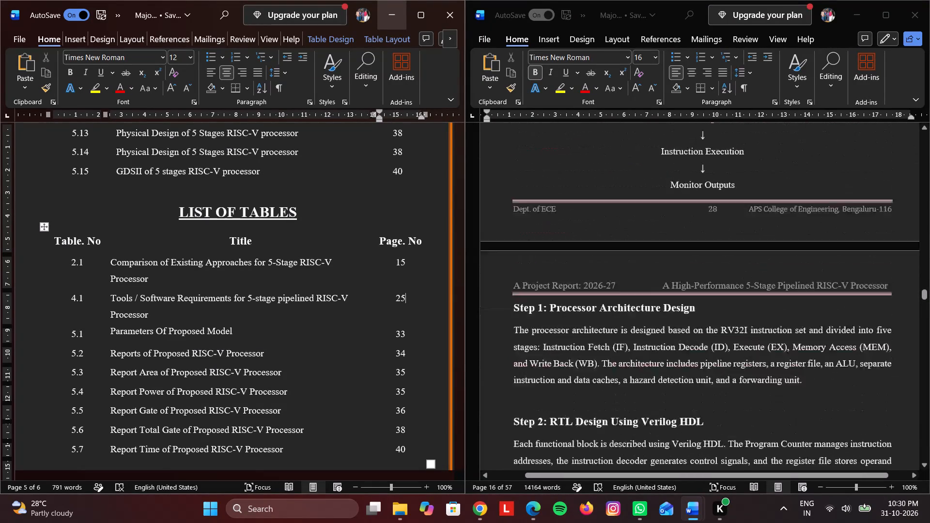
pyautogui.scroll(-16, 705, 275)
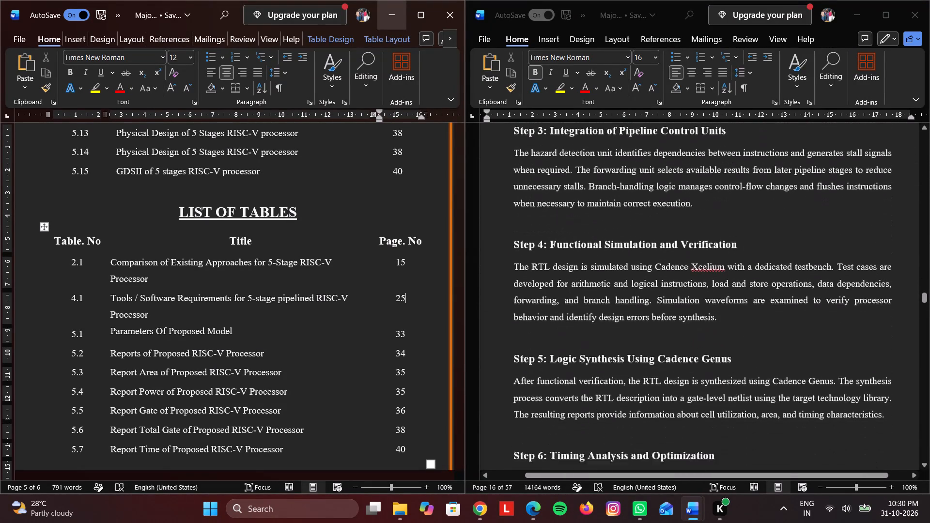
pyautogui.scroll(-9, 709, 278)
pyautogui.scroll(-20, 709, 278)
pyautogui.scroll(-2, 709, 278)
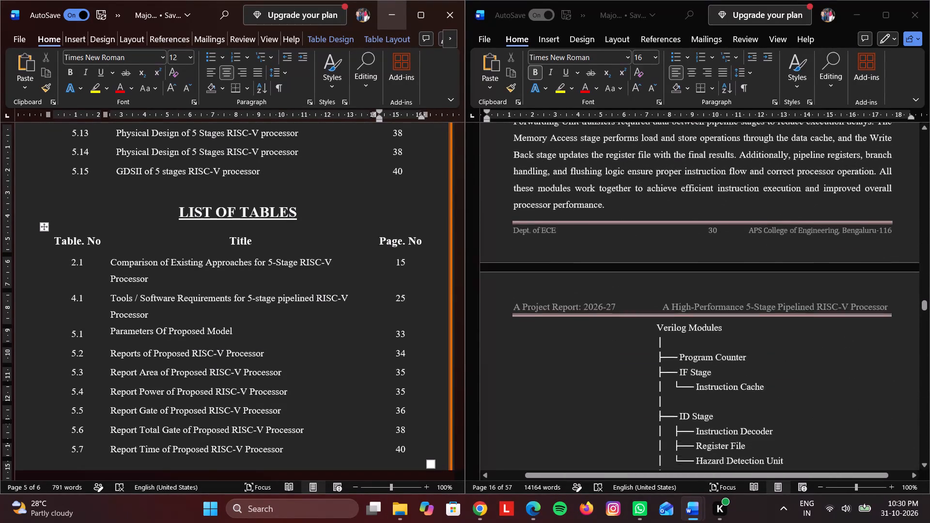
pyautogui.scroll(-20, 709, 278)
pyautogui.scroll(-15, 709, 278)
pyautogui.scroll(-6, 709, 278)
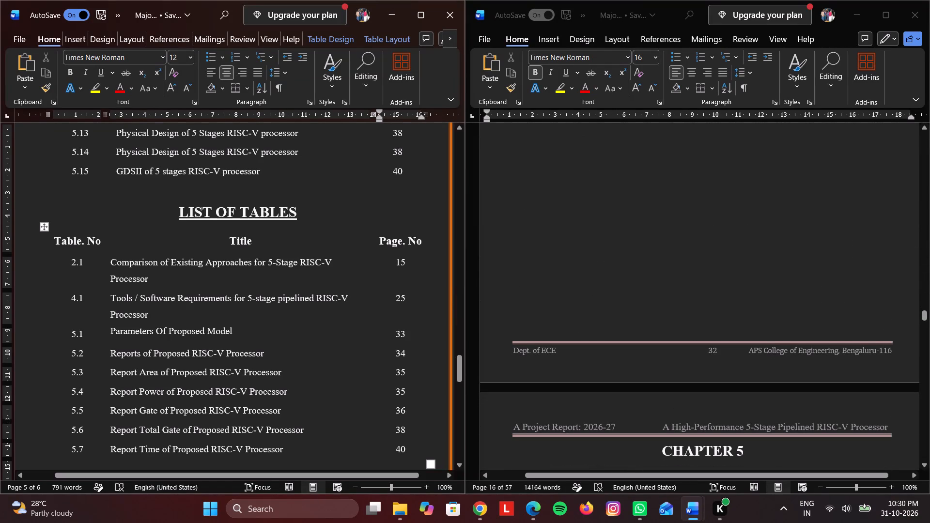
pyautogui.press('BackSpace')
pyautogui.press('BackSpace')
pyautogui.write('32')
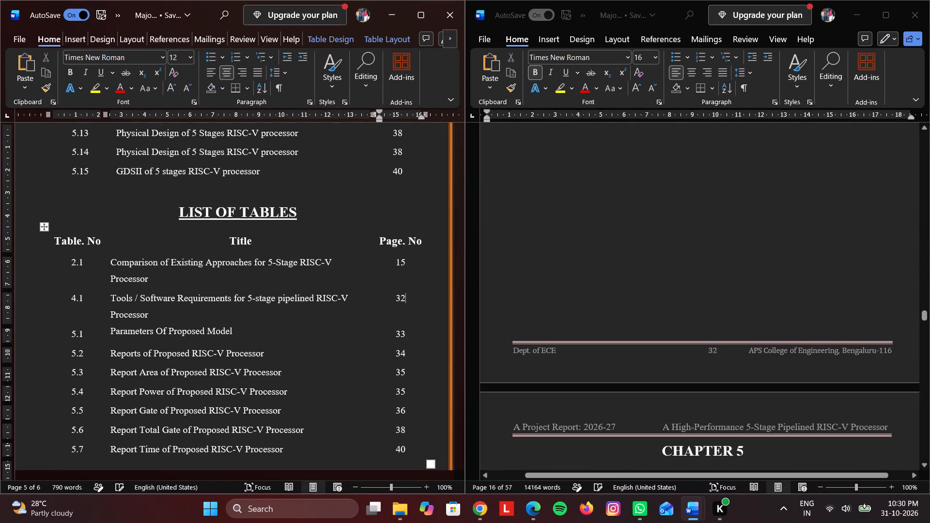
# Find Tables 5.1 and 5.2, the model parameters and processor reports, in the report and set both List of Tables page numbers to 41.
pyautogui.scroll(-12, 646, 354)
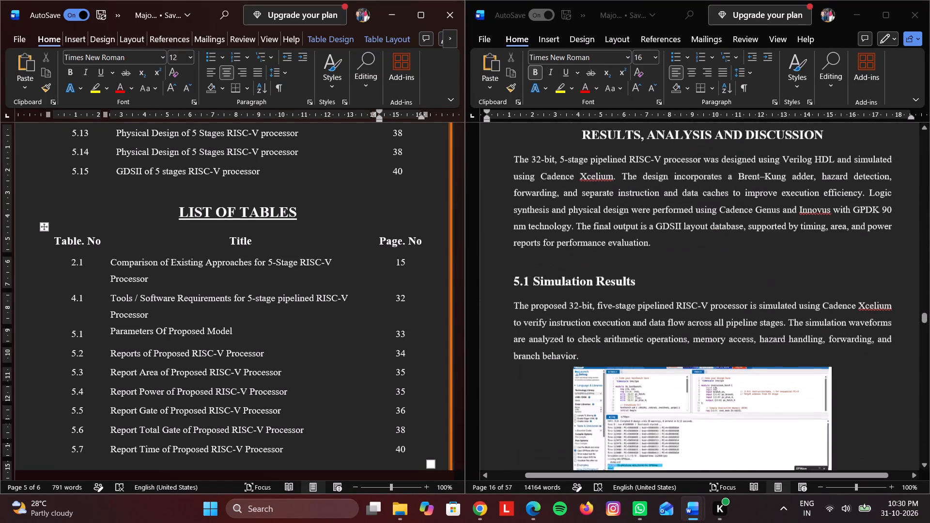
pyautogui.scroll(-20, 648, 356)
pyautogui.scroll(-15, 648, 356)
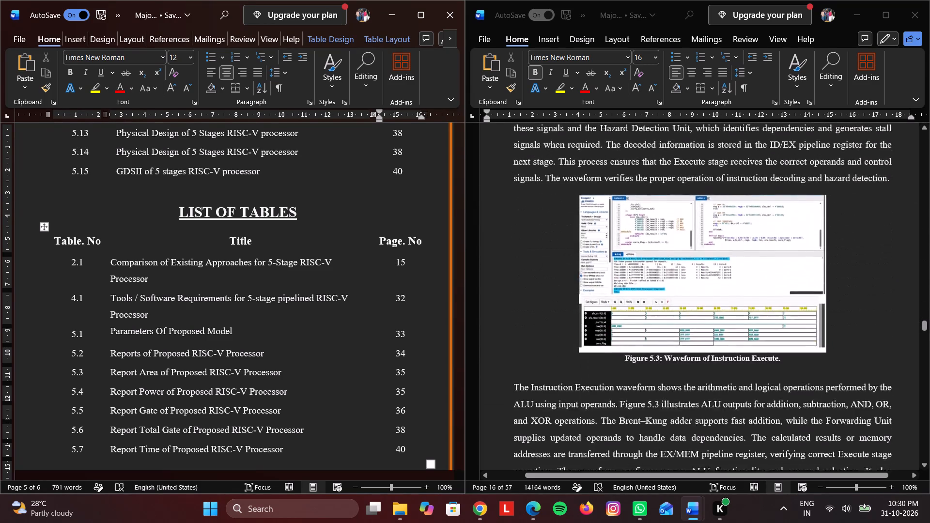
pyautogui.scroll(-20, 649, 356)
pyautogui.scroll(-17, 649, 356)
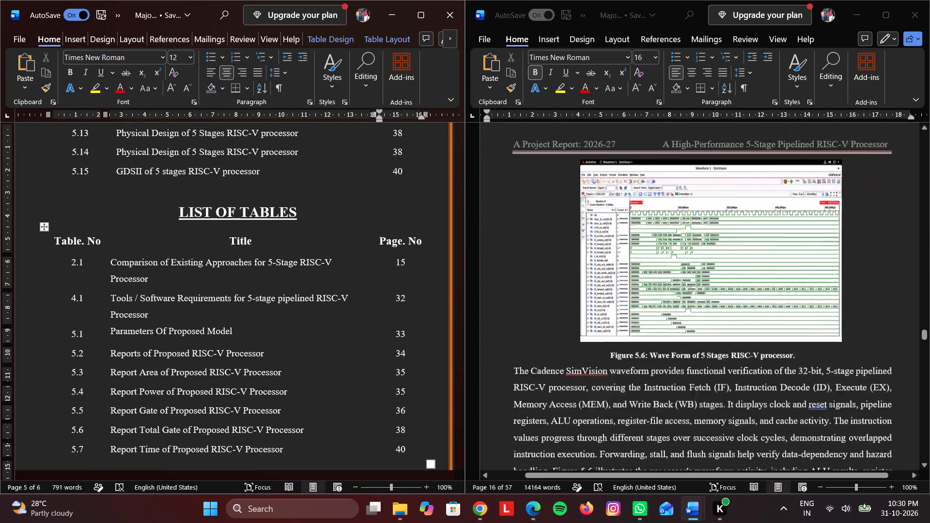
pyautogui.scroll(-20, 650, 356)
pyautogui.scroll(-17, 650, 356)
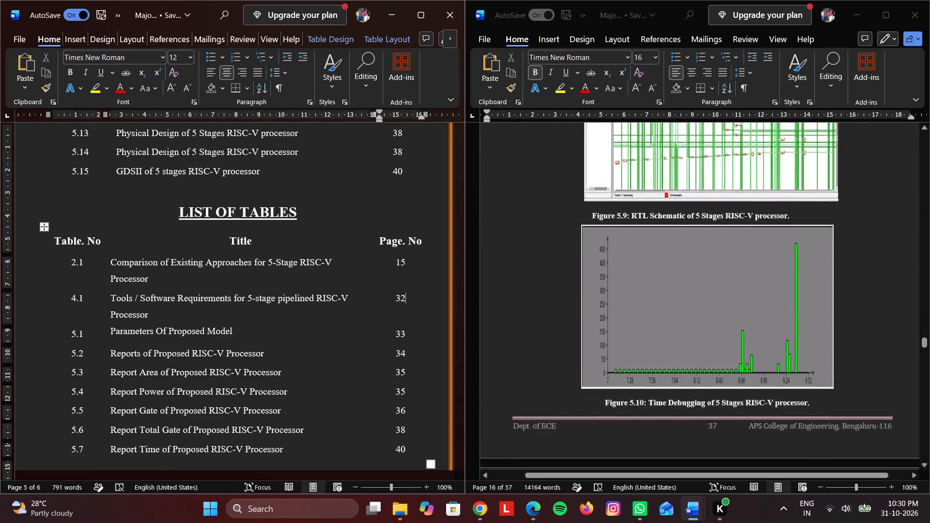
pyautogui.scroll(-9, 651, 356)
pyautogui.scroll(-20, 651, 356)
pyautogui.scroll(-8, 651, 356)
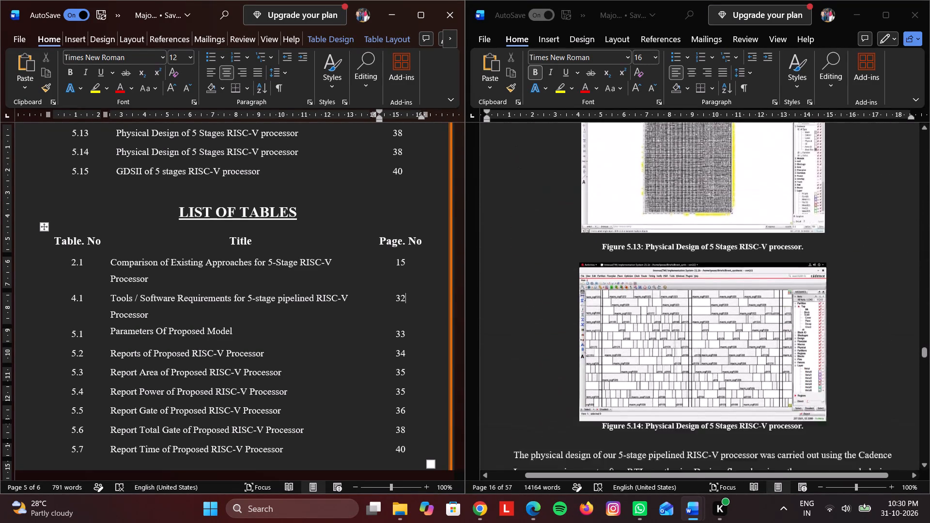
pyautogui.scroll(-19, 648, 355)
pyautogui.scroll(-9, 648, 355)
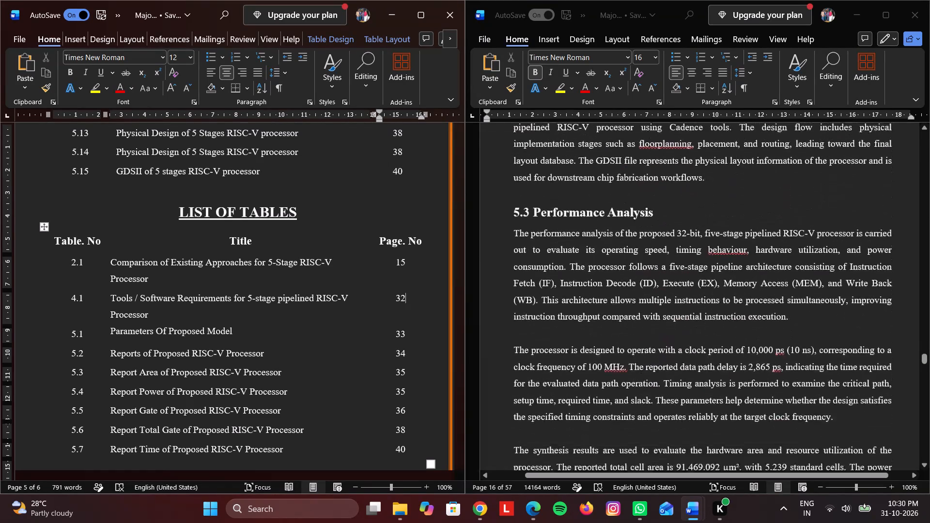
pyautogui.scroll(-18, 648, 355)
pyautogui.scroll(-5, 648, 355)
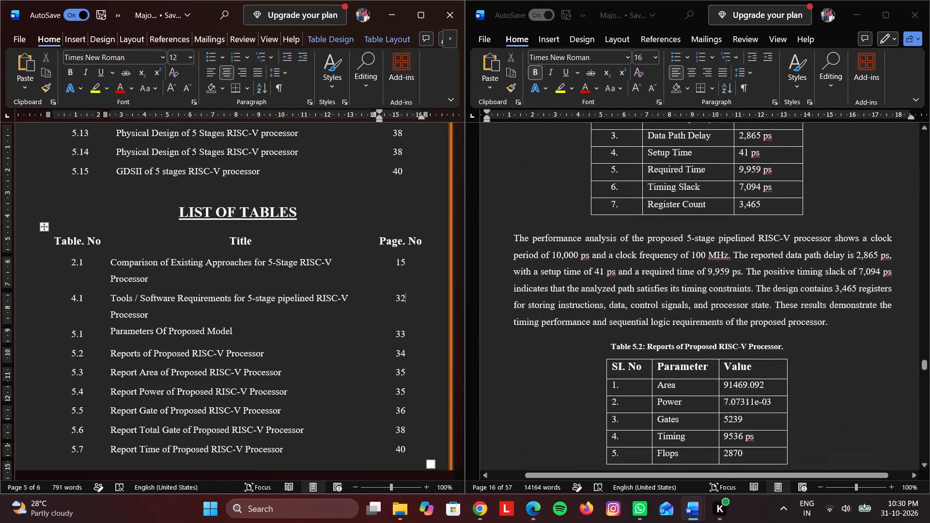
pyautogui.scroll(-4, 648, 355)
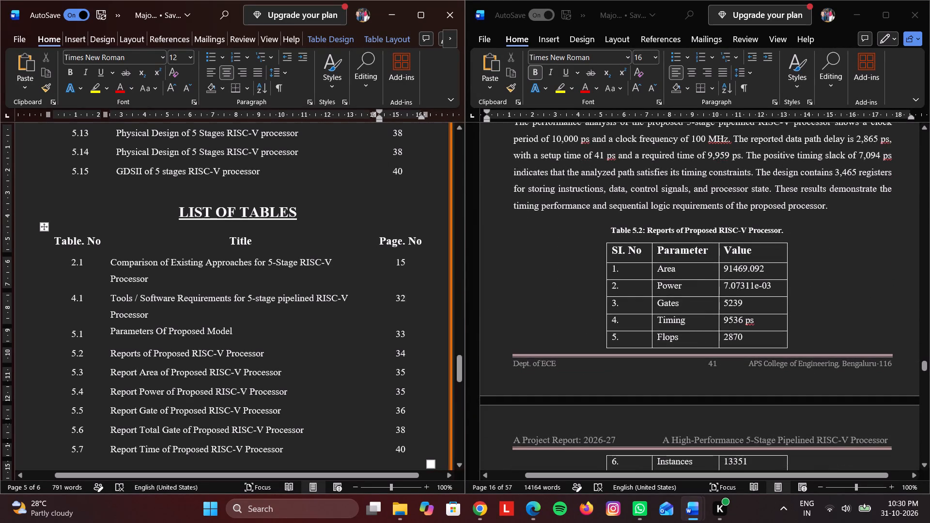
pyautogui.press('Down')
pyautogui.press('BackSpace')
pyautogui.press('BackSpace')
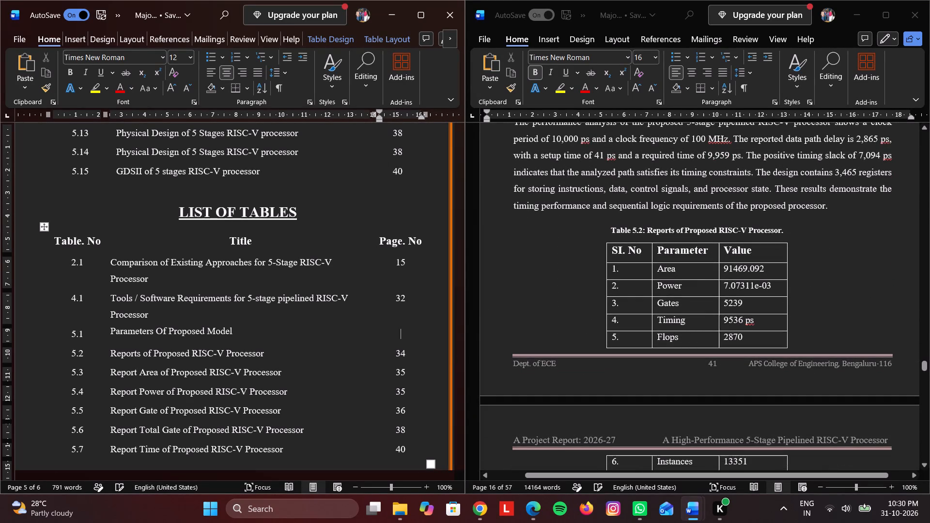
pyautogui.write('41')
pyautogui.press('Down')
pyautogui.press('BackSpace')
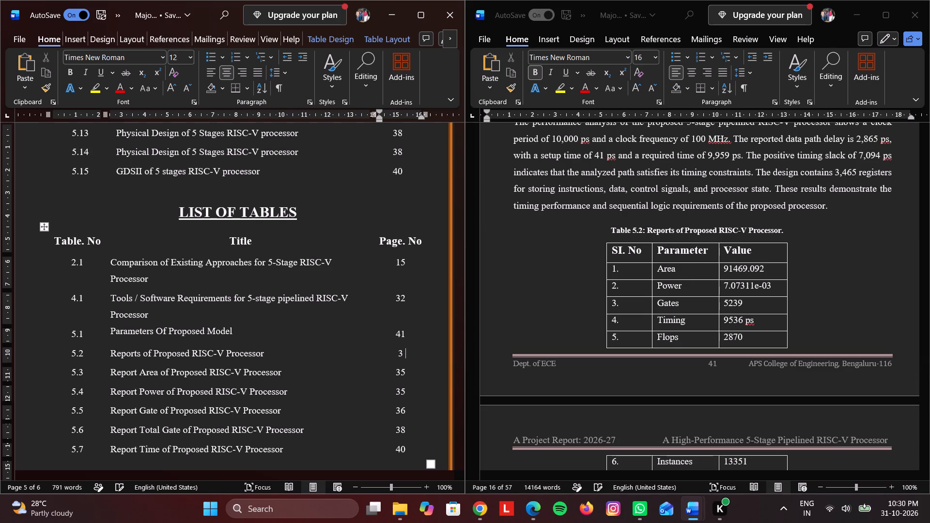
pyautogui.press('BackSpace')
pyautogui.write('41')
# Find Table 5.3, the Report Area of the processor, in the report and set its List of Tables page number to 42.
pyautogui.scroll(-6, 684, 278)
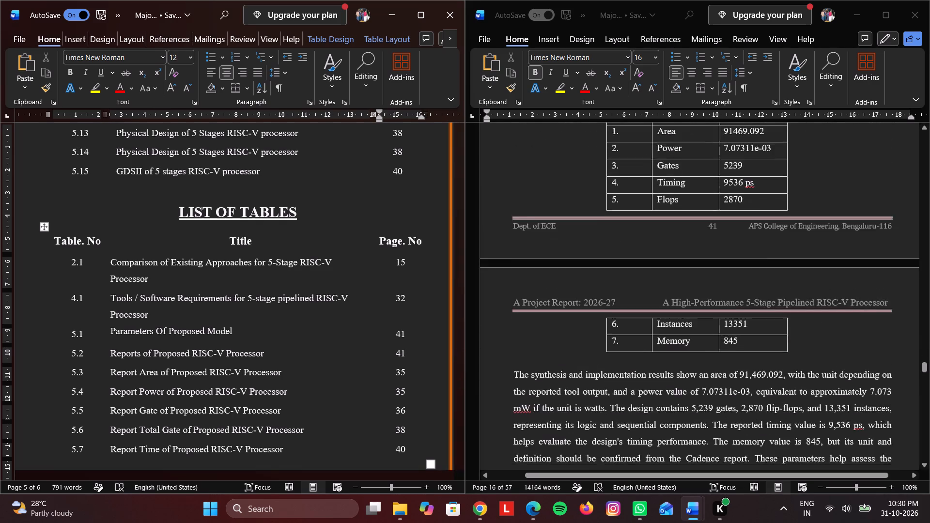
pyautogui.scroll(-17, 684, 278)
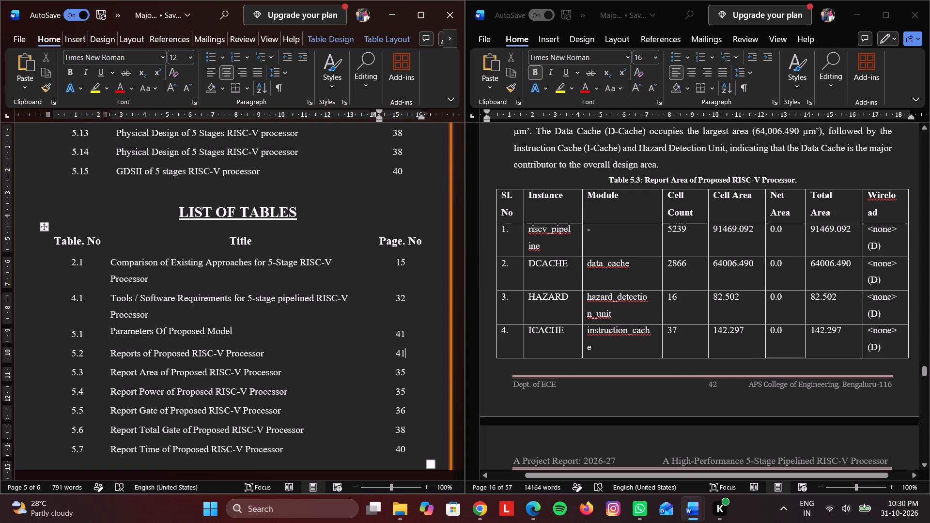
pyautogui.press('Down')
pyautogui.press('BackSpace')
pyautogui.press('BackSpace')
pyautogui.write('42')
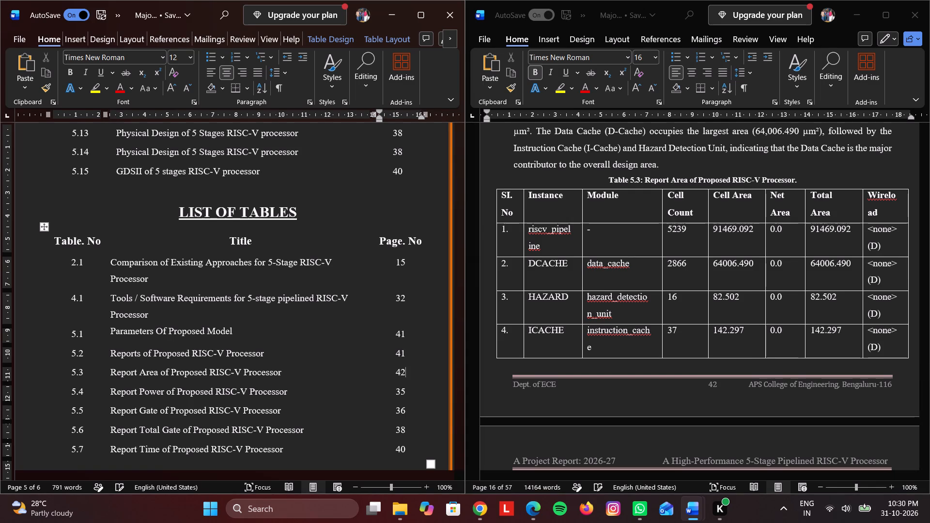
# Find Table 5.4, the Report Power of the processor, in the report and set its List of Tables page number to 43.
pyautogui.scroll(-18, 715, 297)
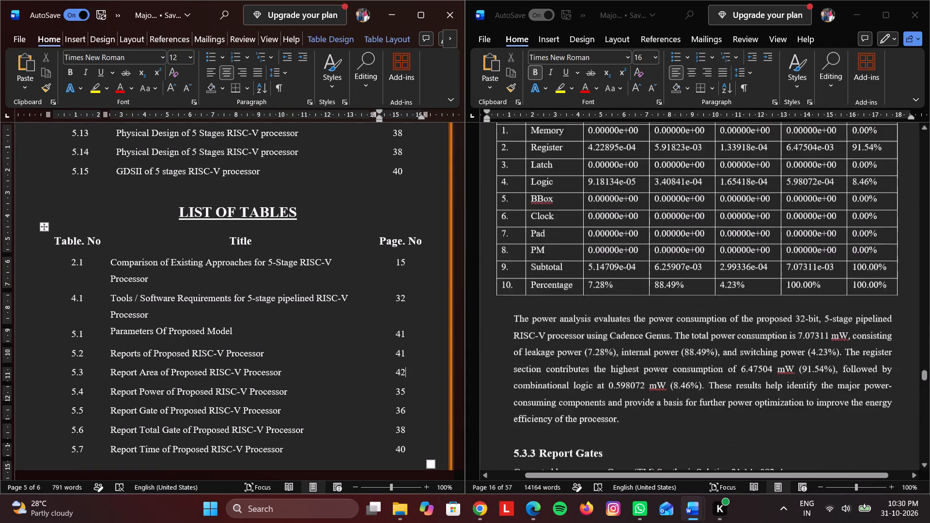
pyautogui.scroll(-4, 715, 297)
pyautogui.press('Down')
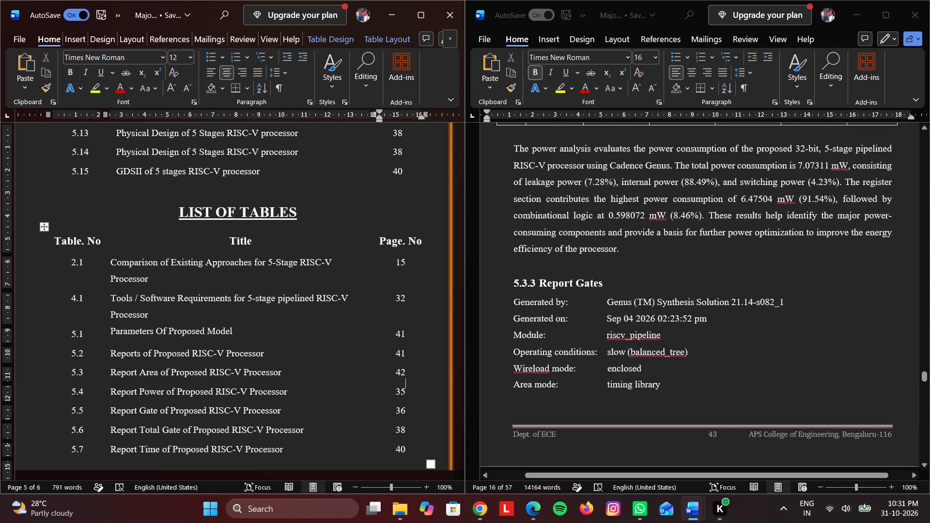
pyautogui.press('BackSpace')
pyautogui.press('BackSpace')
pyautogui.write('43')
# Find Table 5.5, the Report Gate of the processor, in the report and set its List of Tables page number to 44.
pyautogui.scroll(-16, 715, 297)
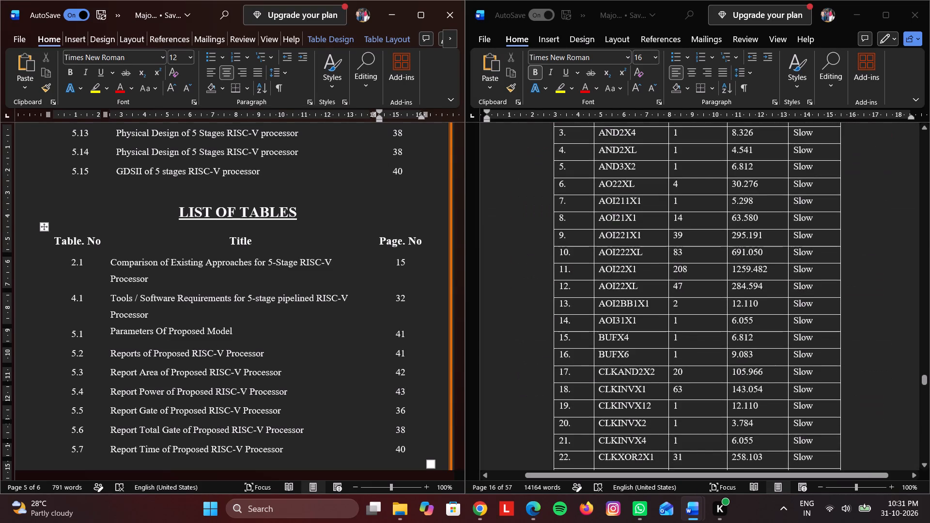
pyautogui.scroll(11, 715, 297)
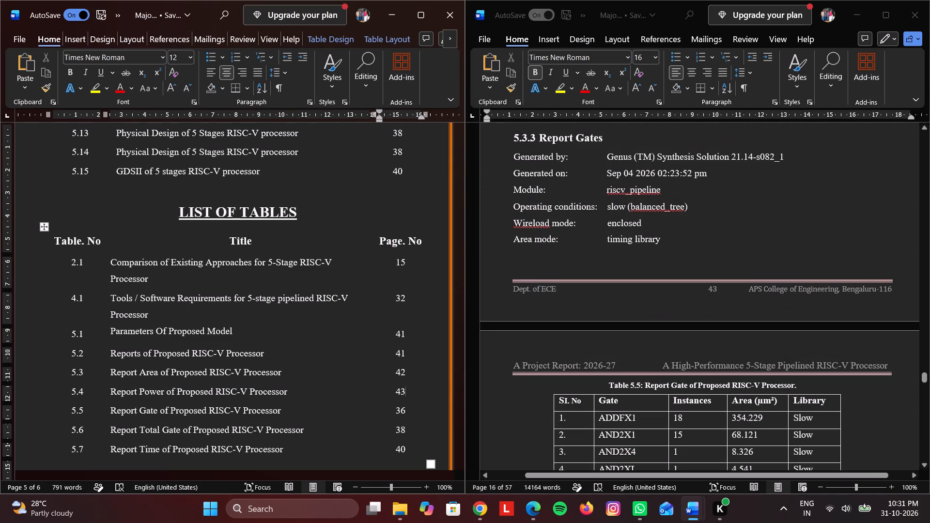
pyautogui.scroll(-6, 715, 297)
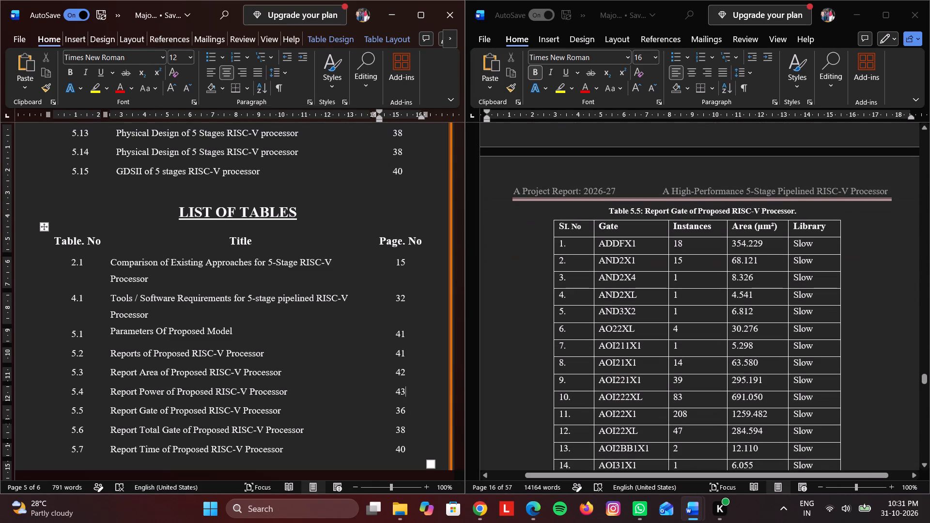
pyautogui.scroll(-17, 715, 297)
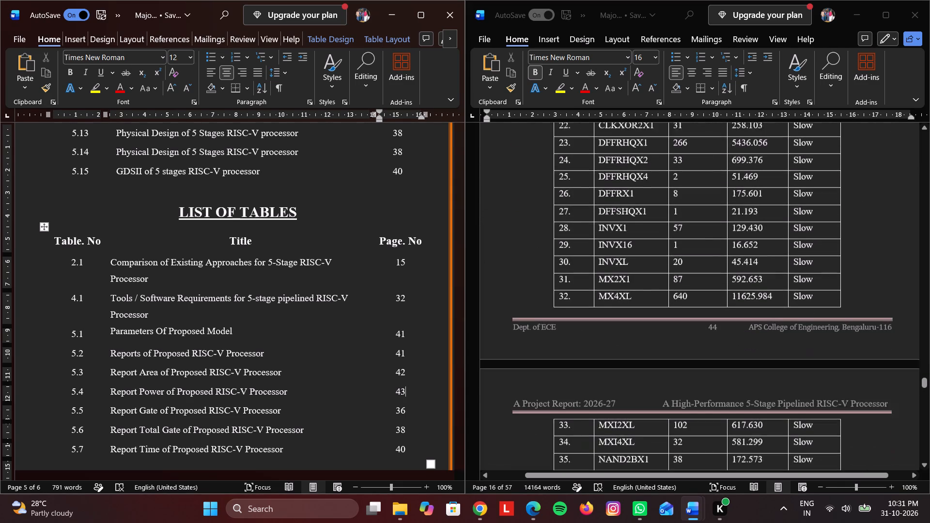
pyautogui.press('Down')
pyautogui.press('BackSpace')
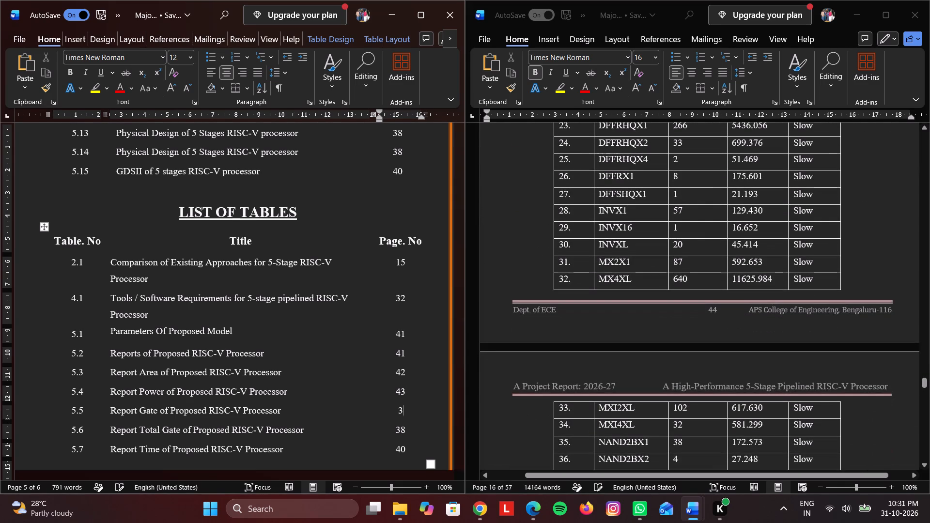
pyautogui.press('BackSpace')
pyautogui.write('44')
# Find Table 5.6, the Report Total Gate of the processor, in the report and set its List of Tables page number to 46.
pyautogui.scroll(-7, 716, 298)
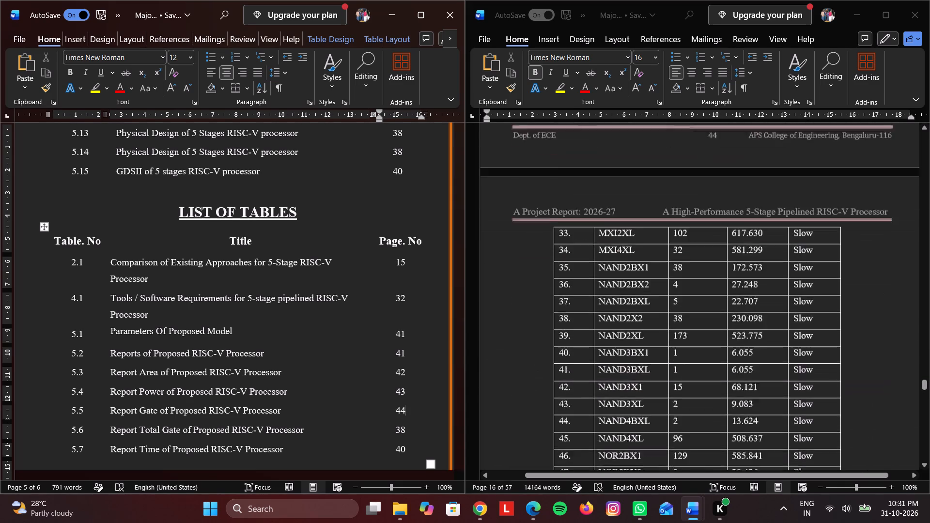
pyautogui.scroll(-20, 717, 299)
pyautogui.scroll(-10, 717, 299)
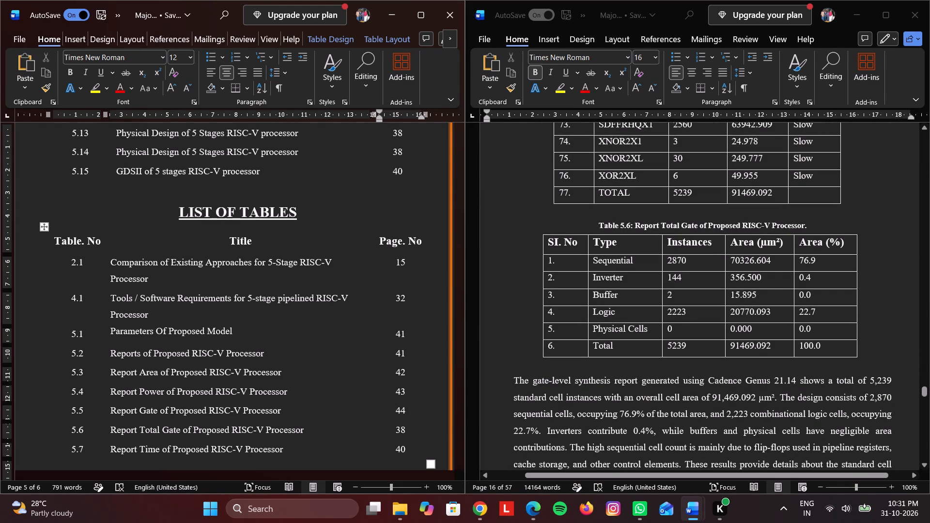
pyautogui.press('Down')
pyautogui.scroll(-2, 719, 299)
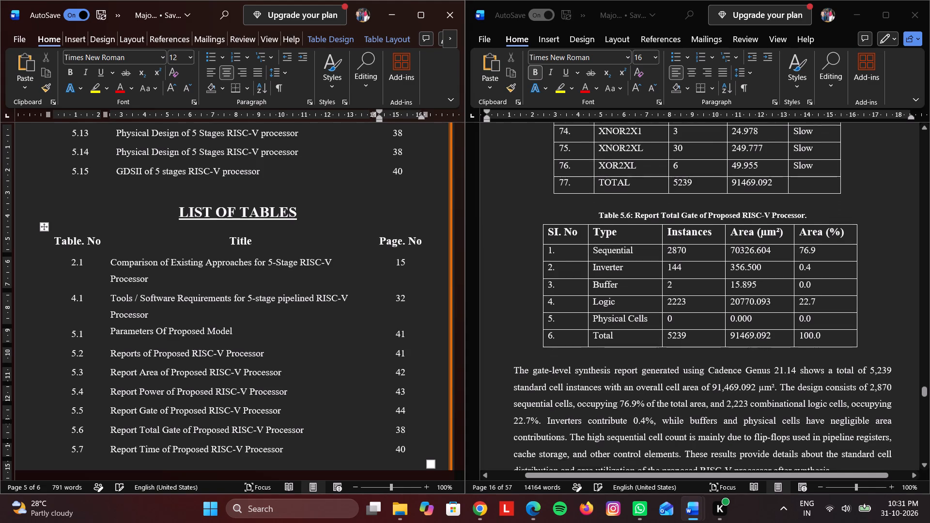
pyautogui.scroll(-7, 719, 299)
pyautogui.press('BackSpace')
pyautogui.press('BackSpace')
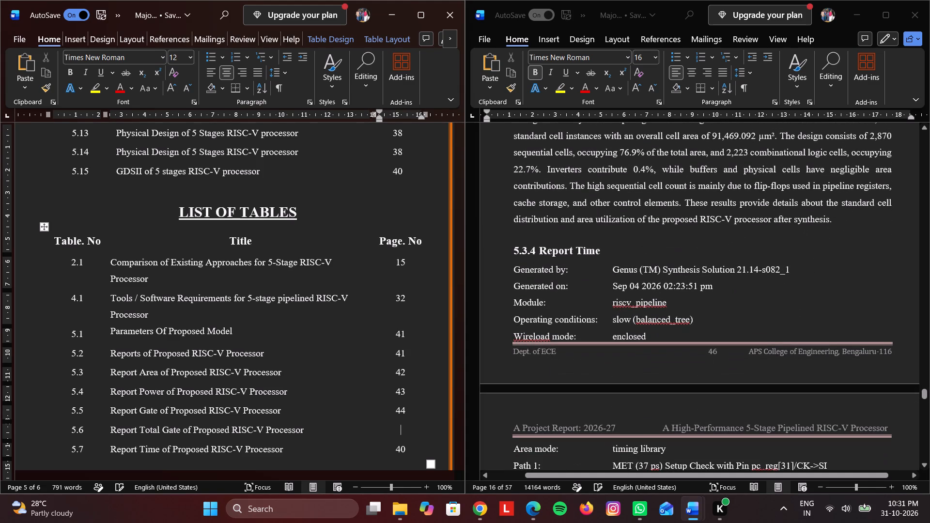
pyautogui.write('46')
# Find Table 5.7, the Report Time of the processor, in the report and set its List of Tables page number to 47.
pyautogui.scroll(-8, 719, 299)
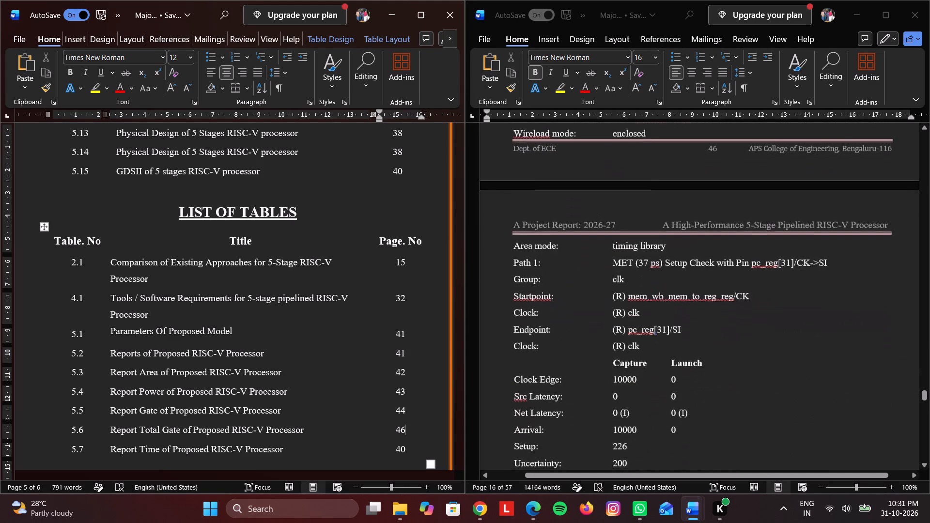
pyautogui.scroll(-16, 719, 299)
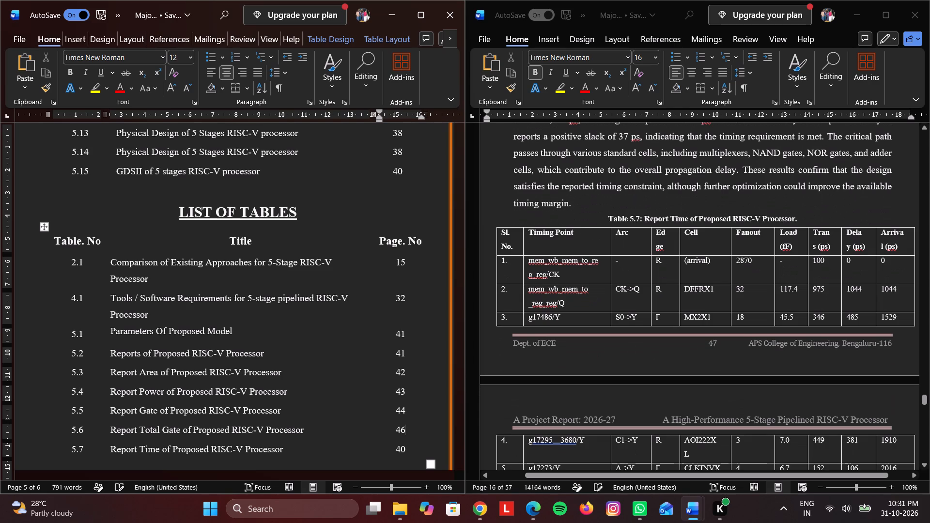
pyautogui.press('Down')
pyautogui.press('BackSpace')
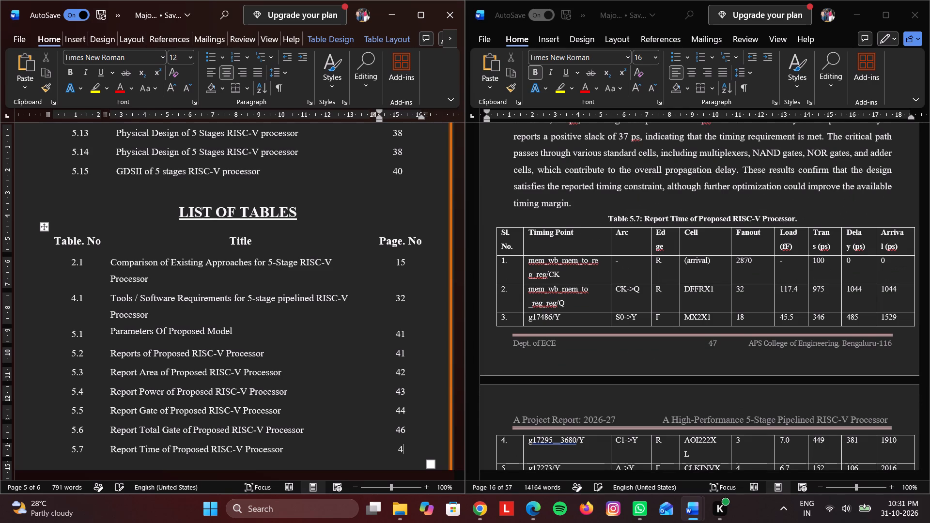
pyautogui.press('7')
# Find Table 5.8, Comparison with Existing Methods, in the report.
pyautogui.scroll(-13, 732, 306)
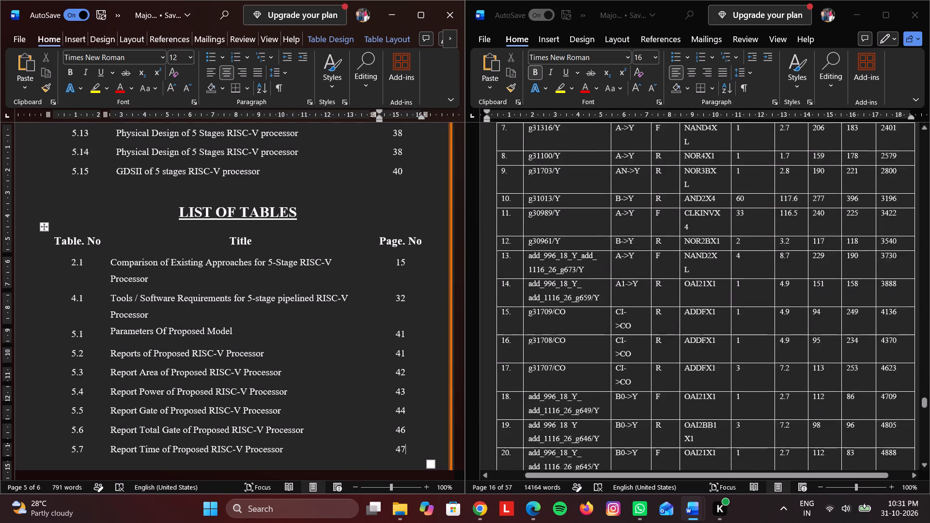
pyautogui.scroll(-20, 734, 308)
pyautogui.scroll(-18, 734, 308)
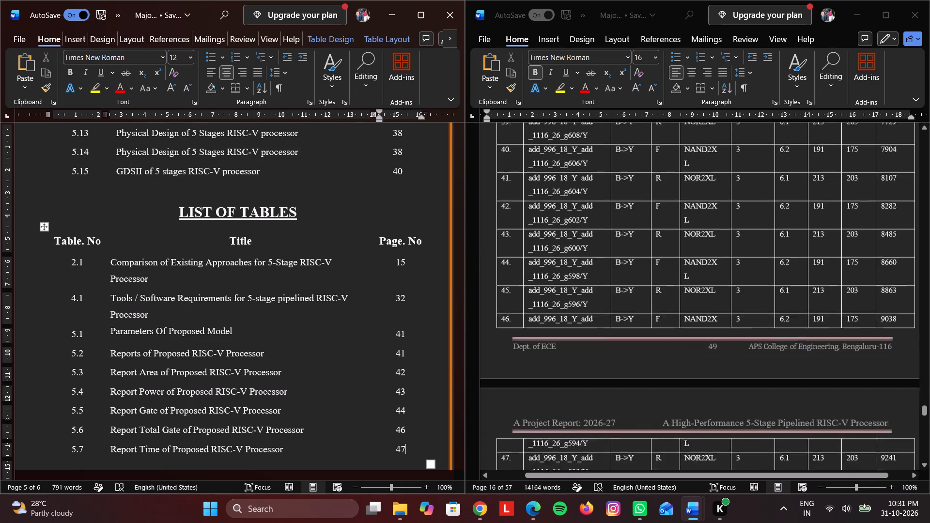
pyautogui.scroll(-9, 735, 308)
pyautogui.scroll(-5, 285, 341)
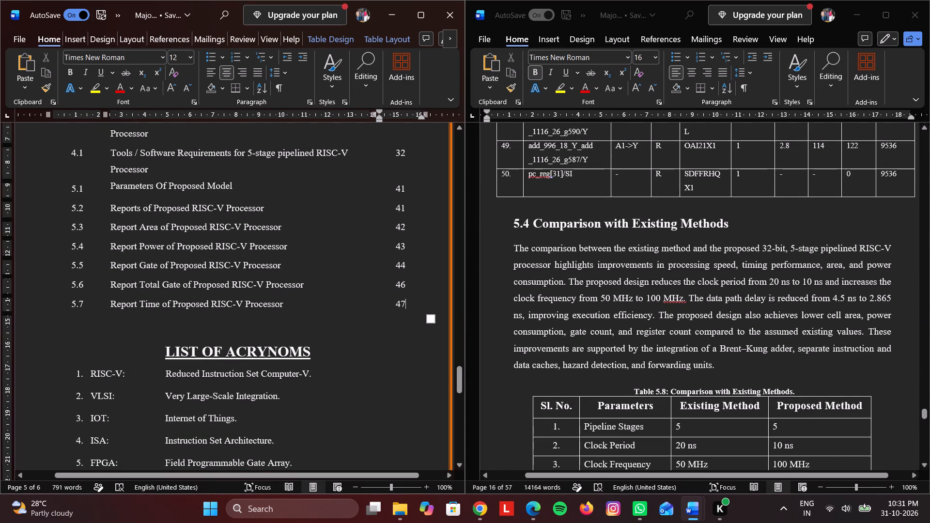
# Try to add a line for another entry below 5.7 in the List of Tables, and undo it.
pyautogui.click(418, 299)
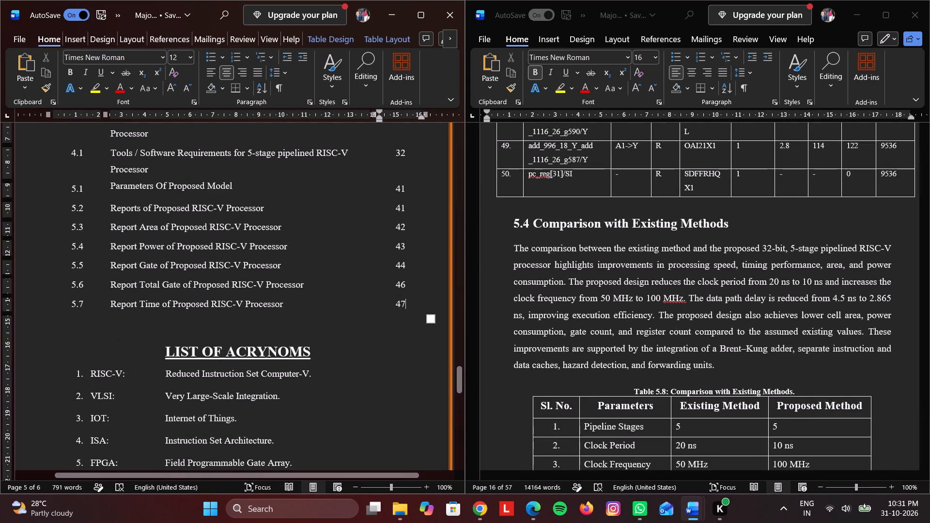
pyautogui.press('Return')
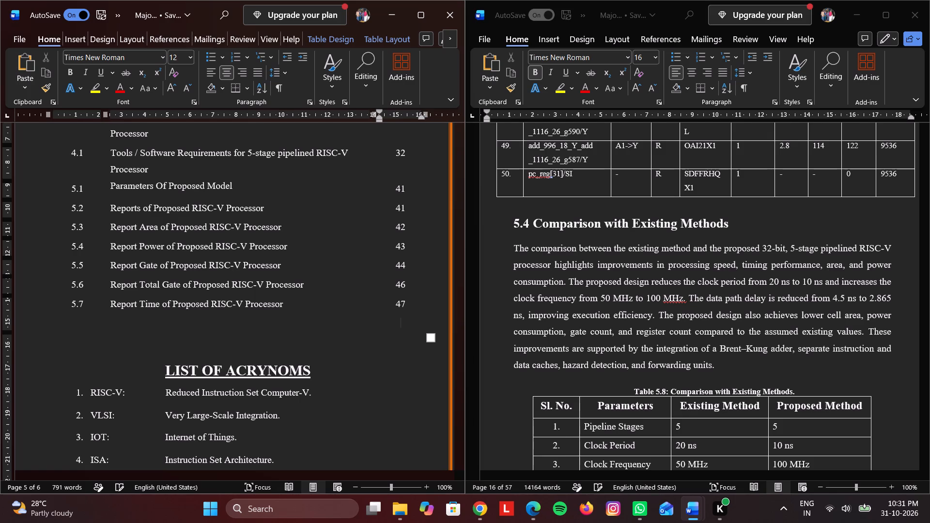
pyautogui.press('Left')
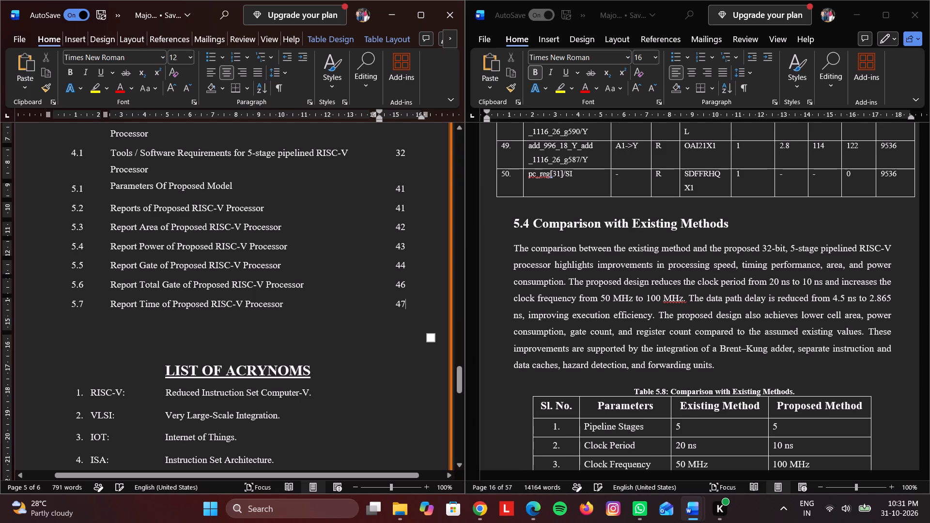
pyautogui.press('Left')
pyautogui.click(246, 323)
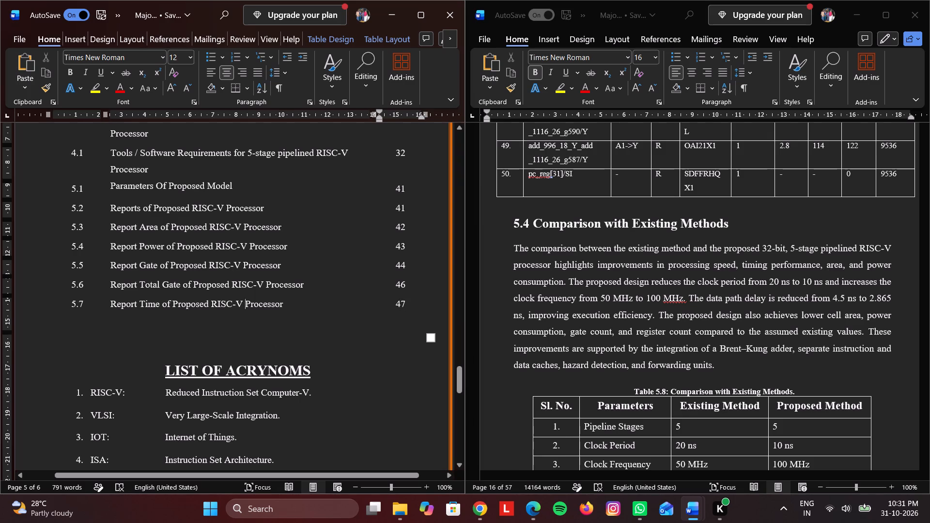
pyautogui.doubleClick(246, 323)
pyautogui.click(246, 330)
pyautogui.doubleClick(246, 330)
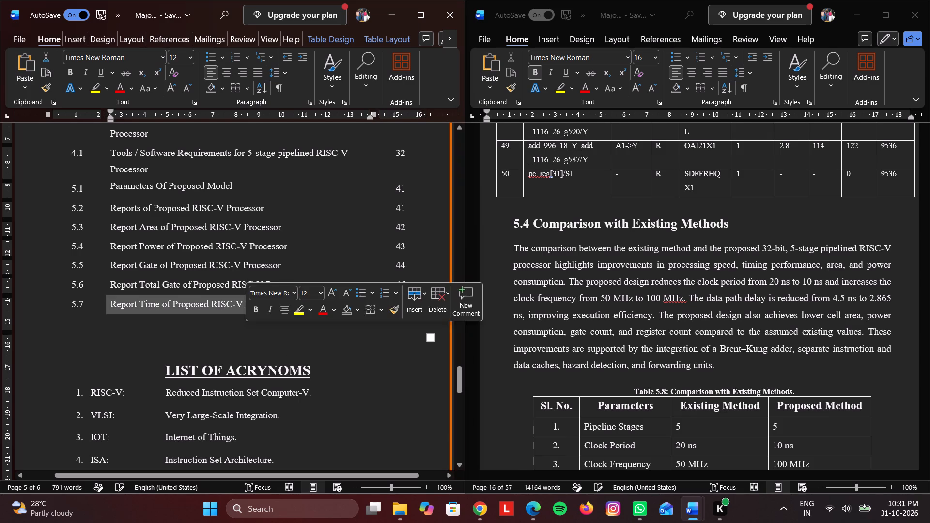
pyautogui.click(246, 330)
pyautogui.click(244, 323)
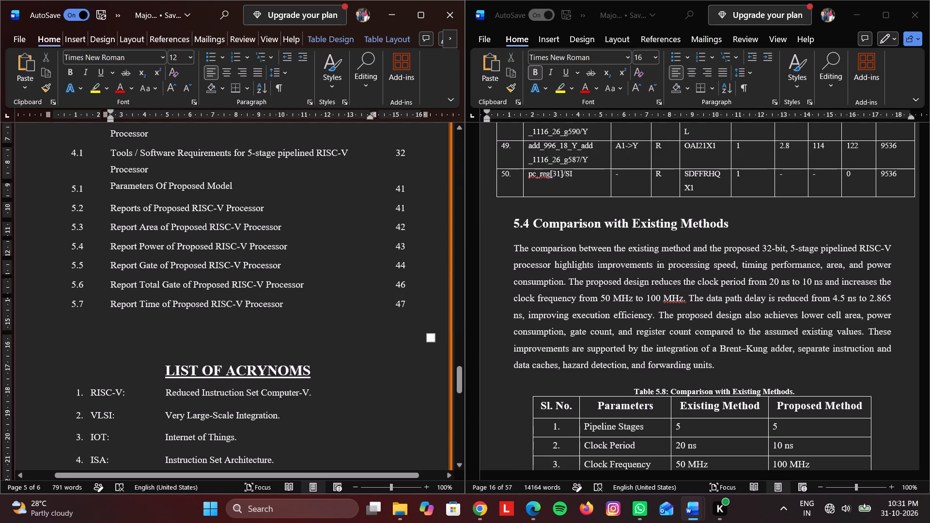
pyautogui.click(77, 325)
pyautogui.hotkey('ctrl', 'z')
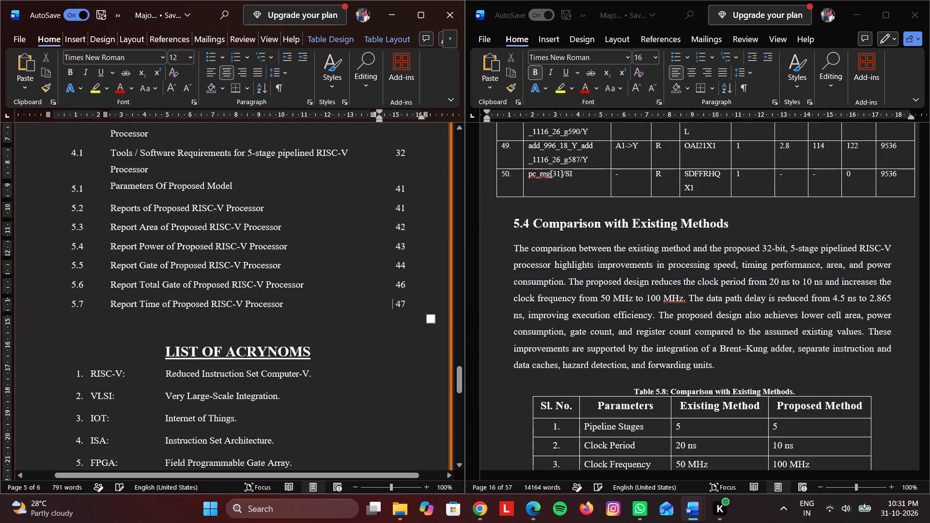
# Apply all borders to the whole List of Tables table.
pyautogui.scroll(3, 226, 276)
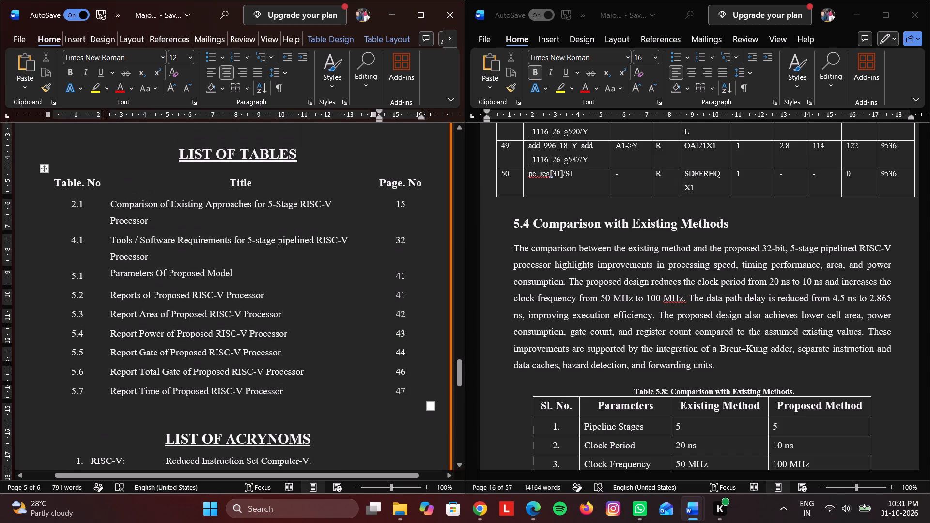
pyautogui.click(46, 169)
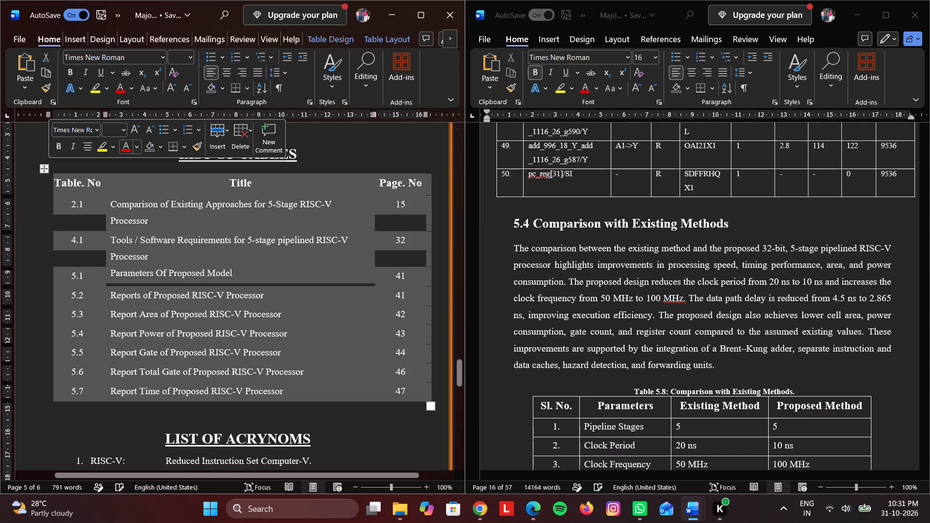
pyautogui.click(244, 90)
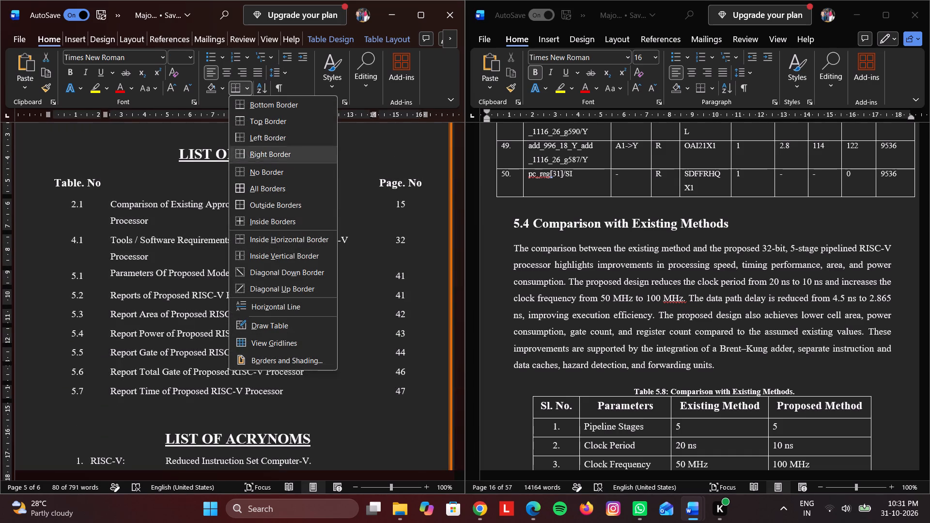
pyautogui.click(252, 190)
pyautogui.click(245, 417)
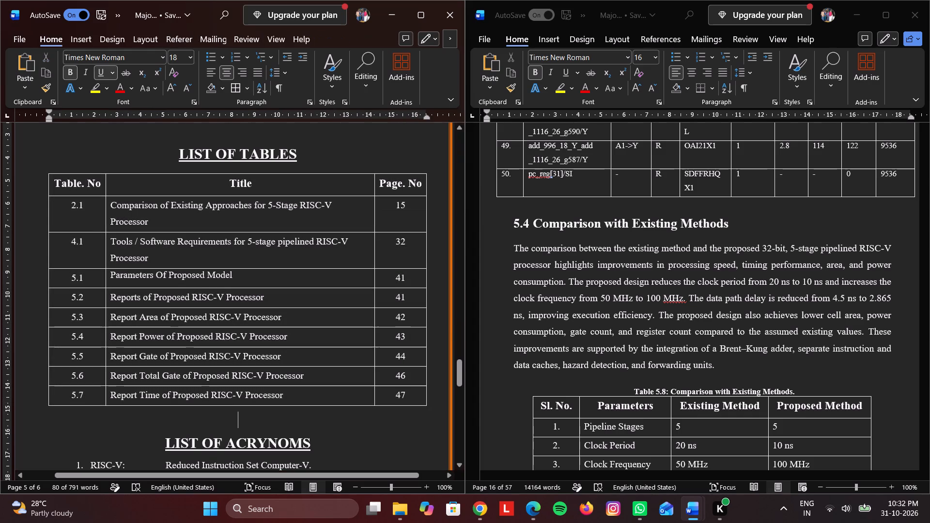
# Add a new row below entry 5.7 in the List of Tables and number it 5.8.
pyautogui.click(436, 389)
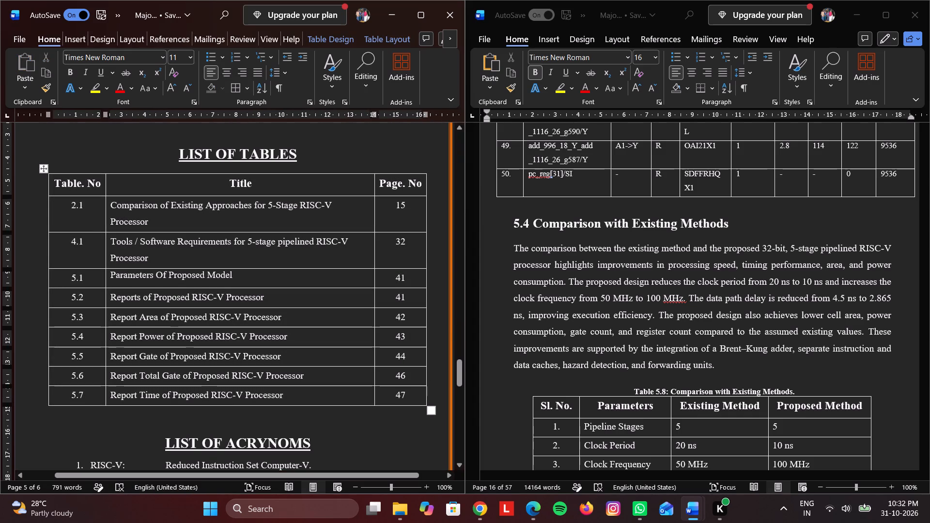
pyautogui.press('Return')
pyautogui.write('5.88')
pyautogui.press('BackSpace')
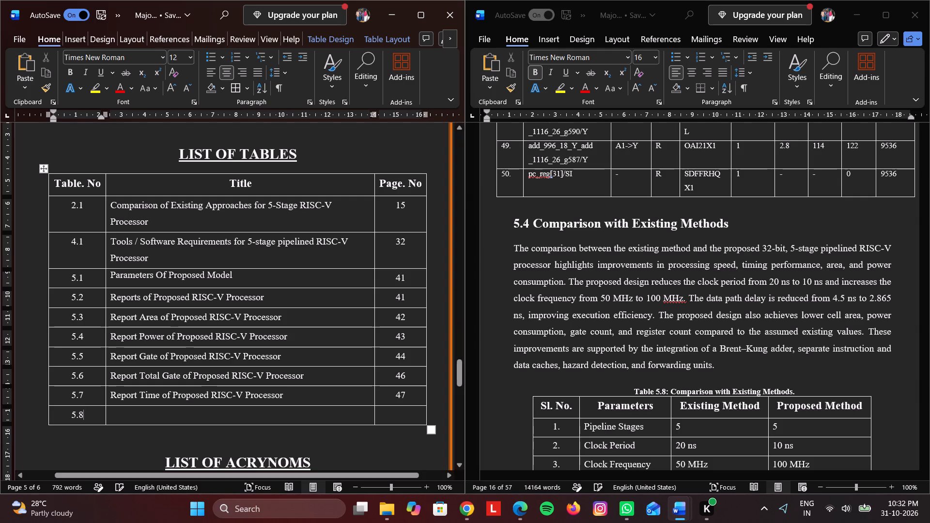
# Enter the title "Comparison with Existing Methods" for entry 5.8 in the List of Tables.
pyautogui.scroll(-4, 531, 368)
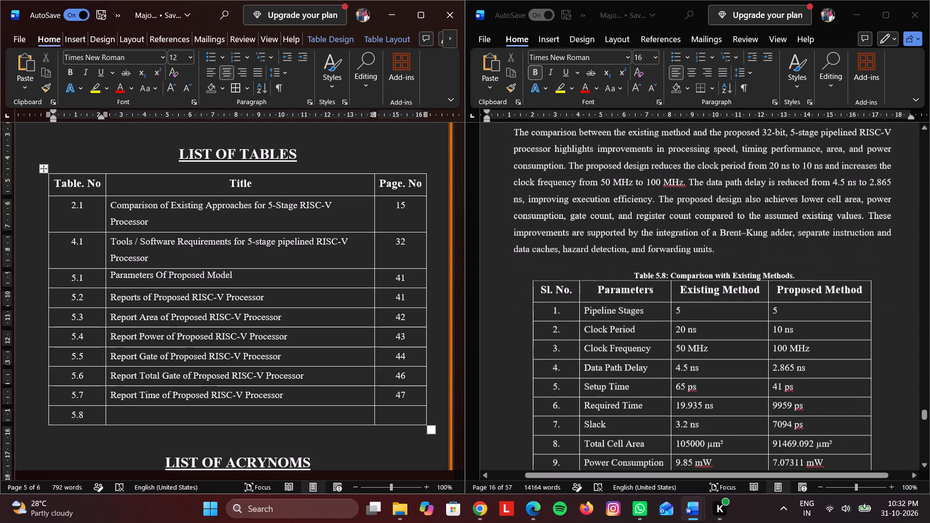
pyautogui.scroll(-4, 591, 356)
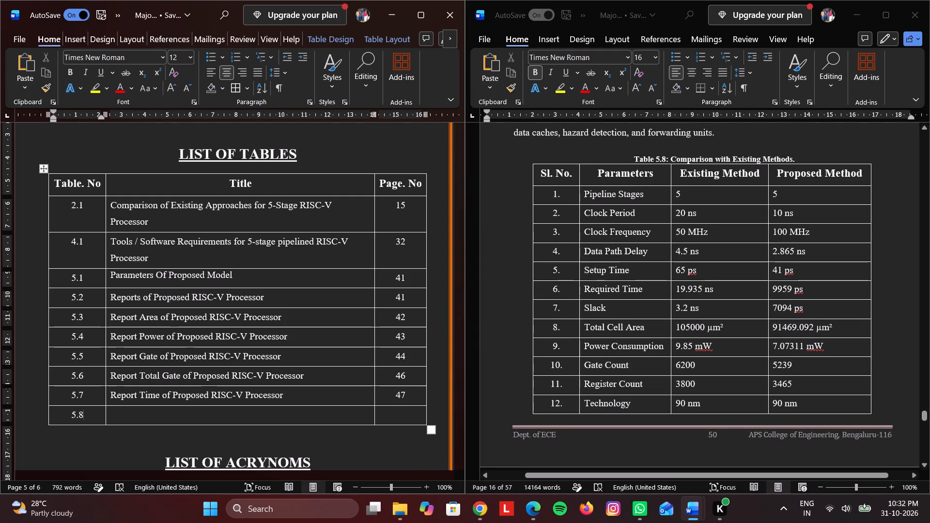
pyautogui.press('Right')
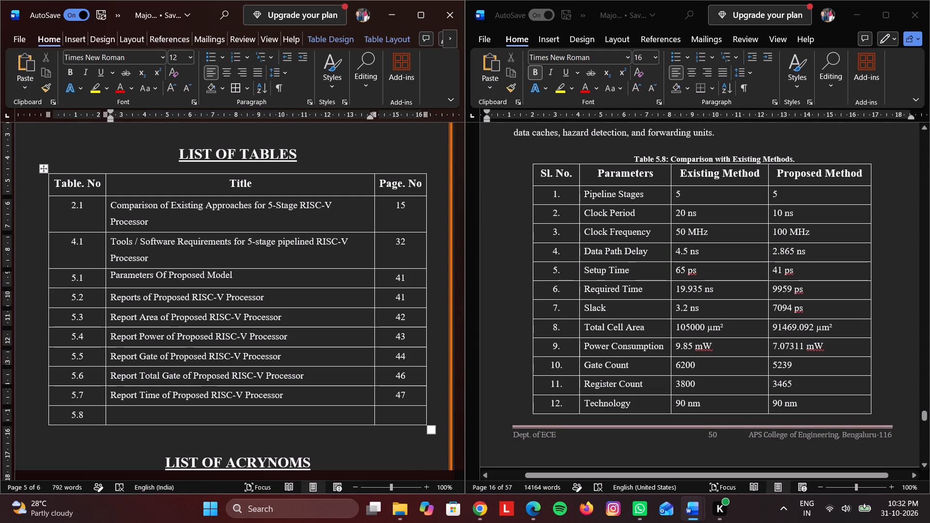
pyautogui.write('omparision')
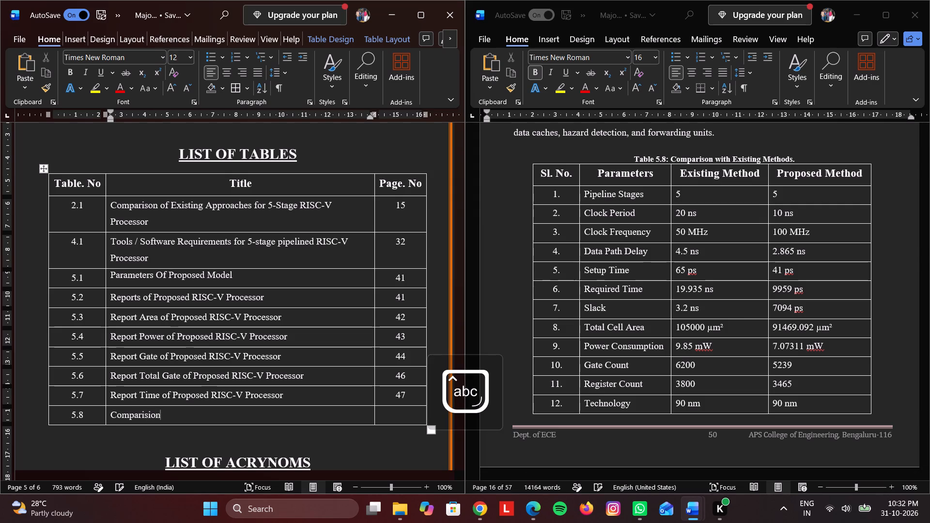
pyautogui.press('space')
pyautogui.press('Left')
pyautogui.press('Left')
pyautogui.press('Left')
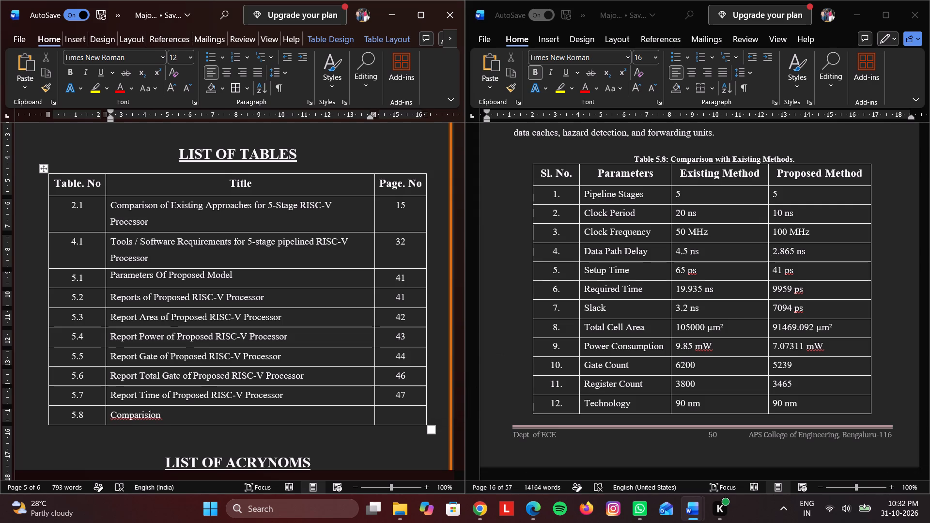
pyautogui.press('BackSpace')
pyautogui.press('Right')
pyautogui.press('Right')
pyautogui.press('space')
pyautogui.write('with')
pyautogui.press('space')
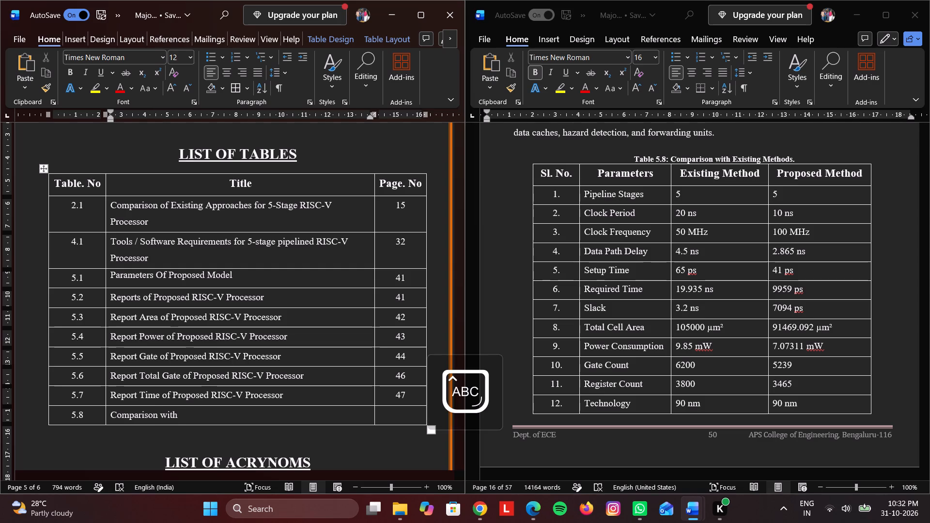
pyautogui.write('xisting')
pyautogui.press('space')
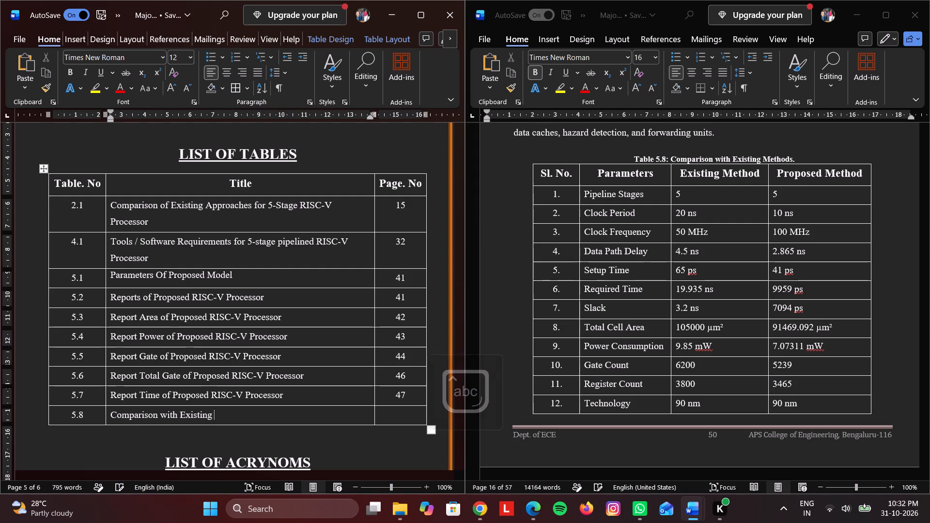
pyautogui.write('ethods')
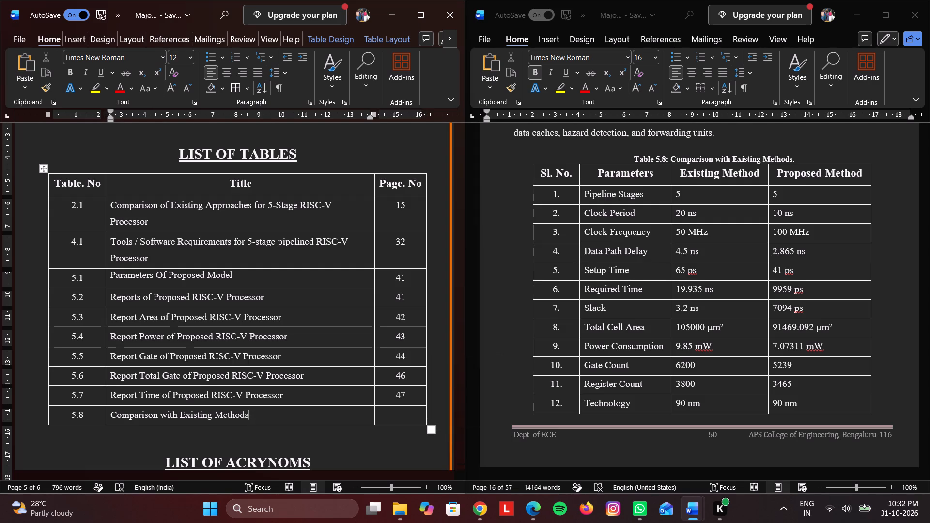
# Enter page number 50 for entry 5.8 in the List of Tables.
pyautogui.press('Right')
pyautogui.press('Right')
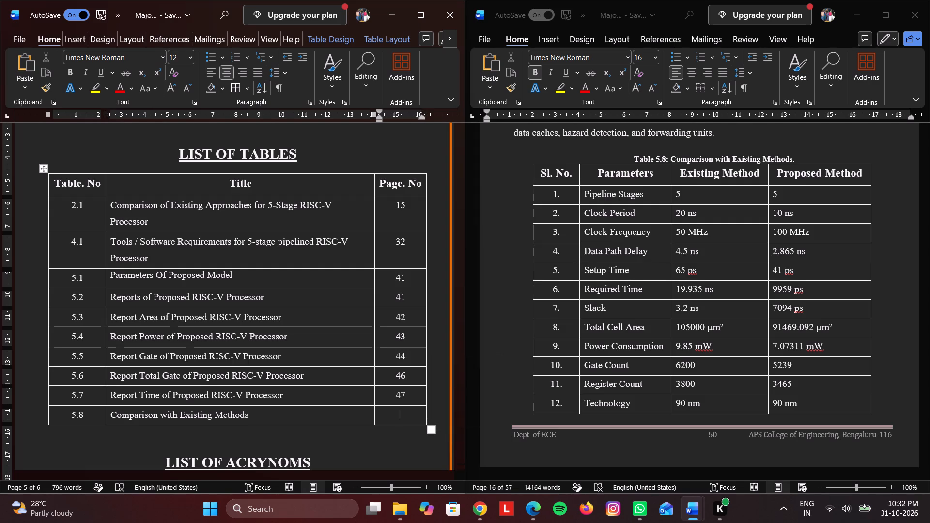
pyautogui.write('50')
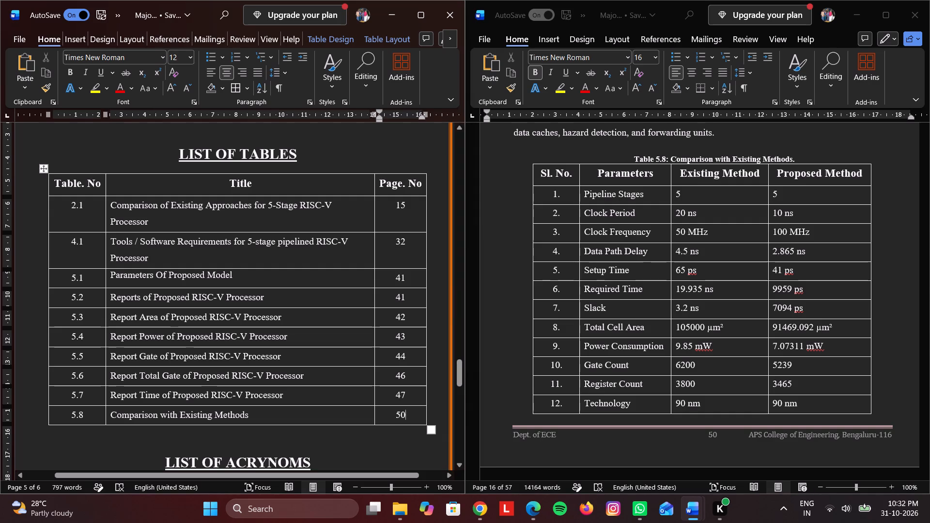
# Remove all borders from the whole List of Tables table.
pyautogui.click(41, 167)
pyautogui.click(253, 86)
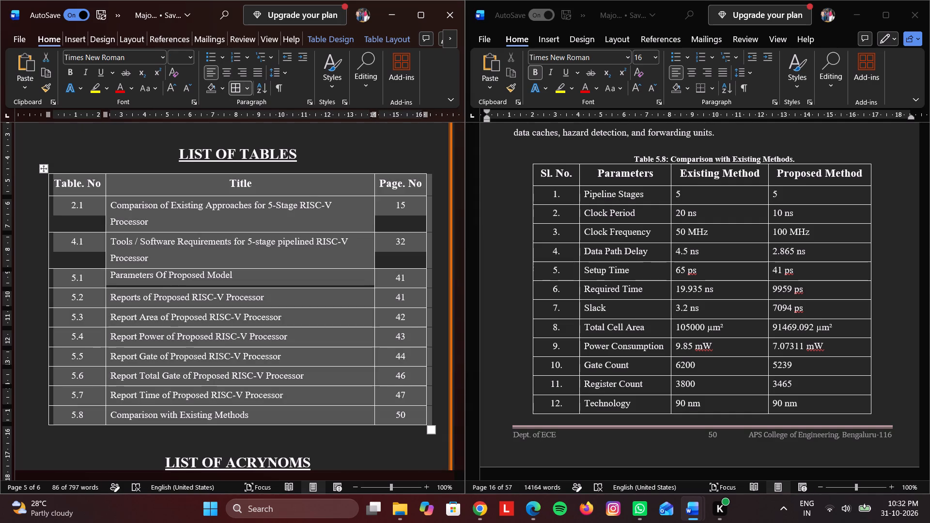
pyautogui.click(250, 88)
pyautogui.click(278, 171)
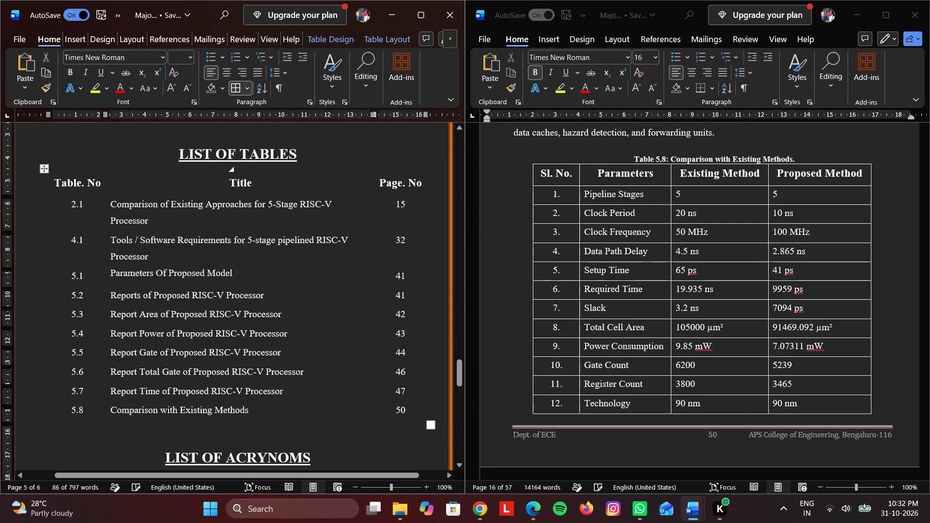